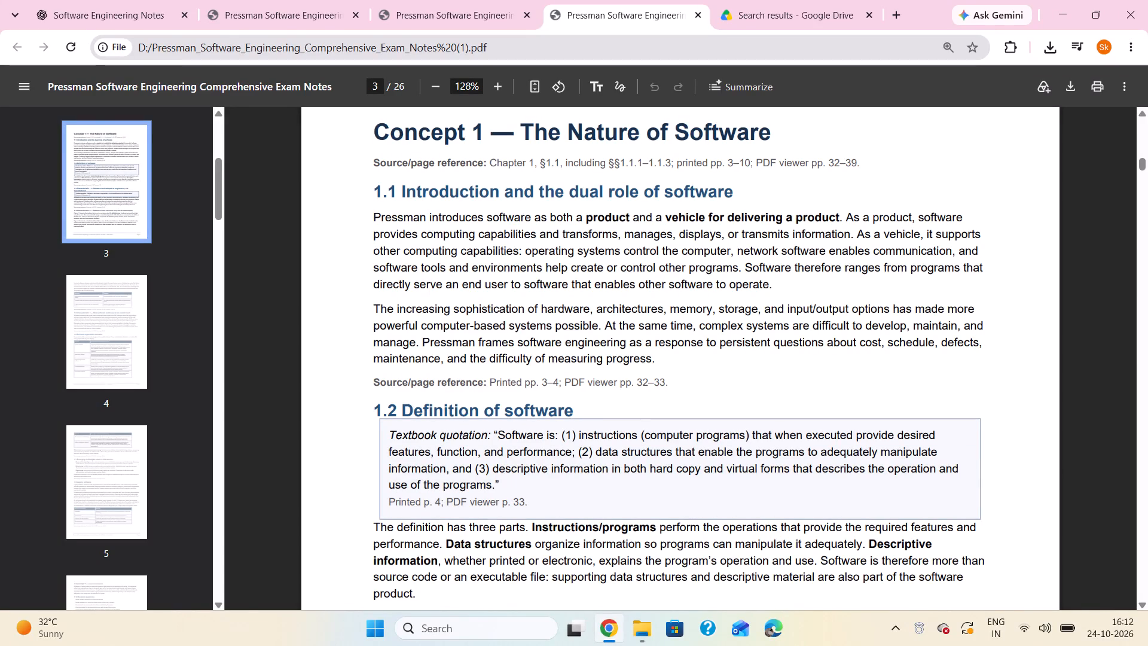
Copy the section 1.1 sentence beginning "Pressman frames software engineering as a response" from the PDF, without its final period.
{"action": "left_click_drag", "start_coordinate": [422, 341], "coordinate": [655, 355]}
{"action": "key", "text": "ctrl+c"}
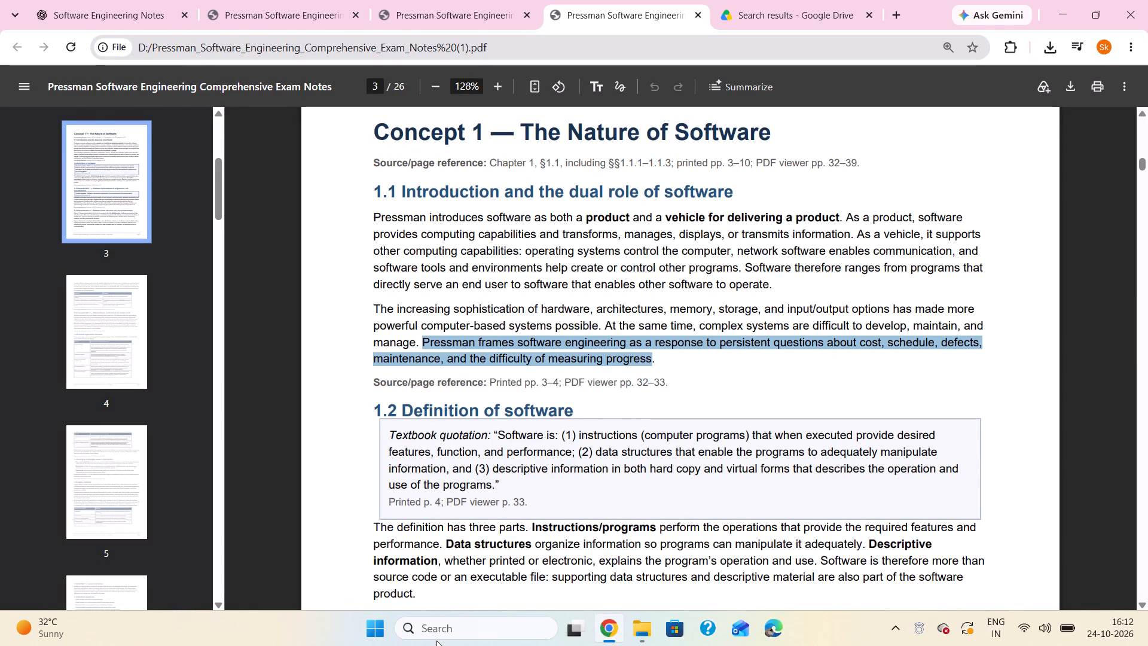
Launch Word and open the recent document "The Nature of software".
{"action": "left_click", "coordinate": [447, 629]}
{"action": "type", "text": "docs"}
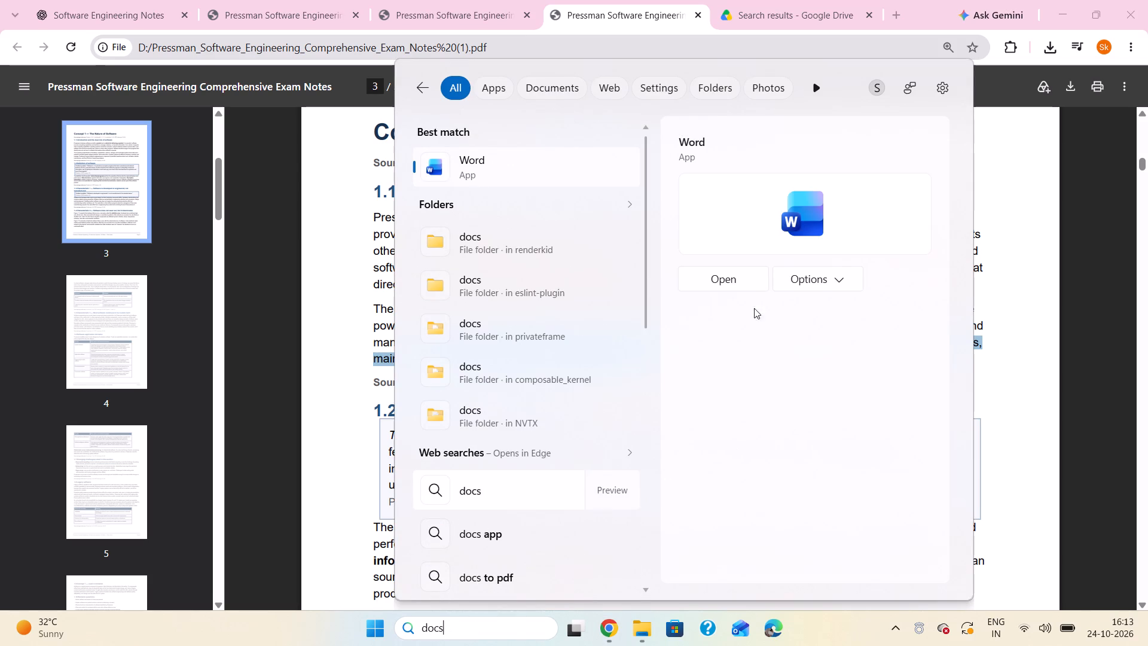
{"action": "double_click", "coordinate": [743, 274]}
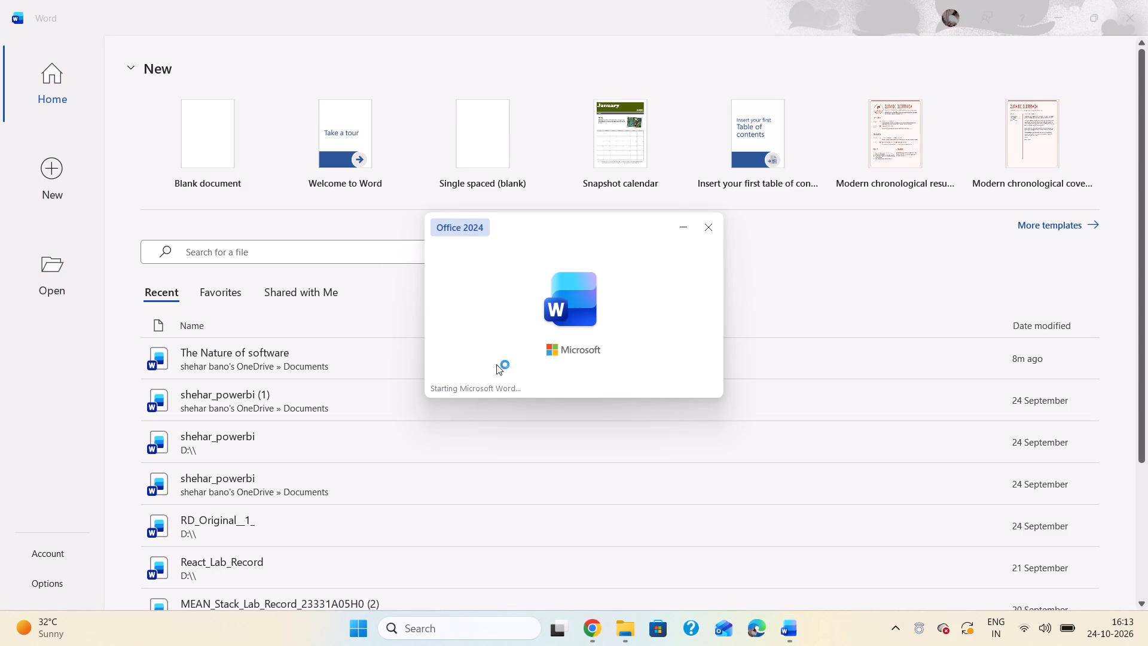
{"action": "left_click", "coordinate": [707, 234]}
{"action": "double_click", "coordinate": [225, 365]}
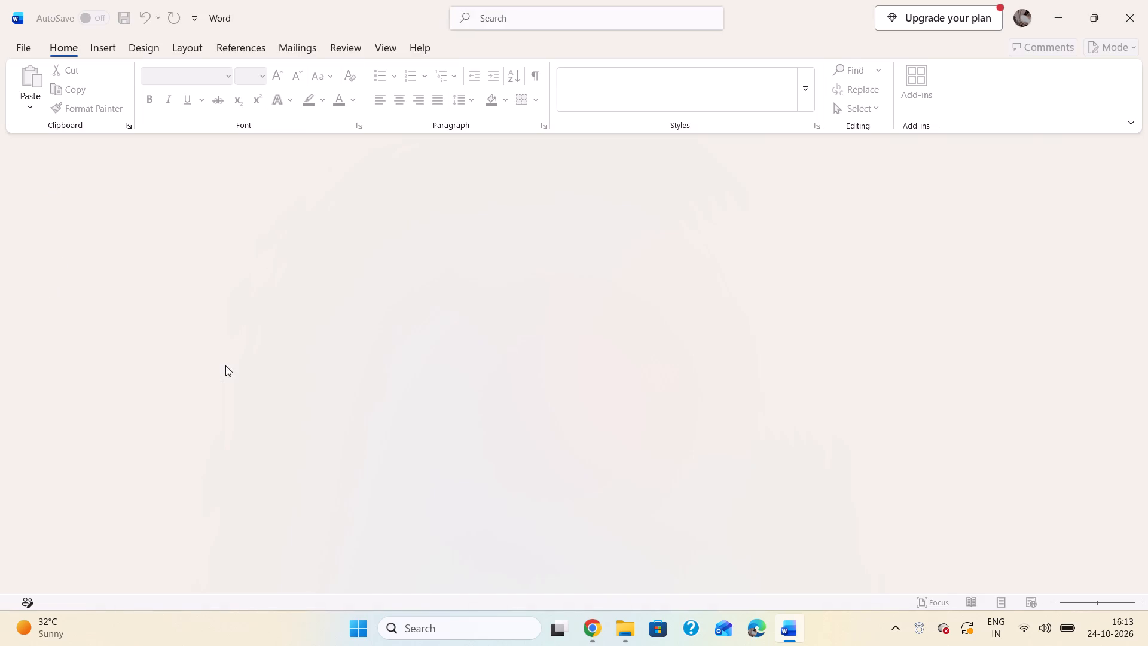
Paste the copied sentence as a new paragraph after the existing paragraph ending in "control other programs.".
{"action": "left_click", "coordinate": [381, 358]}
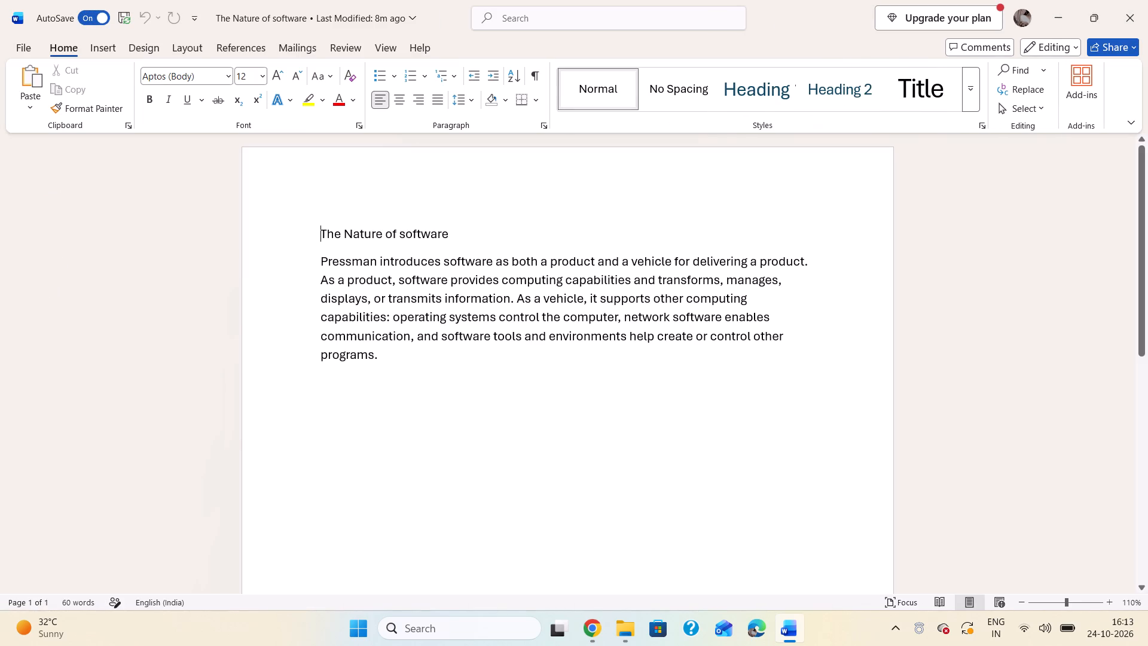
{"action": "left_click", "coordinate": [375, 354]}
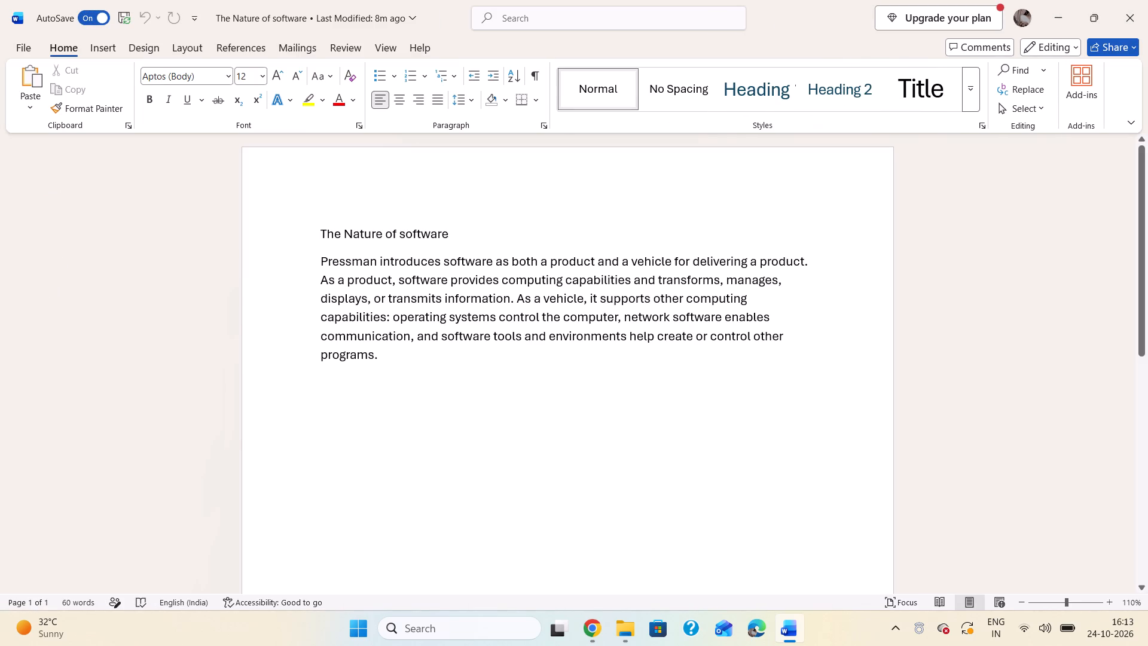
{"action": "key", "text": "Right"}
{"action": "key", "text": "Return"}
{"action": "key", "text": "ctrl+v"}
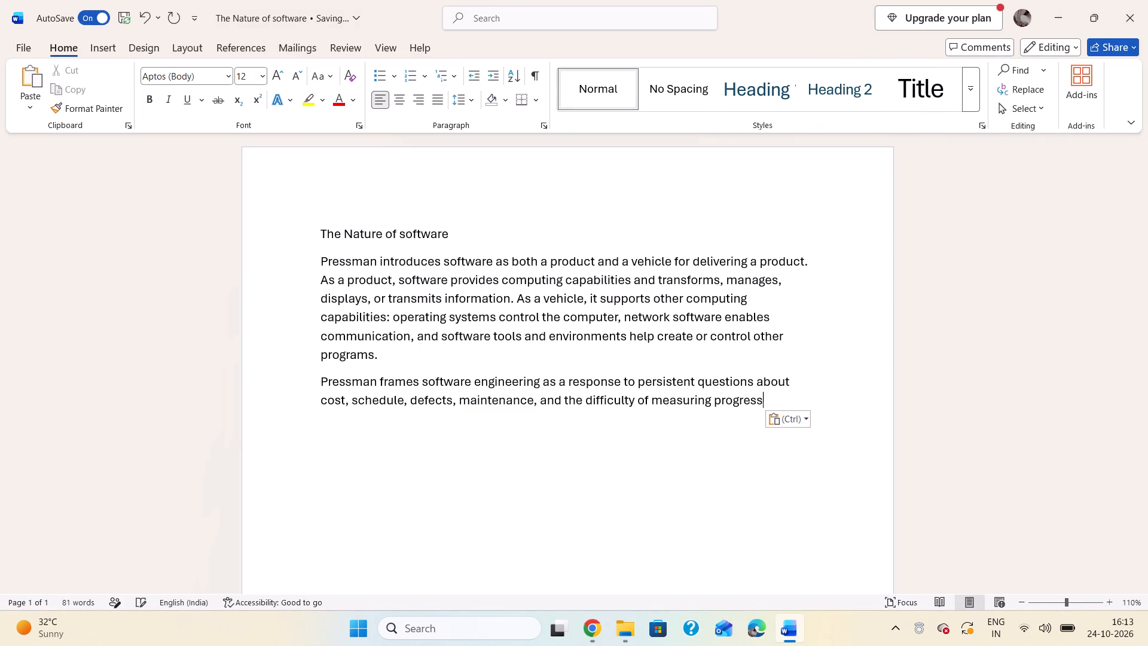
{"action": "left_click", "coordinate": [456, 517]}
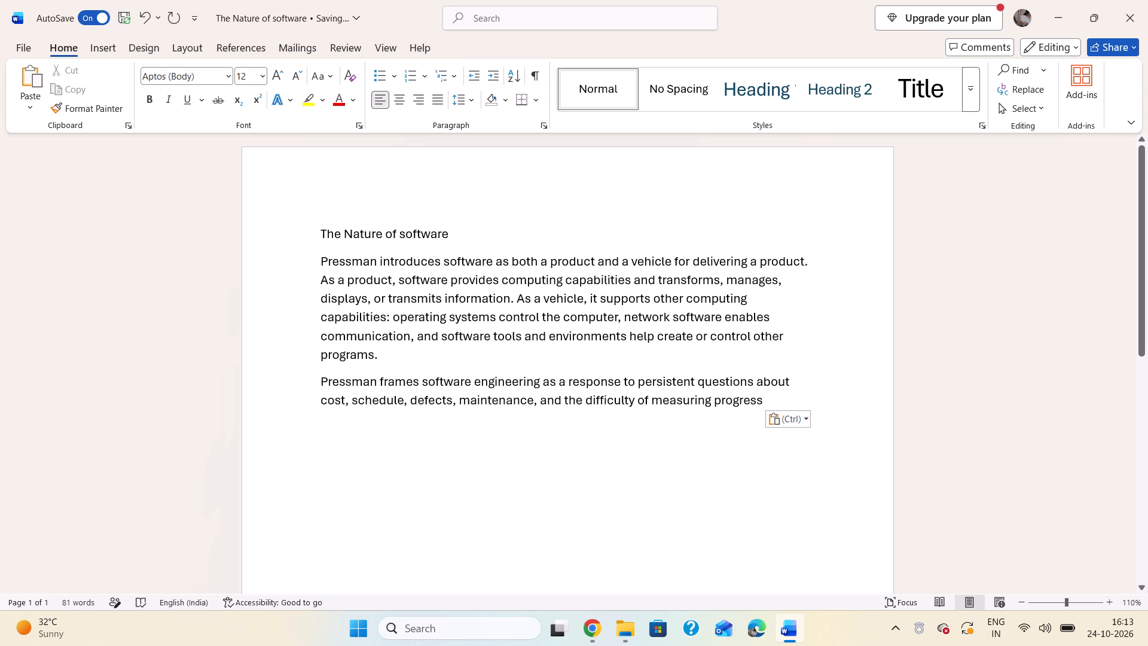
Insert a space and the number "1." in front of the heading "The Nature of software".
{"action": "left_click", "coordinate": [317, 235]}
{"action": "key", "text": "space"}
{"action": "type", "text": "1"}
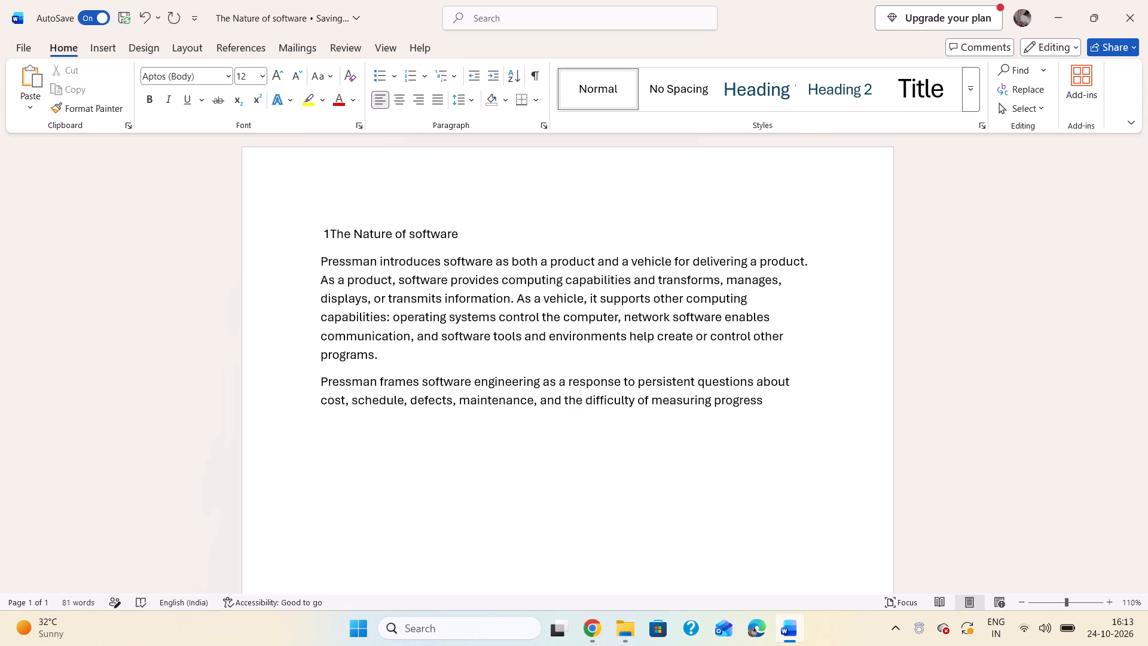
{"action": "key", "text": "slash"}
{"action": "key", "text": "BackSpace"}
{"action": "key", "text": "period"}
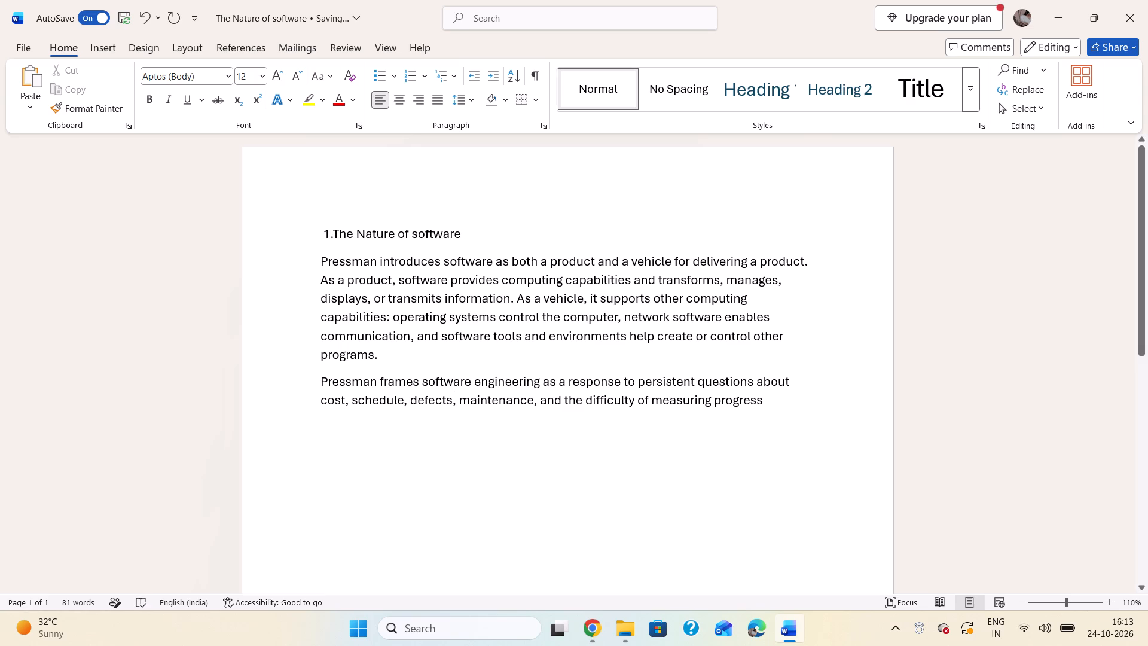
Make the numbered heading "1.The Nature of software" bold.
{"action": "left_click_drag", "start_coordinate": [463, 233], "coordinate": [304, 224]}
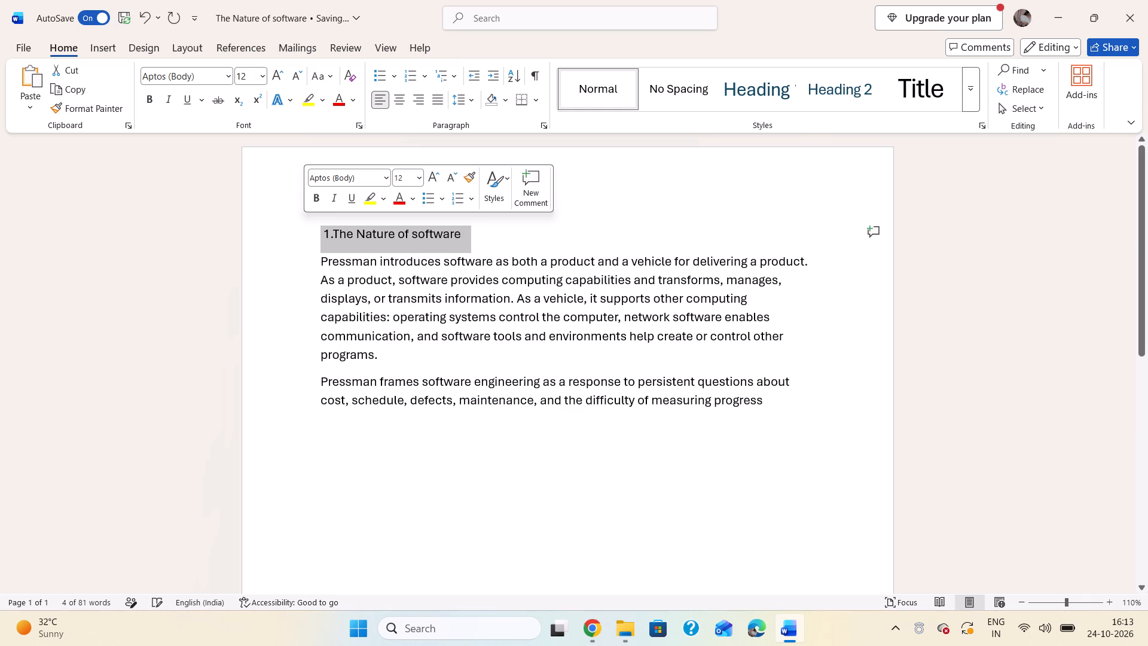
{"action": "key", "text": "ctrl+b"}
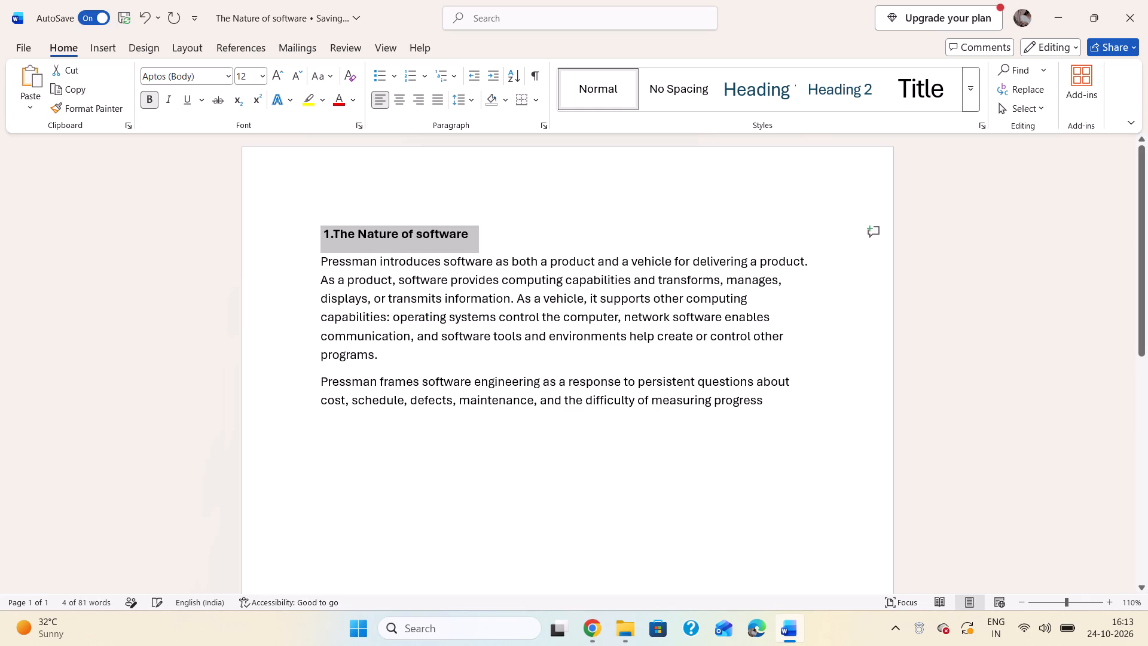
{"action": "left_click", "coordinate": [493, 228]}
{"action": "scroll", "coordinate": [493, 228], "scroll_direction": "down", "scroll_amount": 1}
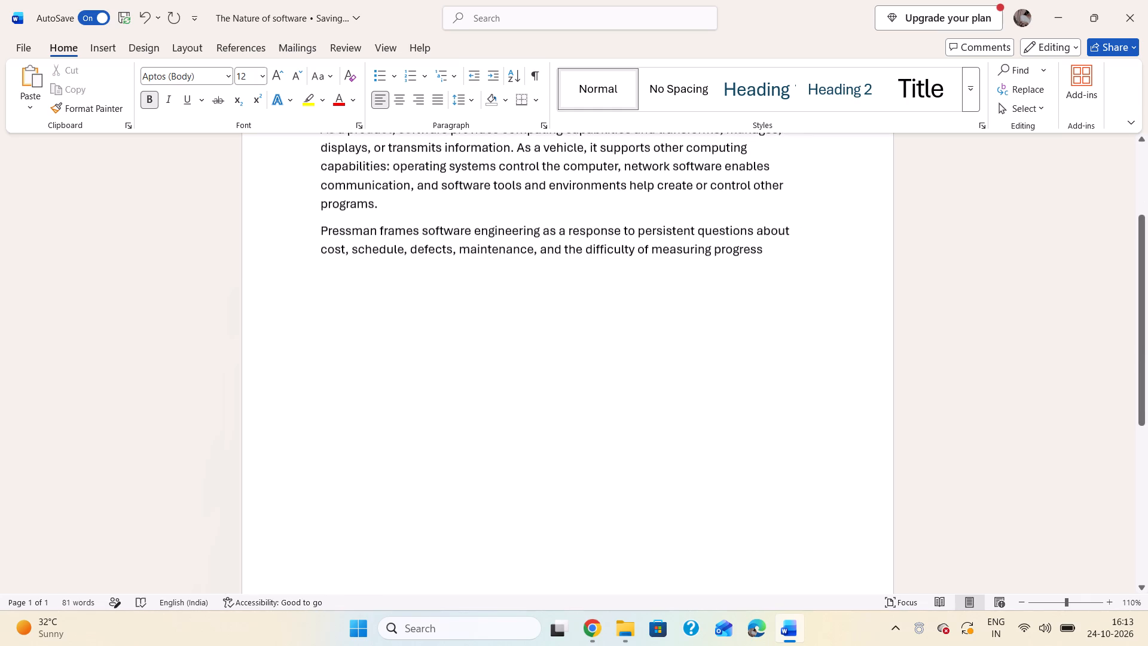
{"action": "scroll", "coordinate": [493, 228], "scroll_direction": "up", "scroll_amount": 1}
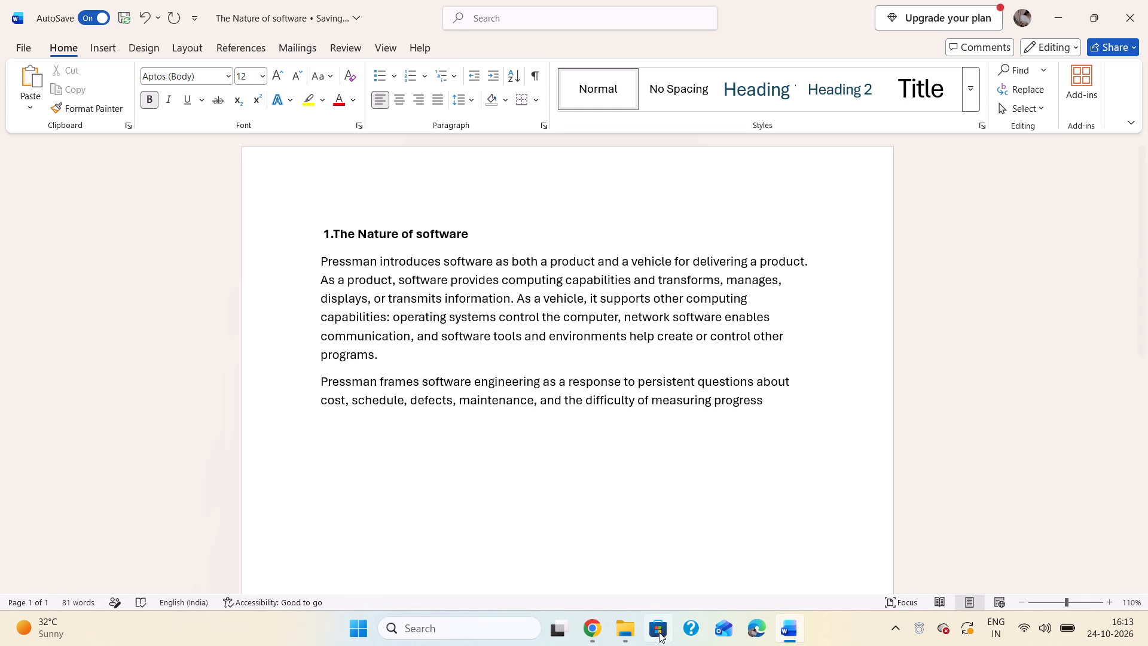
Switch back to the Pressman notes PDF in Chrome and read through sections 1.1 and 1.2 on page 3.
{"action": "left_click", "coordinate": [600, 623]}
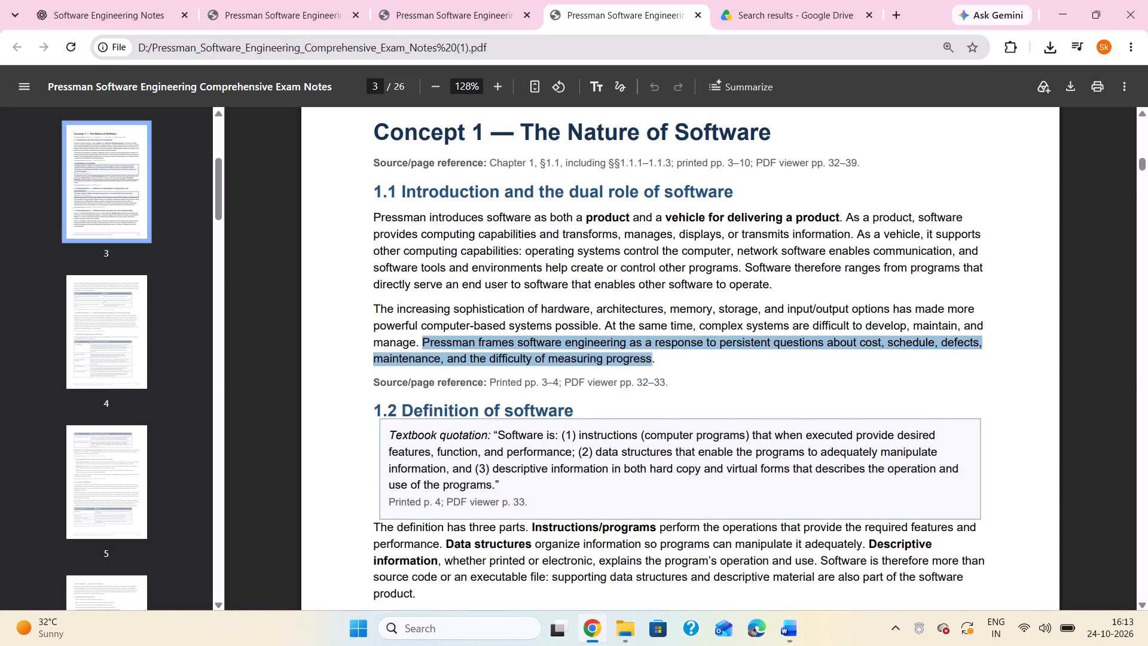
{"action": "left_click", "coordinate": [661, 424]}
{"action": "scroll", "coordinate": [661, 424], "scroll_direction": "down", "scroll_amount": 1}
{"action": "scroll", "coordinate": [661, 424], "scroll_direction": "up", "scroll_amount": 1}
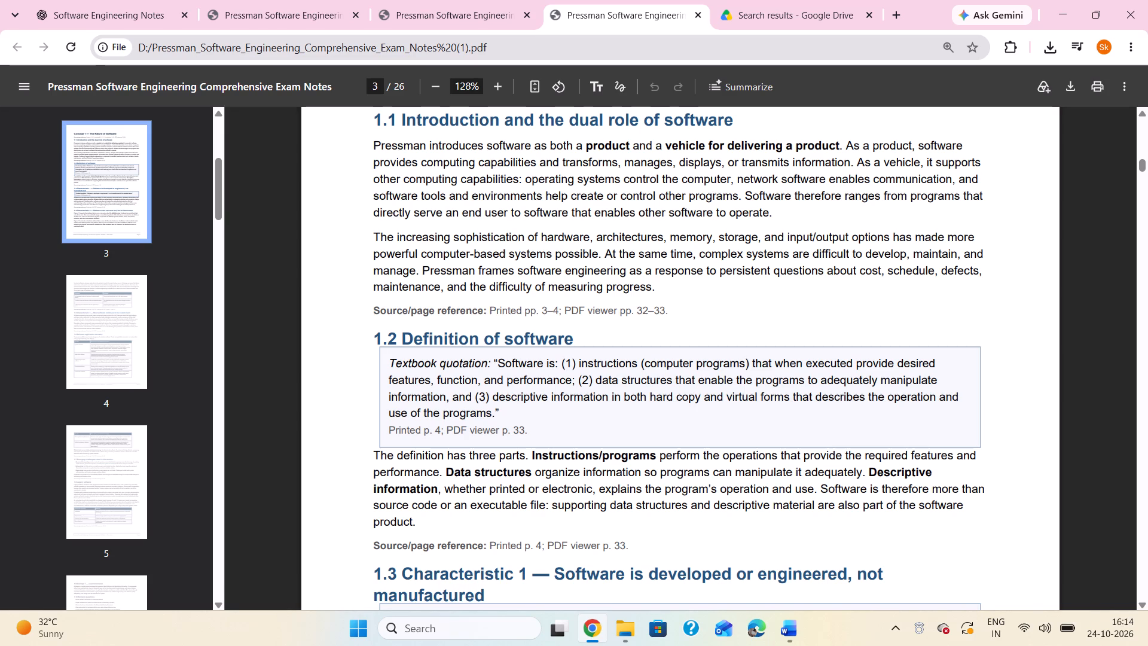
{"action": "scroll", "coordinate": [661, 424], "scroll_direction": "right", "scroll_amount": 1}
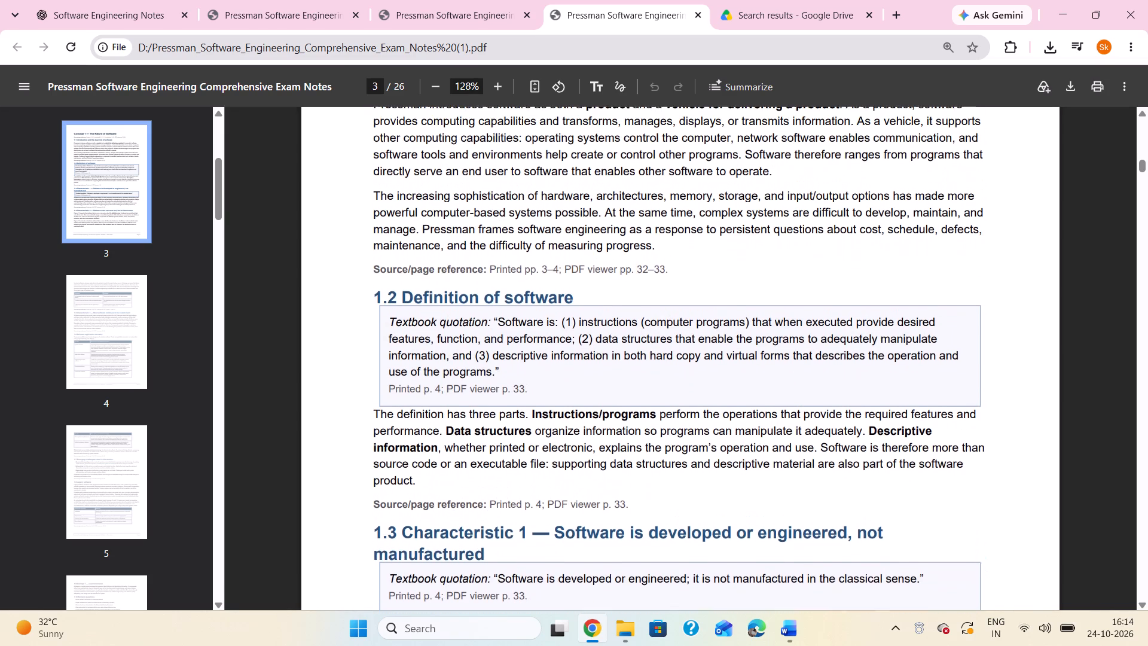
{"action": "scroll", "coordinate": [661, 424], "scroll_direction": "right", "scroll_amount": 1}
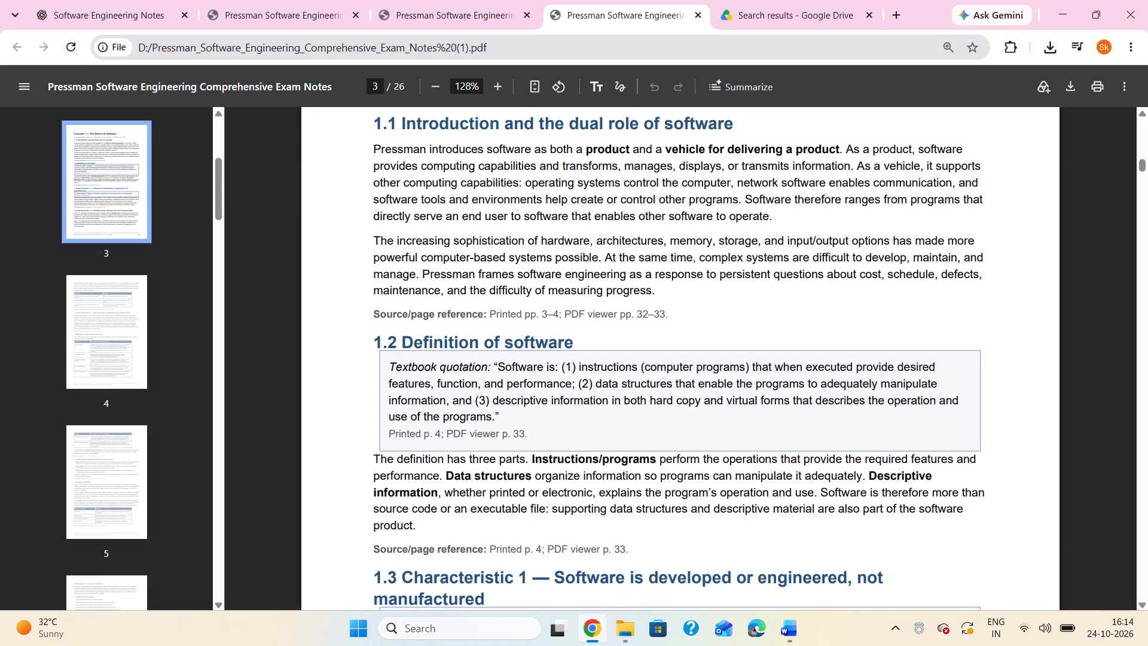
{"action": "scroll", "coordinate": [661, 424], "scroll_direction": "up", "scroll_amount": 1}
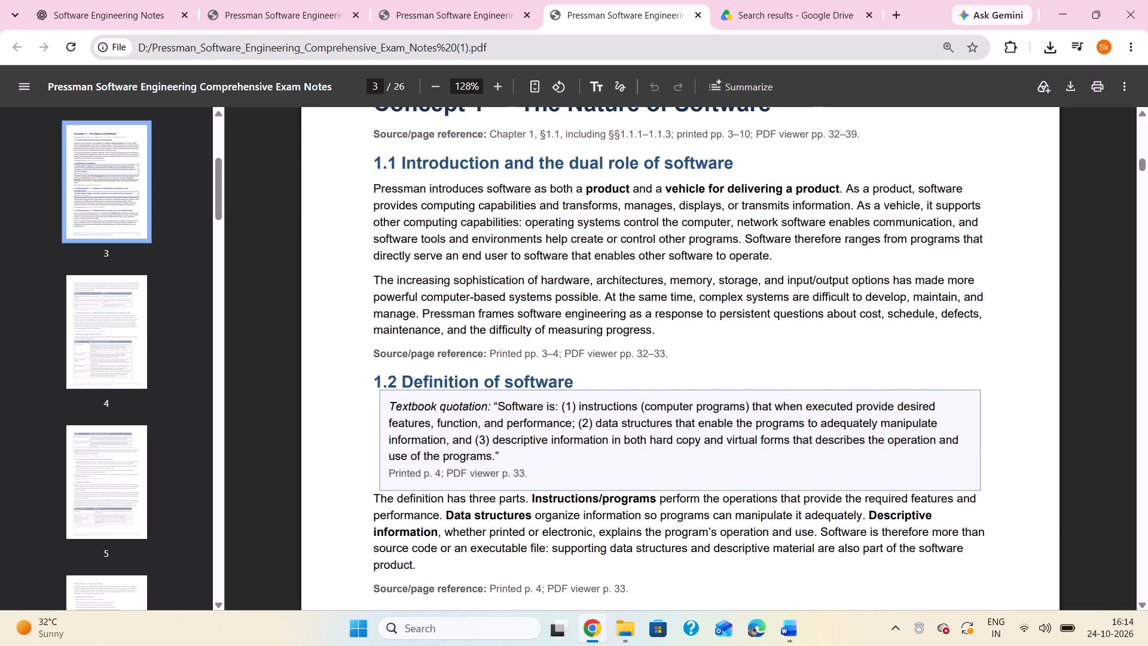
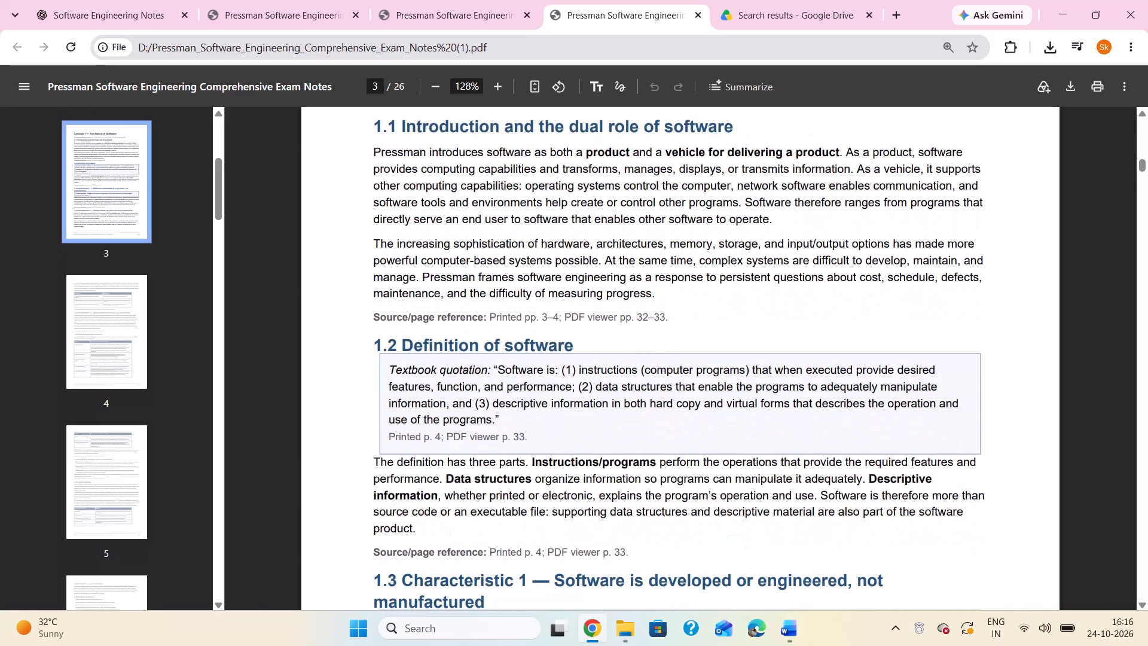
Copy the section 1.1 paragraph from "The increasing sophistication of hardware" through "the difficulty of measuring progress.".
{"action": "left_click_drag", "start_coordinate": [371, 237], "coordinate": [424, 261]}
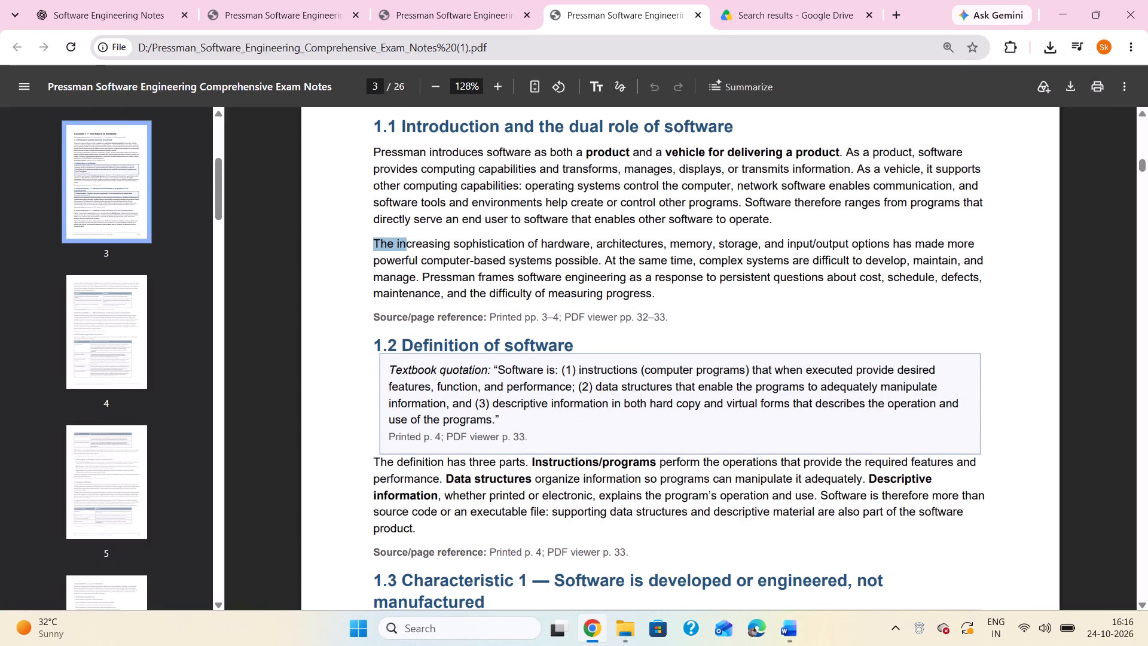
{"action": "left_click_drag", "start_coordinate": [424, 261], "coordinate": [673, 300]}
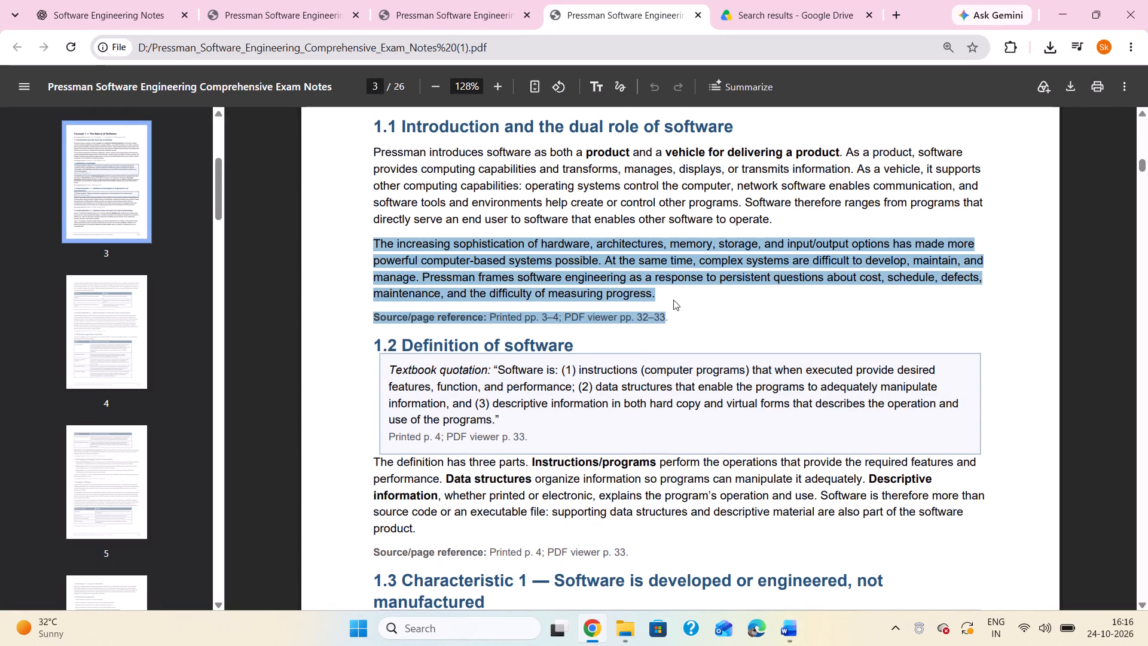
{"action": "left_click", "coordinate": [667, 276]}
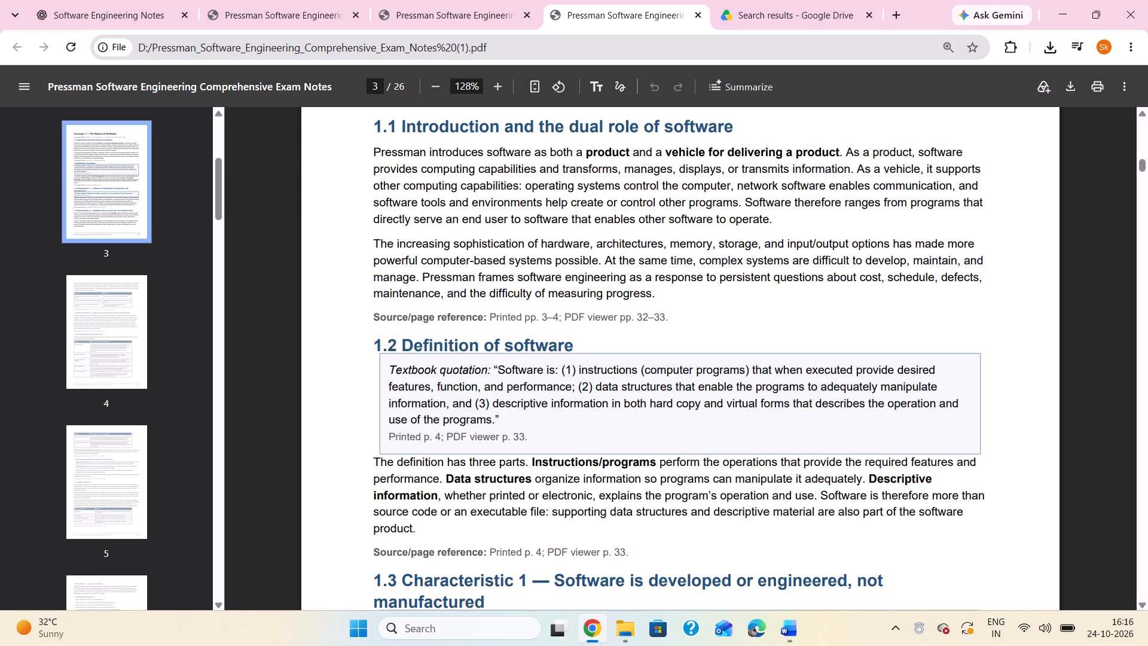
{"action": "left_click_drag", "start_coordinate": [375, 246], "coordinate": [670, 287]}
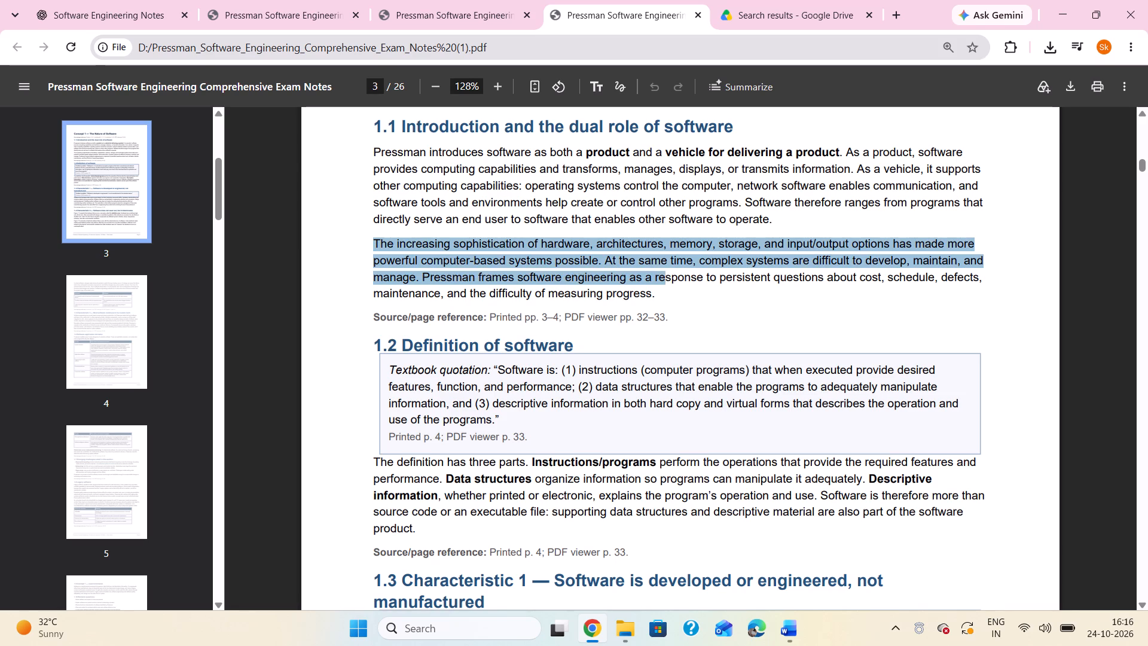
{"action": "left_click_drag", "start_coordinate": [670, 287], "coordinate": [657, 298]}
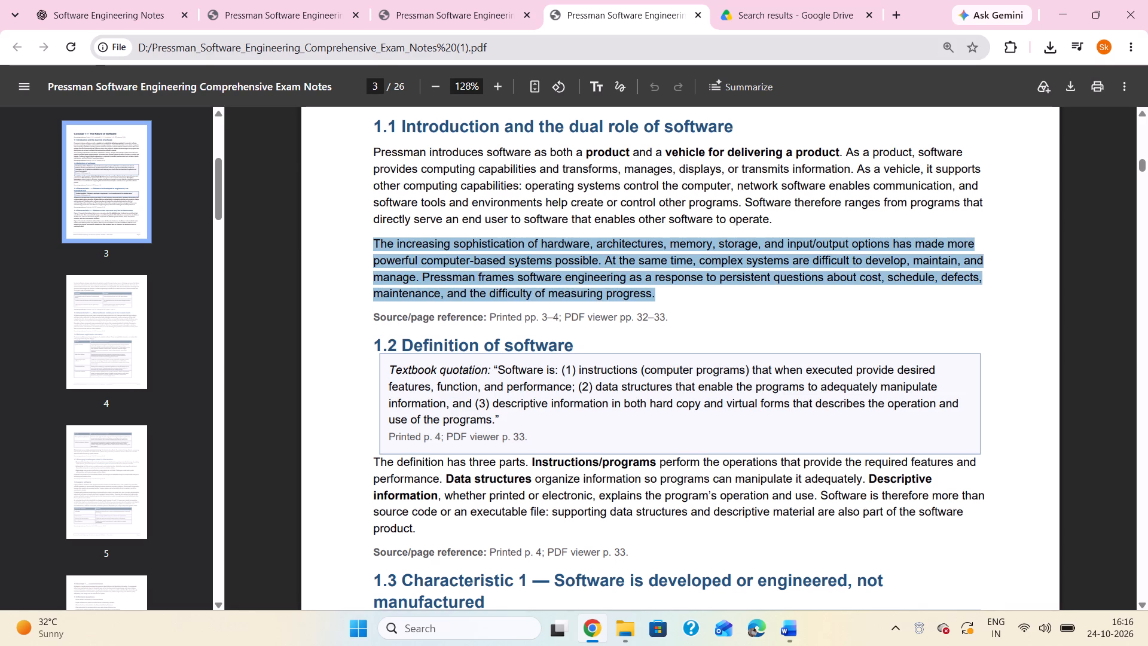
{"action": "key", "text": "ctrl+c"}
Switch to Word and paste the copied paragraph as a new paragraph after the one ending in "control other programs.".
{"action": "left_click", "coordinate": [798, 629]}
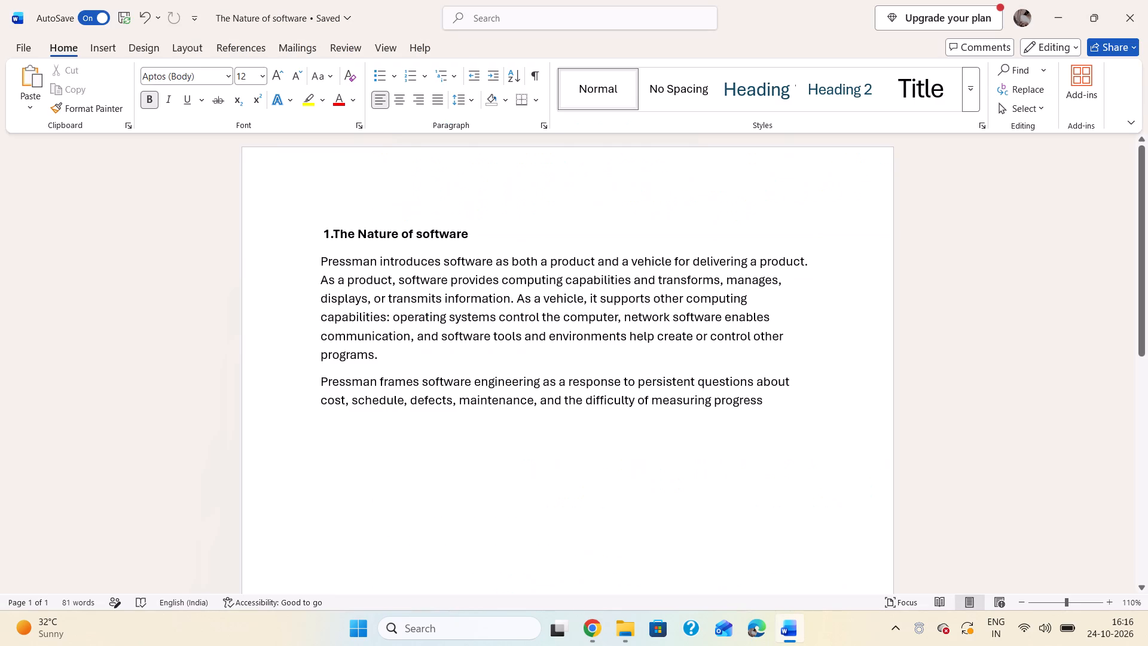
{"action": "left_click", "coordinate": [390, 345]}
{"action": "left_click", "coordinate": [390, 364]}
{"action": "key", "text": "Return"}
{"action": "key", "text": "ctrl+v"}
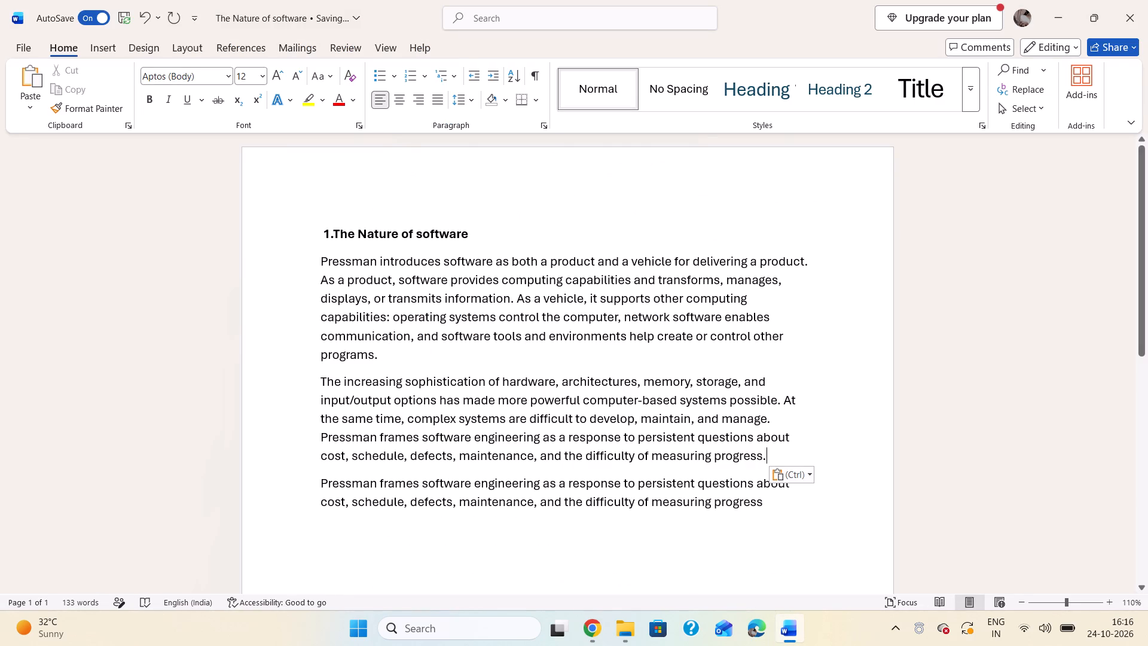
Delete the duplicate last paragraph starting with "Pressman frames software engineering".
{"action": "left_click_drag", "start_coordinate": [324, 475], "coordinate": [884, 510]}
{"action": "key", "text": "BackSpace"}
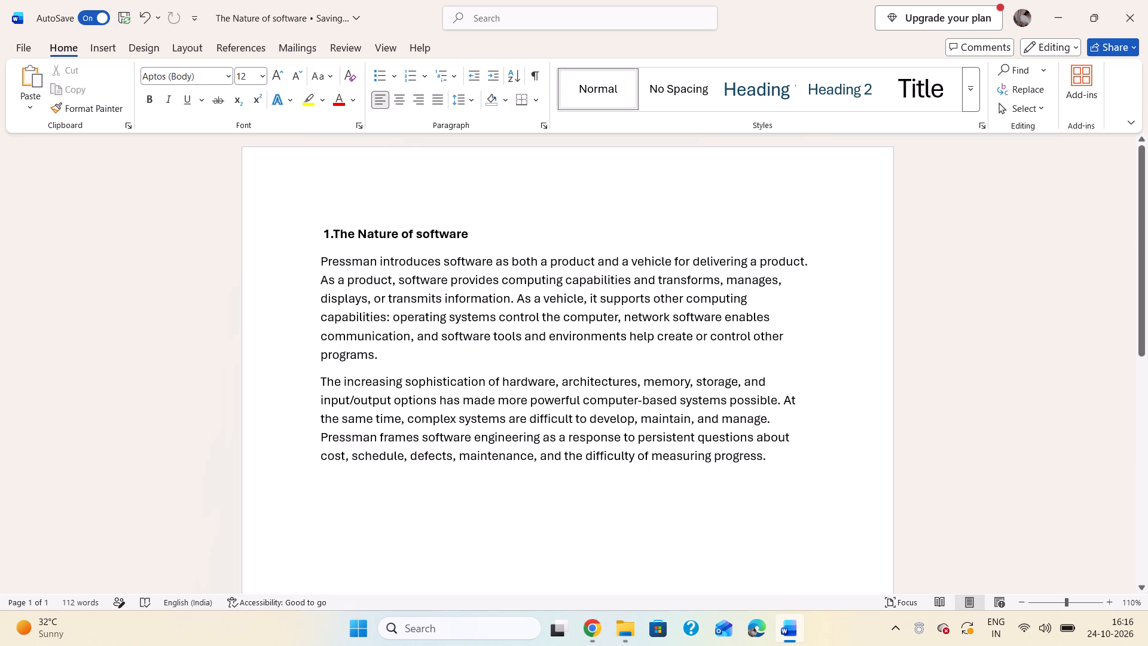
Split the second paragraph after "develop, maintain, and manage." so "Pressman frames software engineering" starts its own paragraph.
{"action": "left_click", "coordinate": [781, 420]}
{"action": "key", "text": "Return"}
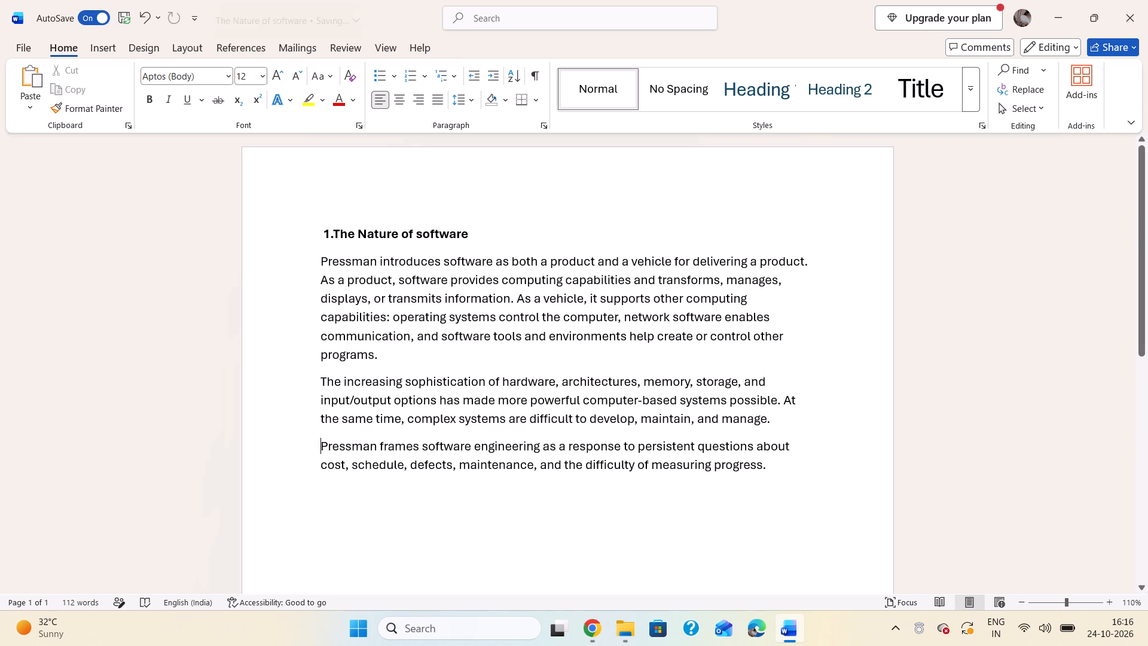
Switch to the PDF in Chrome and copy "descriptive information in both hard copy and virtual forms" through "use of the programs.”" from section 1.2.
{"action": "scroll", "coordinate": [603, 343], "scroll_direction": "down", "scroll_amount": 1}
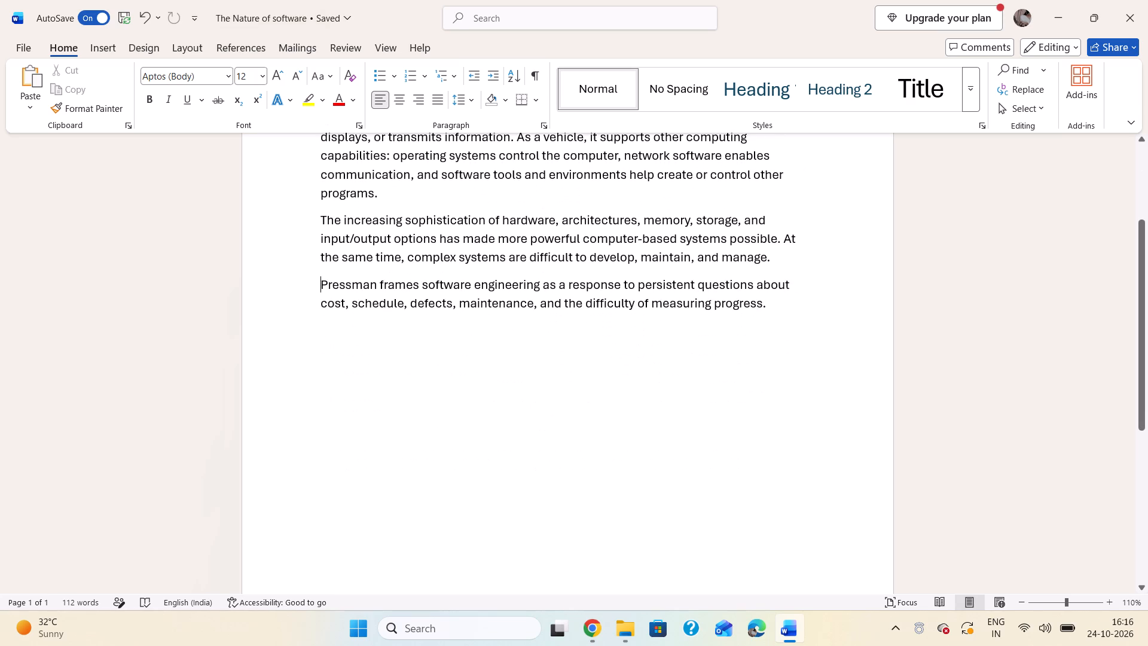
{"action": "left_click", "coordinate": [600, 621]}
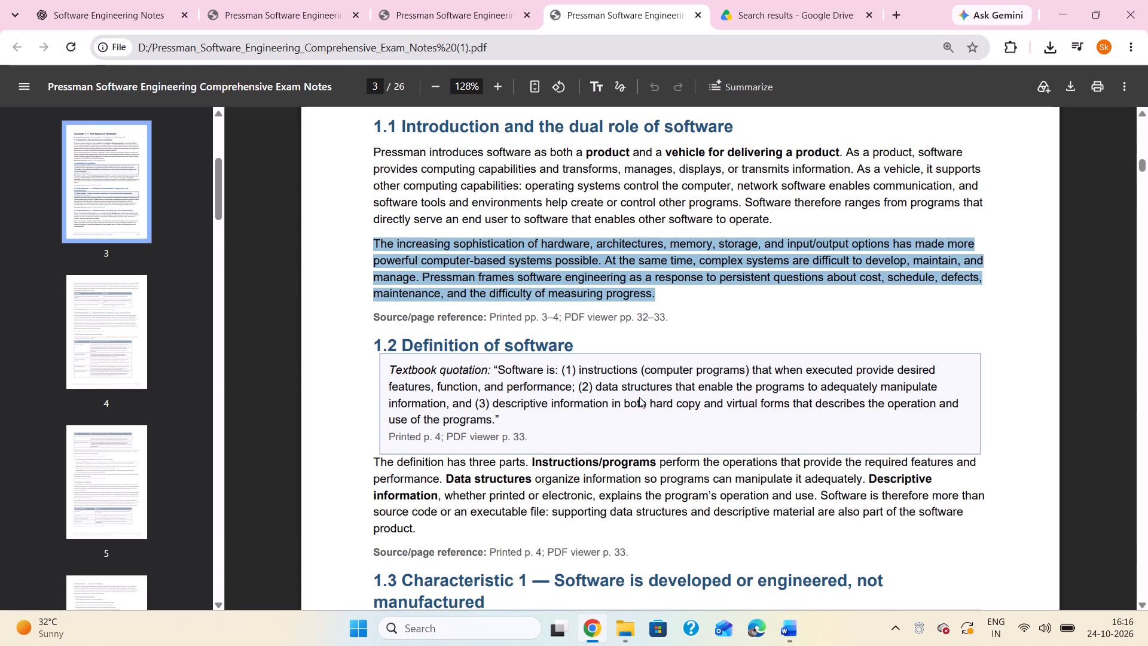
{"action": "scroll", "coordinate": [649, 362], "scroll_direction": "down", "scroll_amount": 1}
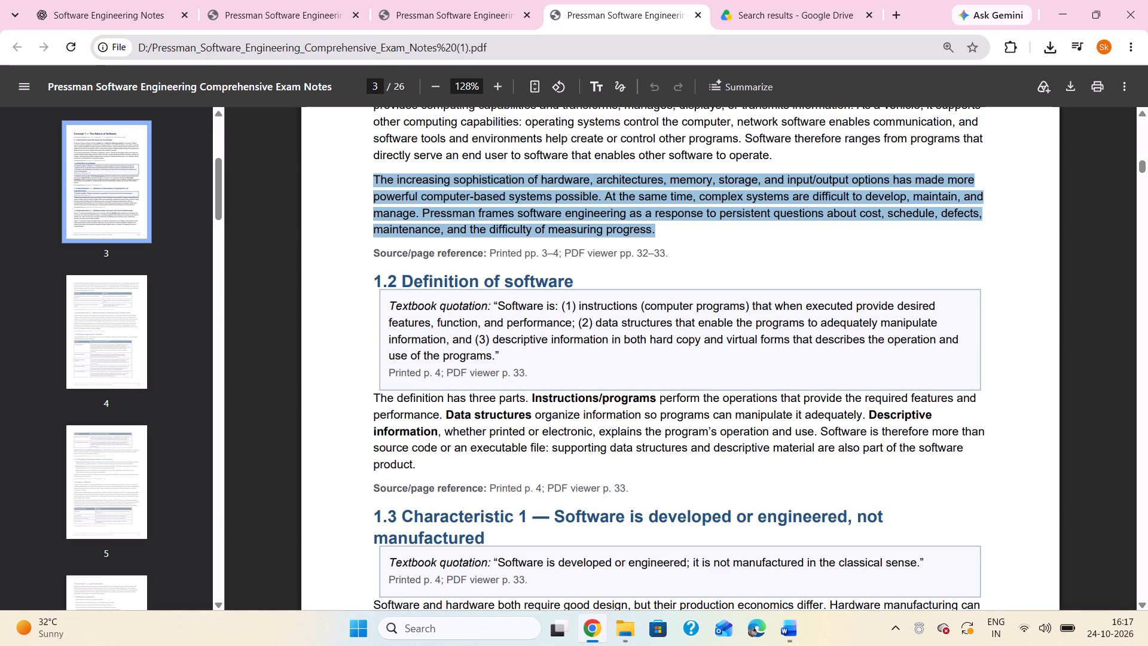
{"action": "left_click_drag", "start_coordinate": [490, 335], "coordinate": [515, 355]}
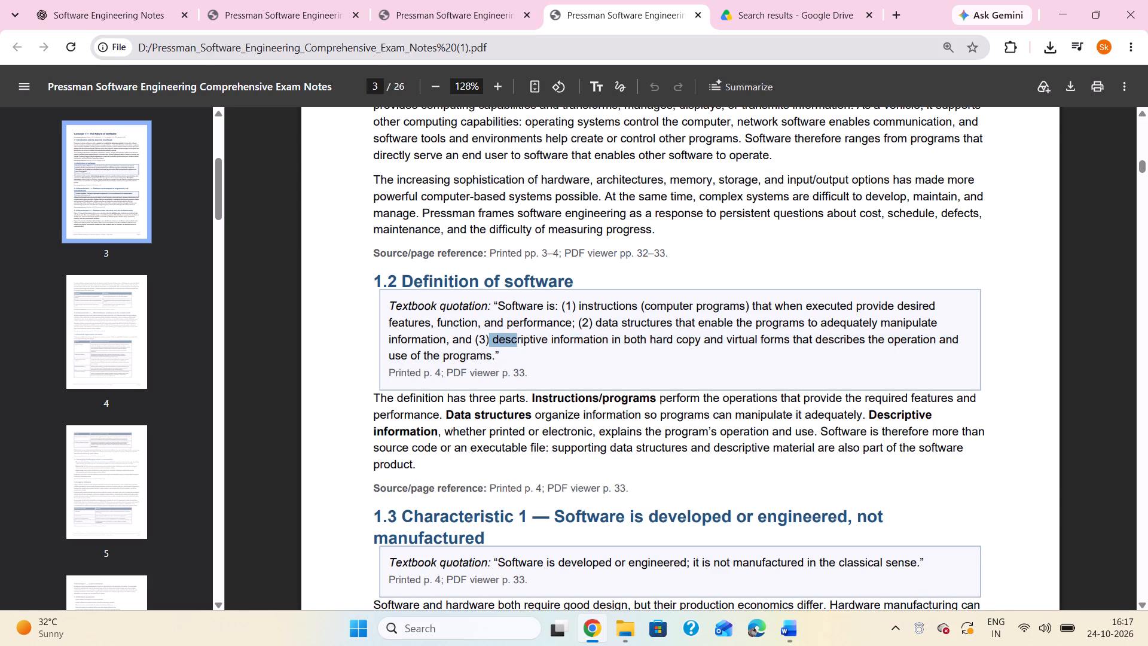
{"action": "left_click_drag", "start_coordinate": [515, 355], "coordinate": [500, 361]}
{"action": "key", "text": "ctrl+c"}
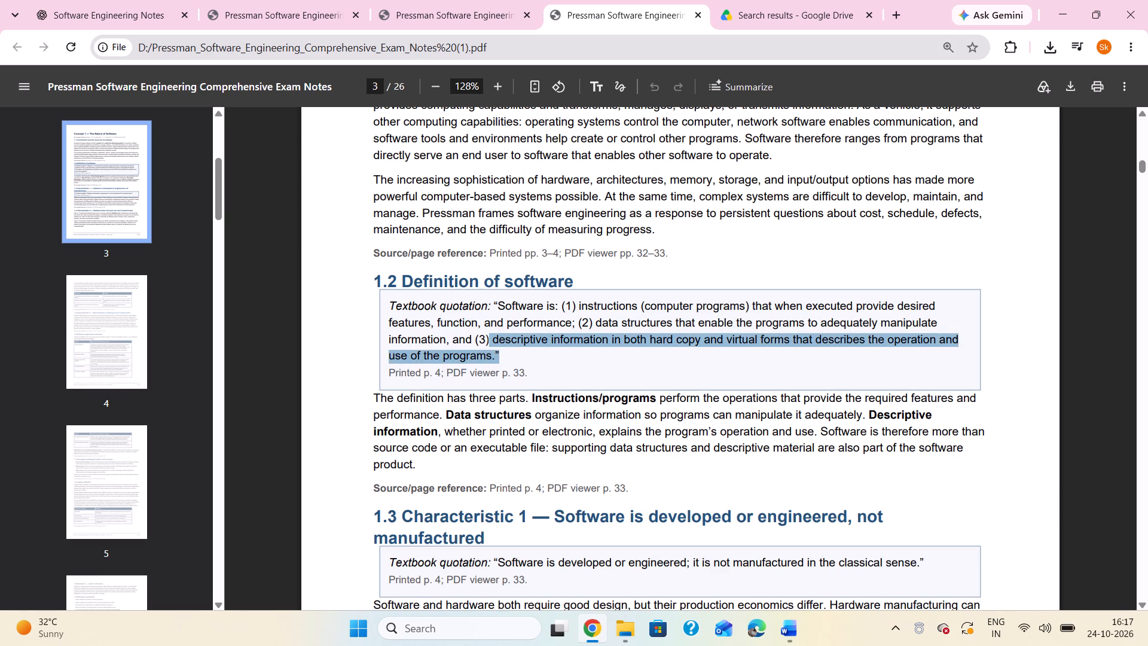
Switch to Word and paste the copied text below the last paragraph, leaving one blank line between them.
{"action": "left_click", "coordinate": [807, 638]}
{"action": "left_click", "coordinate": [787, 620]}
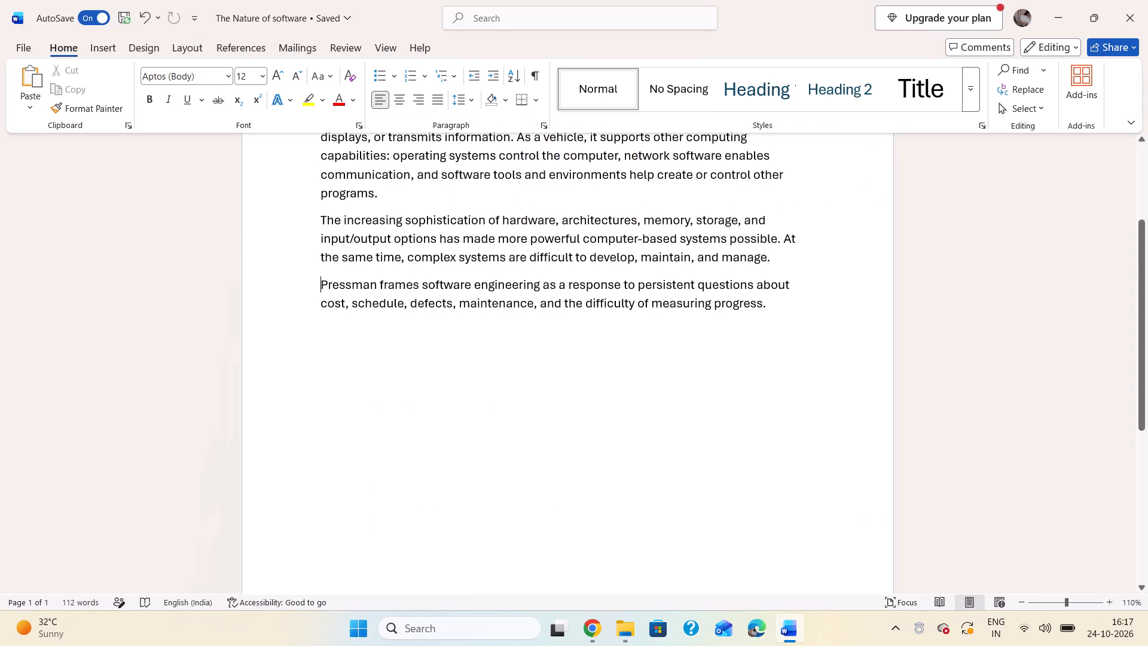
{"action": "left_click", "coordinate": [778, 312]}
{"action": "key", "text": "Return"}
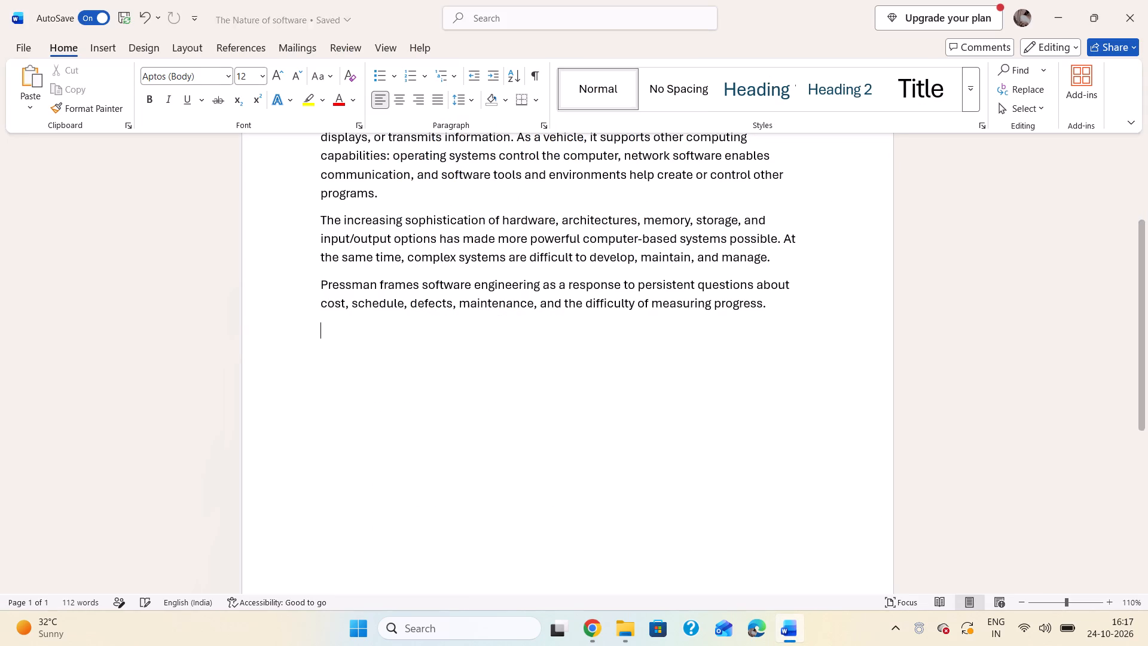
{"action": "key", "text": "Return"}
{"action": "key", "text": "ctrl+v"}
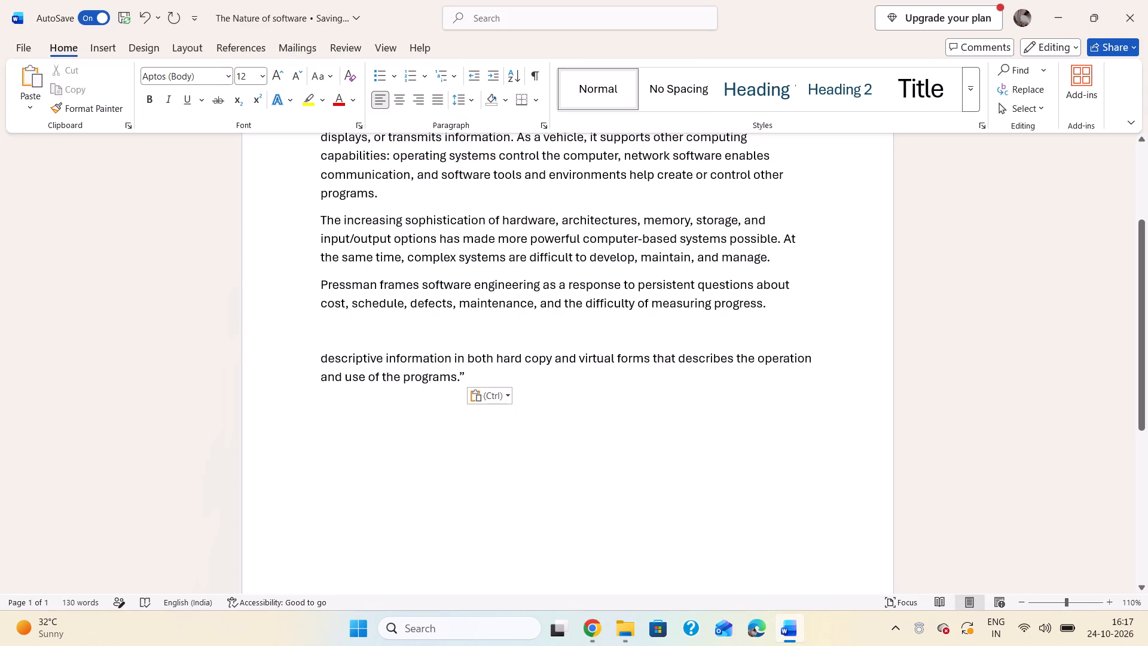
Insert a space and the words "Software is" in front of "descriptive information" in the pasted sentence.
{"action": "left_click", "coordinate": [322, 358]}
{"action": "key", "text": "space"}
{"action": "key", "text": "s"}
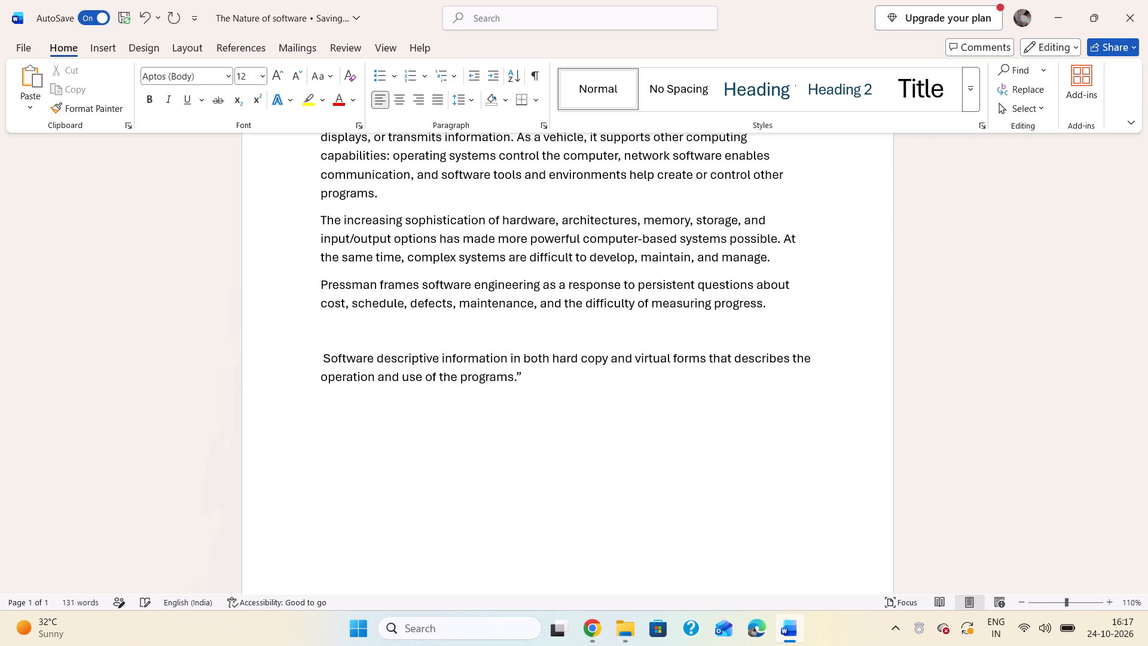
{"action": "type", "text": "is"}
{"action": "key", "text": "space"}
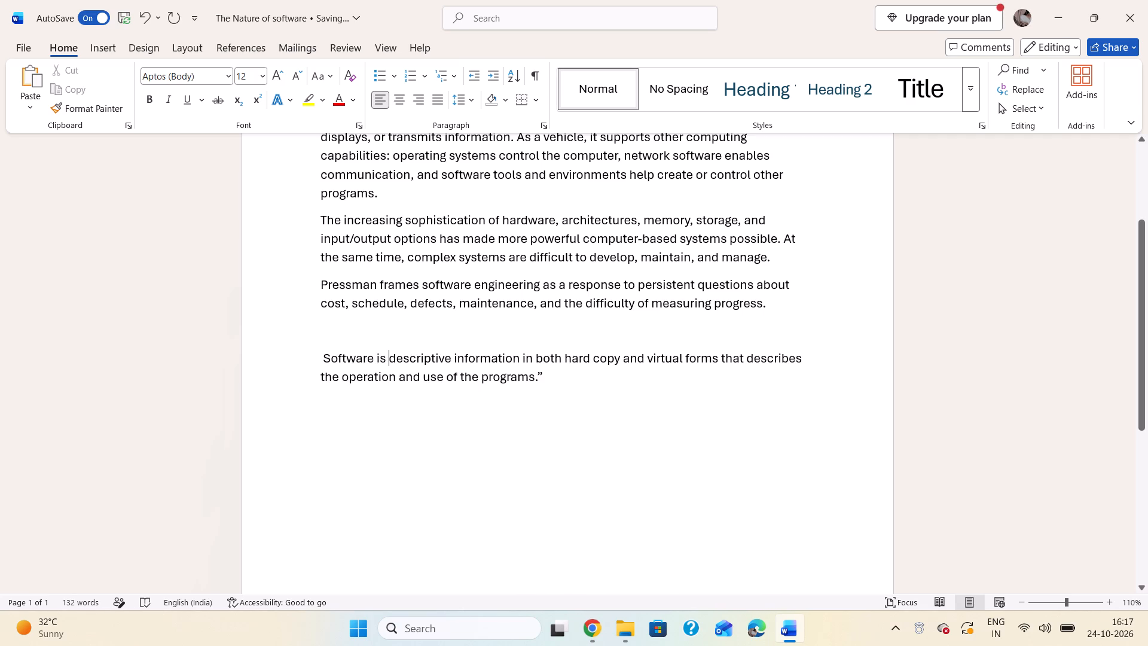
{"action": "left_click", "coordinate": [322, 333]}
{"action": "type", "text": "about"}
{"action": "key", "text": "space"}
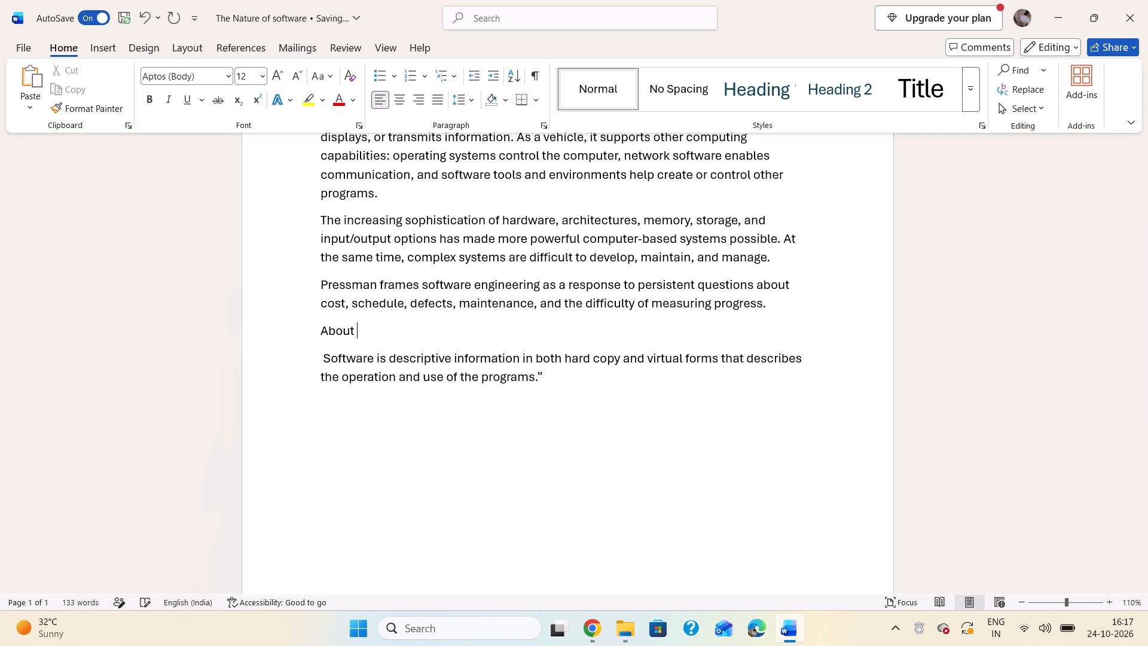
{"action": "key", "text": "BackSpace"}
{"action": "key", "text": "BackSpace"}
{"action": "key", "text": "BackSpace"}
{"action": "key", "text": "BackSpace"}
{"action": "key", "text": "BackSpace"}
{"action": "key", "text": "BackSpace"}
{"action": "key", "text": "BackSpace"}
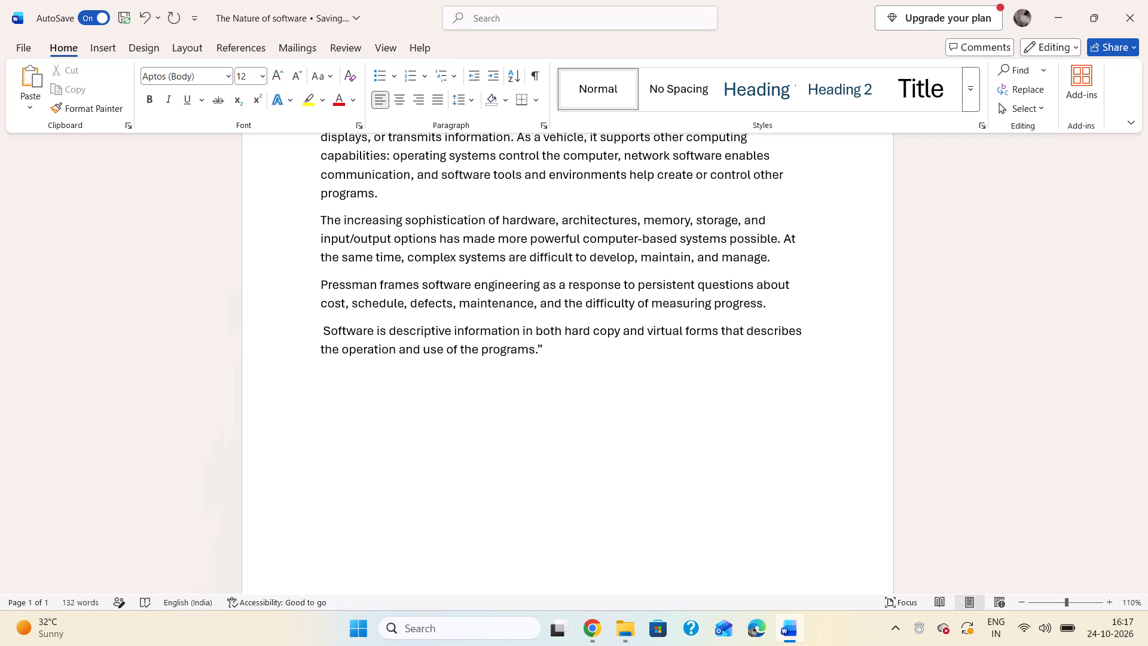
Add the heading "DEFINATION" on its own line between the paragraph ending "measuring progress." and the "Software is descriptive information" sentence.
{"action": "key", "text": "Return"}
{"action": "key", "text": "Return"}
{"action": "key", "text": "BackSpace"}
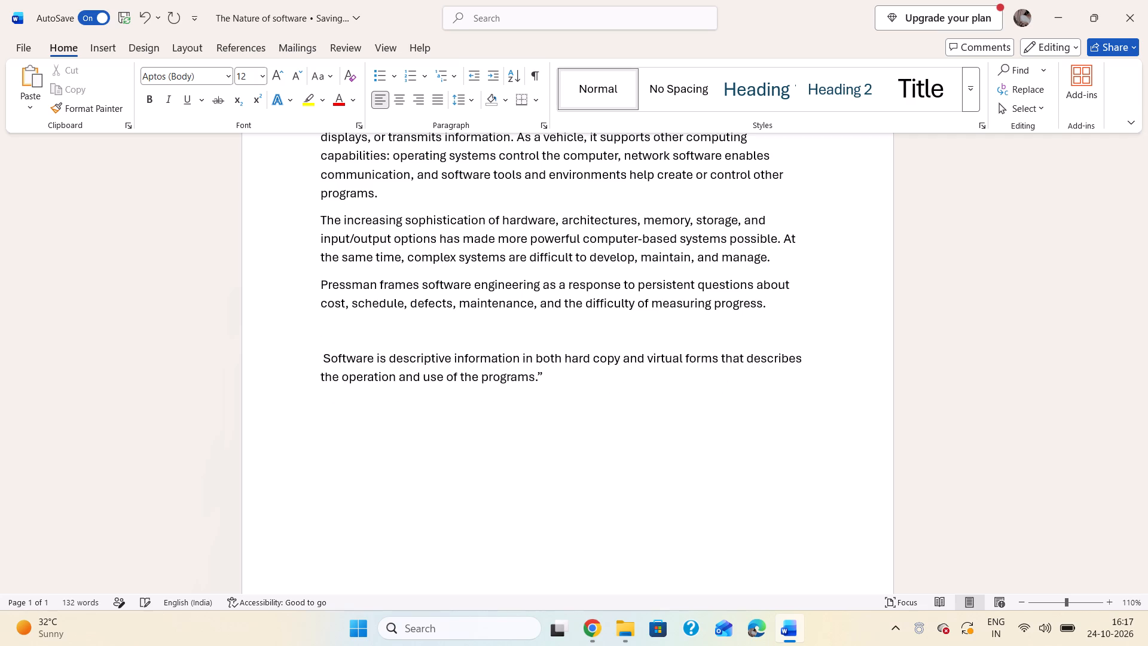
{"action": "type", "text": "DEFINATION"}
Make the heading "DEFINATION" bold.
{"action": "key", "text": "ctrl+a"}
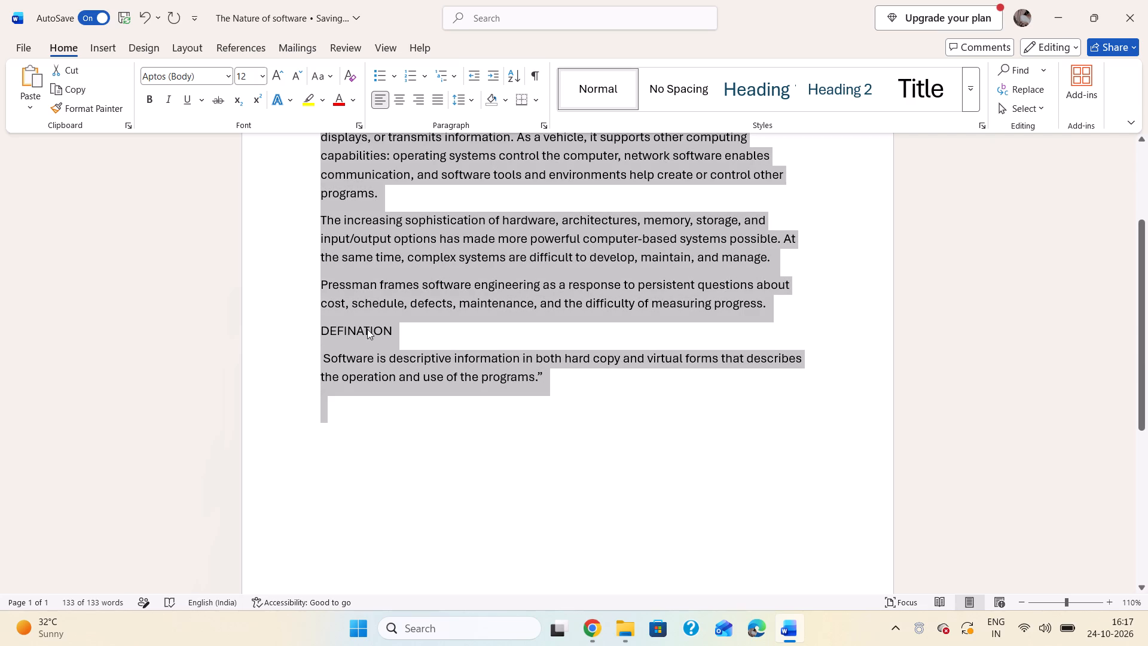
{"action": "double_click", "coordinate": [367, 329]}
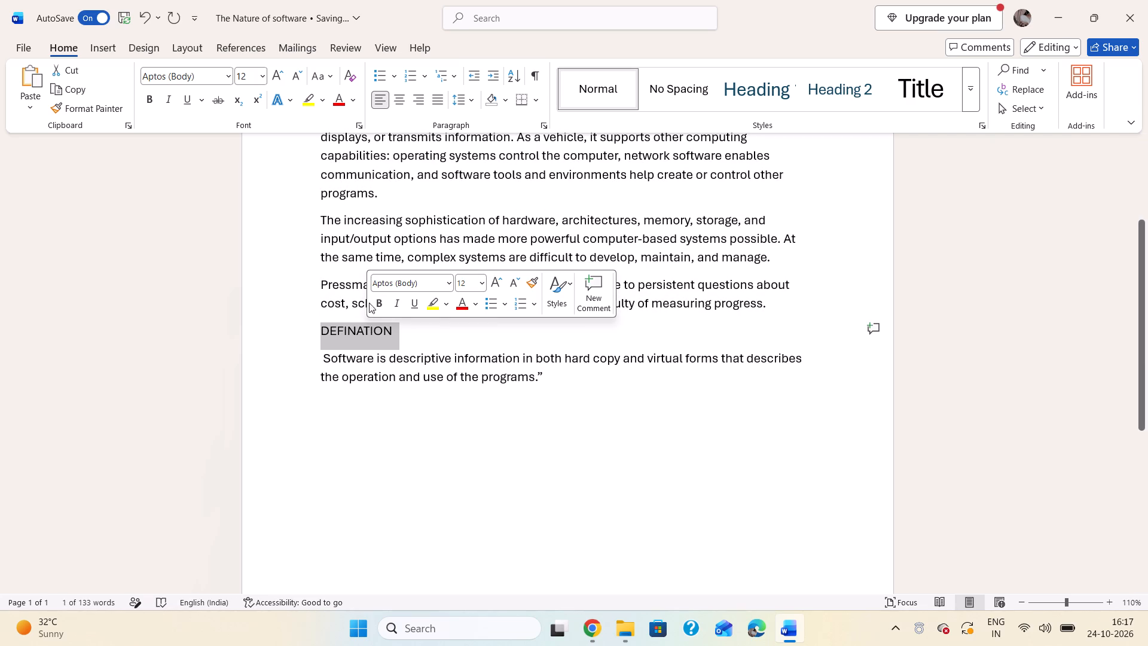
{"action": "left_click", "coordinate": [384, 306]}
{"action": "left_click", "coordinate": [430, 333]}
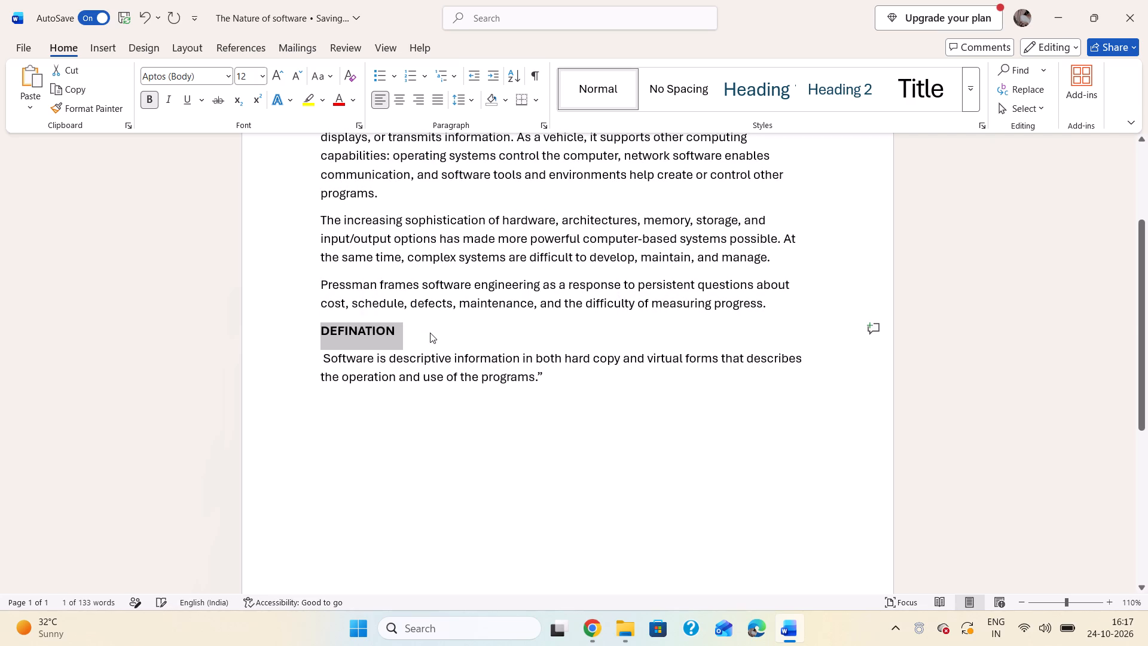
Switch to Chrome with the Pressman exam notes PDF open at section 1.2 Definition of software.
{"action": "scroll", "coordinate": [430, 333], "scroll_direction": "up", "scroll_amount": 2}
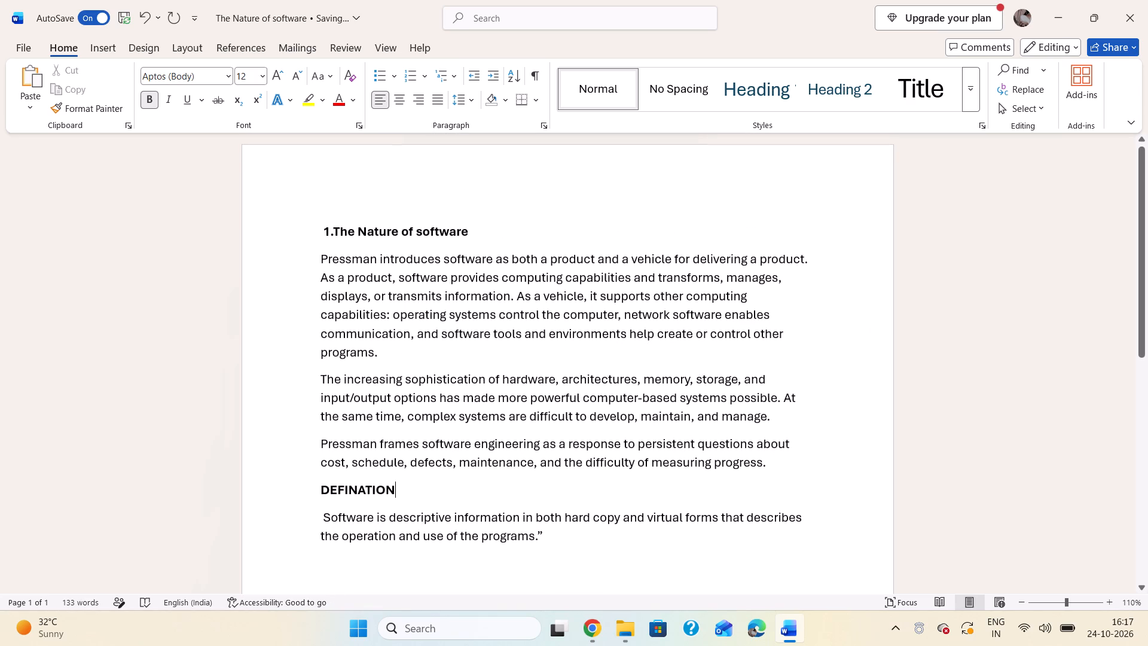
{"action": "scroll", "coordinate": [430, 333], "scroll_direction": "down", "scroll_amount": 1}
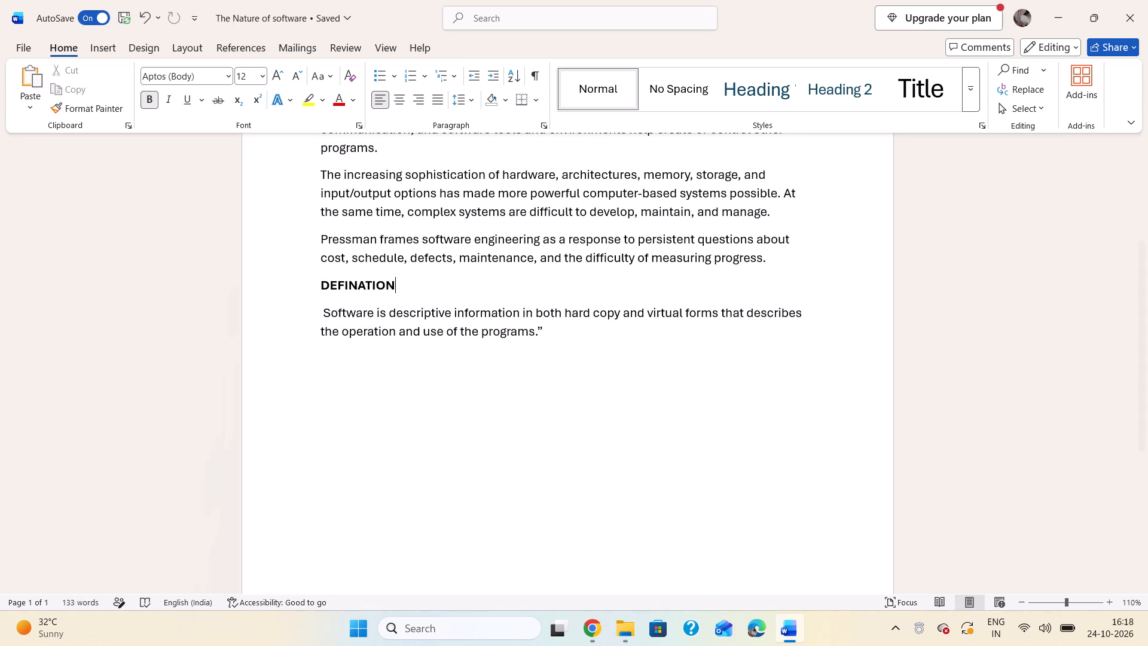
{"action": "scroll", "coordinate": [430, 333], "scroll_direction": "down", "scroll_amount": 1}
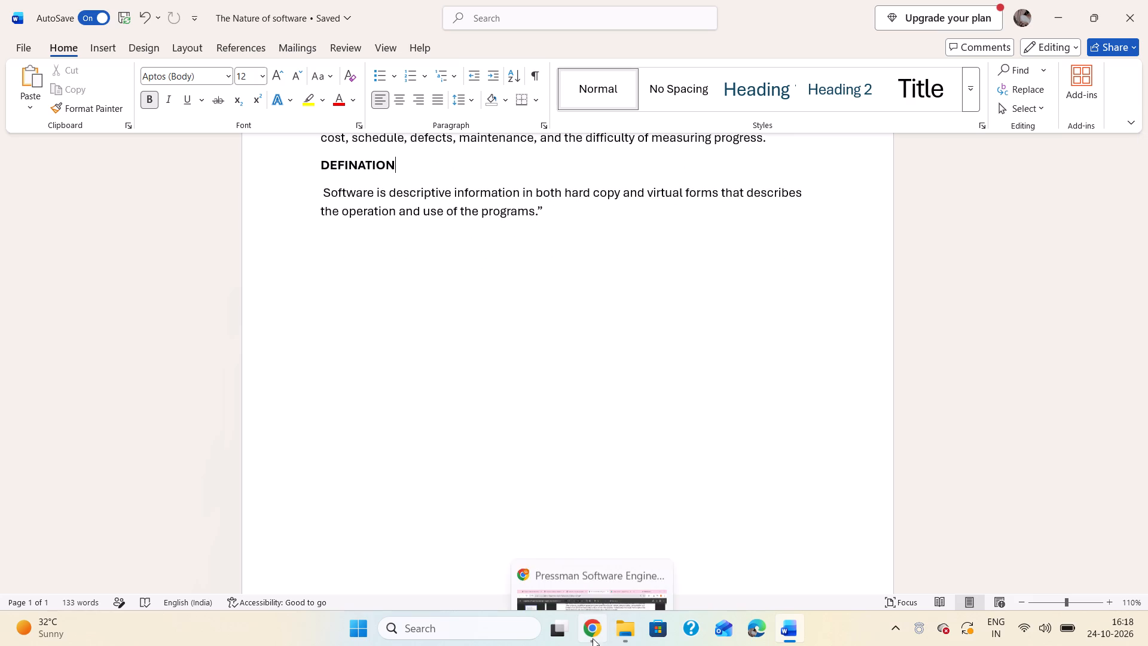
{"action": "left_click", "coordinate": [594, 633]}
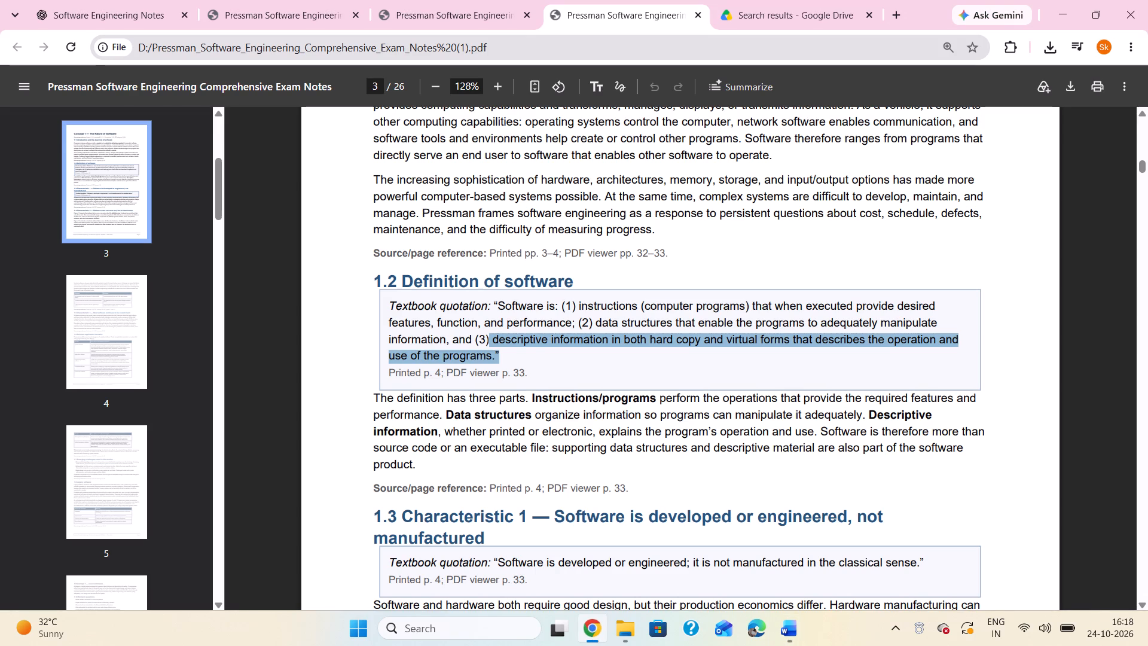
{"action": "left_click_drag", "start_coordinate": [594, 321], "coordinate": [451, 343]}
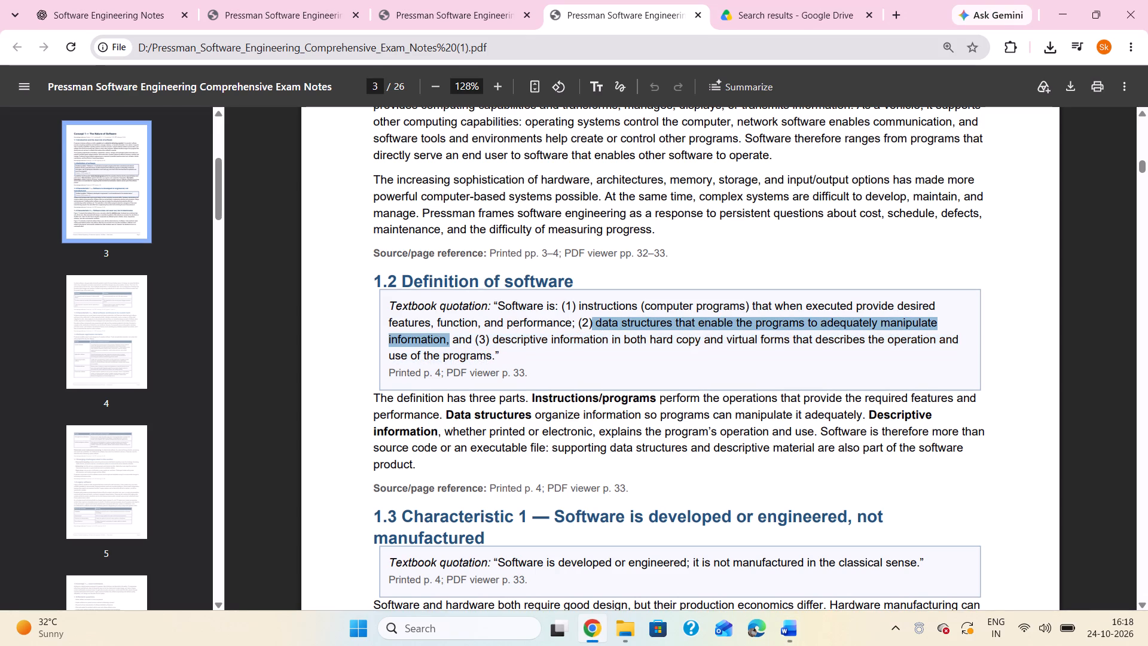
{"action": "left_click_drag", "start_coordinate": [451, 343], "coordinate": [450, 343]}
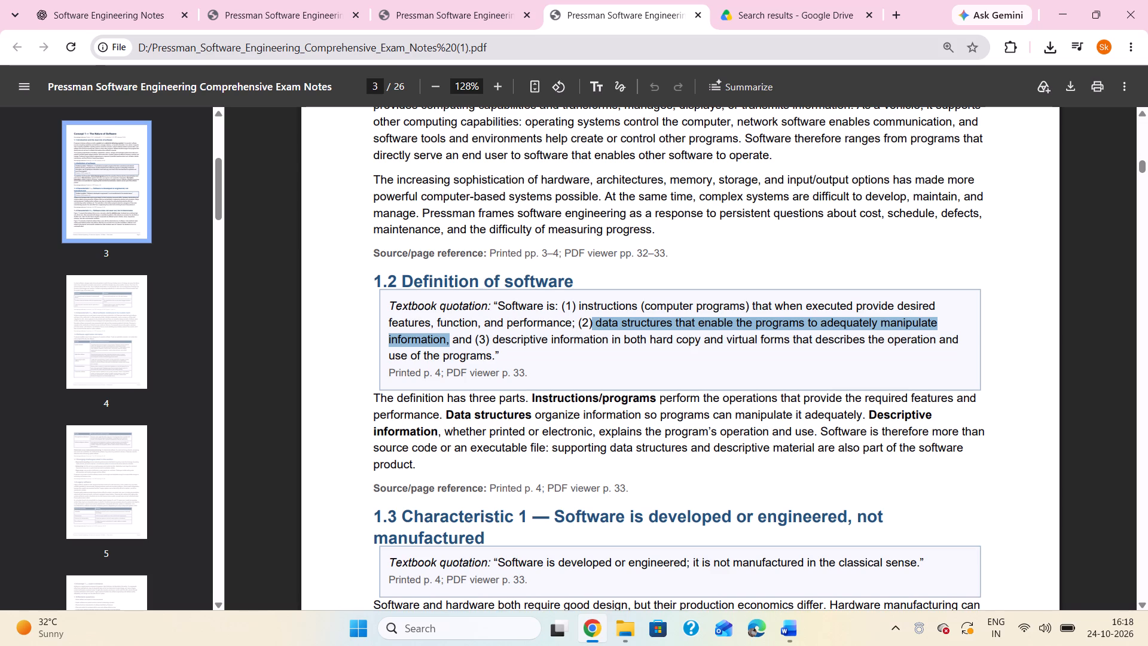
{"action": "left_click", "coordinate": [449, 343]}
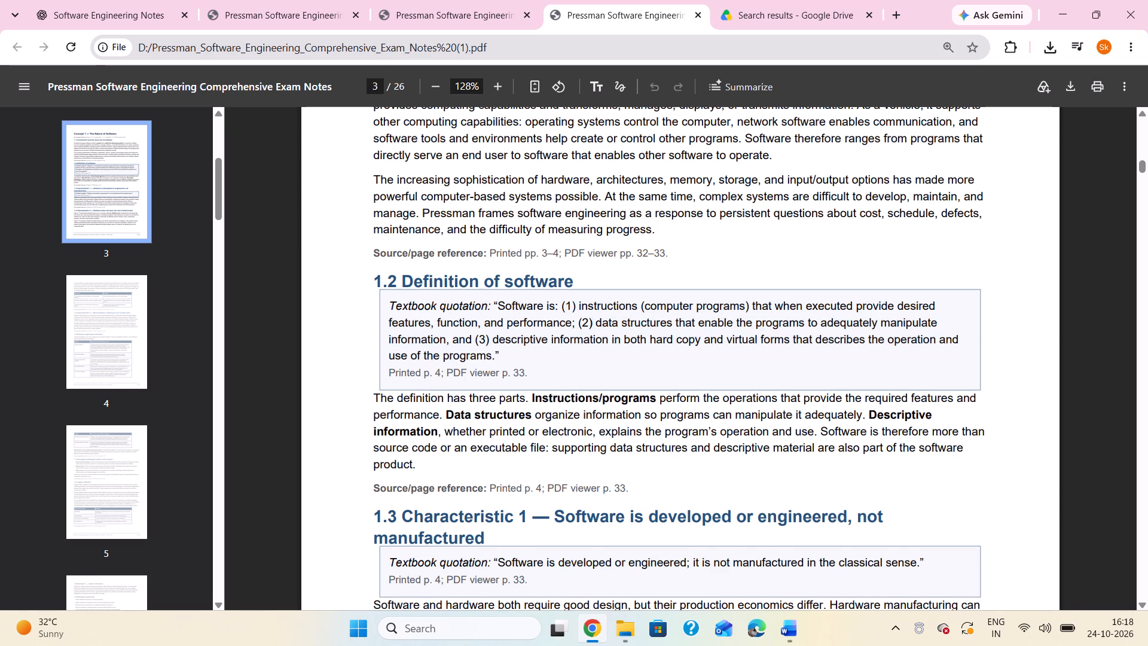
Copy the section 1.2 quotation from "Software is: (1) instructions" through "adequately manipulate information,".
{"action": "scroll", "coordinate": [449, 343], "scroll_direction": "down", "scroll_amount": 1}
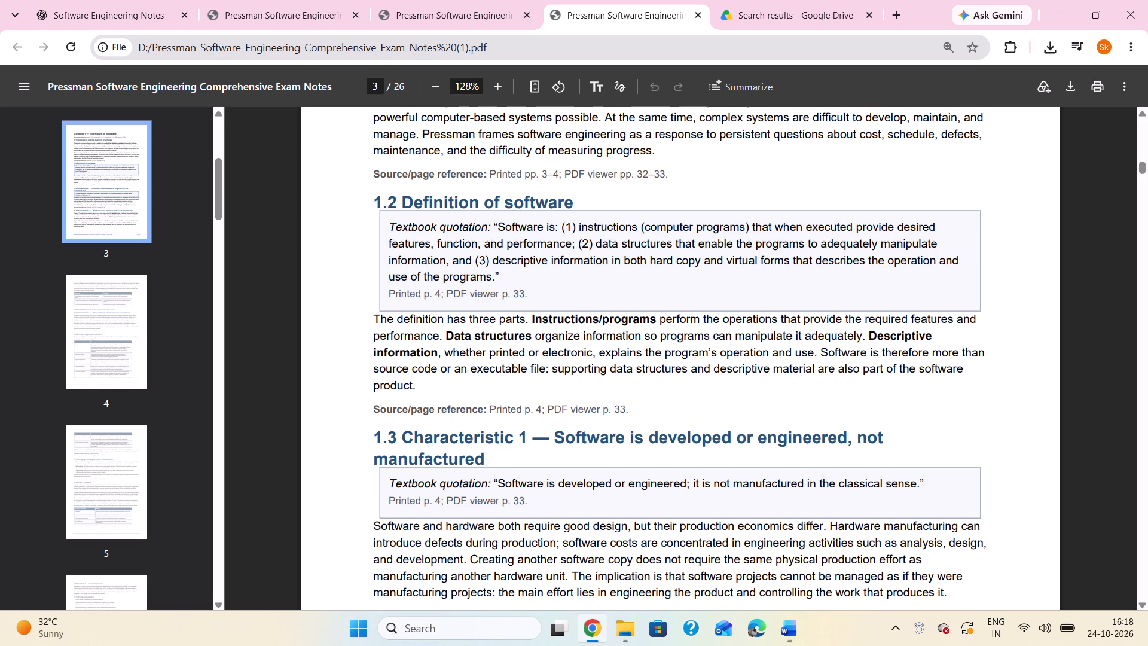
{"action": "left_click_drag", "start_coordinate": [497, 226], "coordinate": [432, 262]}
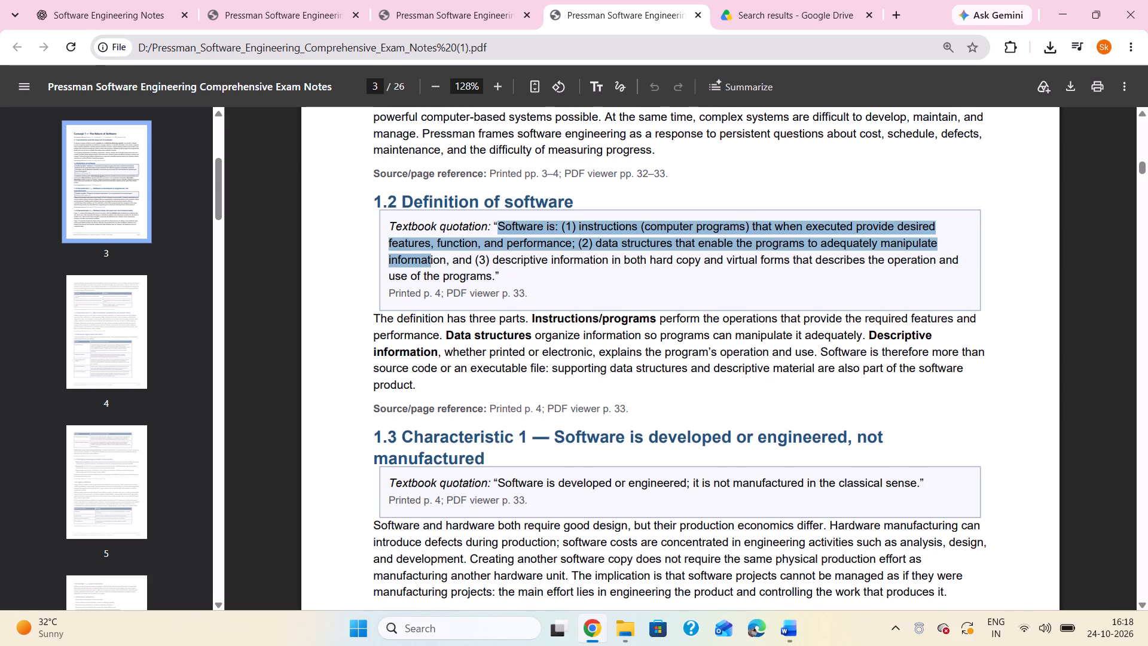
{"action": "left_click_drag", "start_coordinate": [432, 262], "coordinate": [449, 263]}
{"action": "key", "text": "ctrl+c"}
Look through the PDF from section 1.3 on page 3 to the review questions on page 6.
{"action": "scroll", "coordinate": [449, 263], "scroll_direction": "down", "scroll_amount": 2}
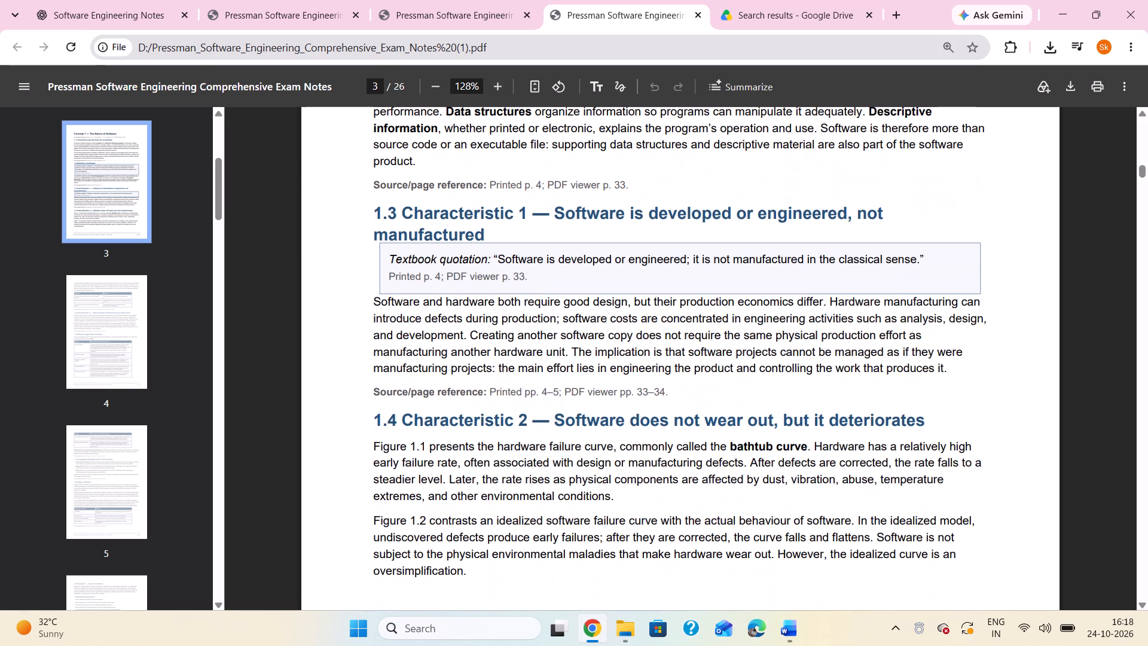
{"action": "scroll", "coordinate": [449, 263], "scroll_direction": "down", "scroll_amount": 3}
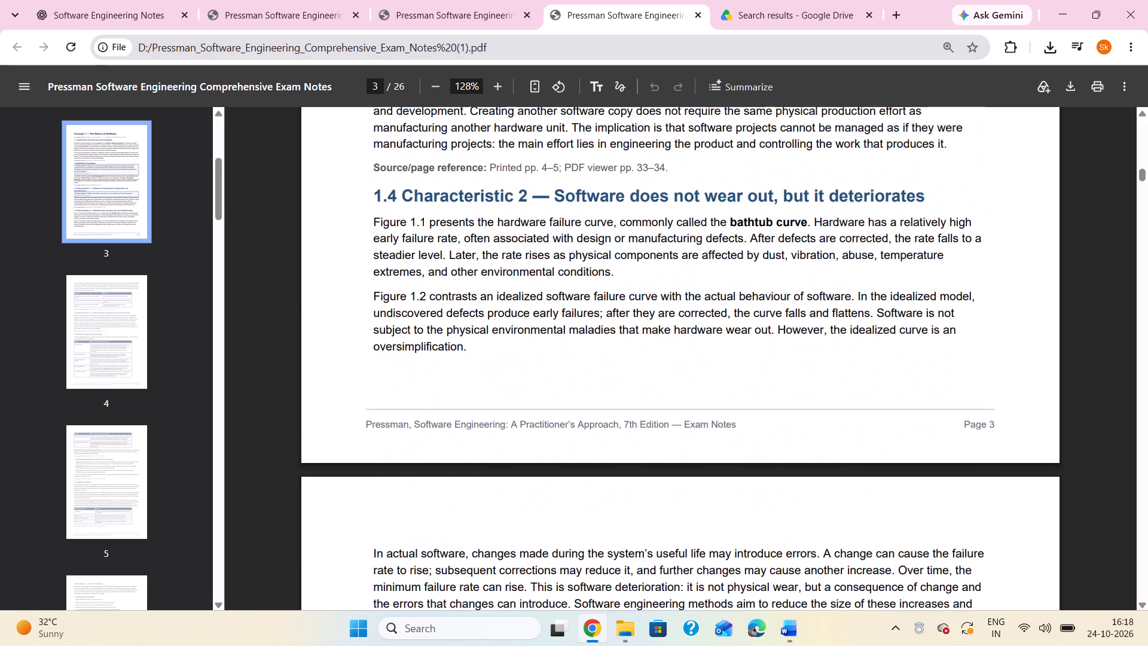
{"action": "scroll", "coordinate": [449, 263], "scroll_direction": "down", "scroll_amount": 3}
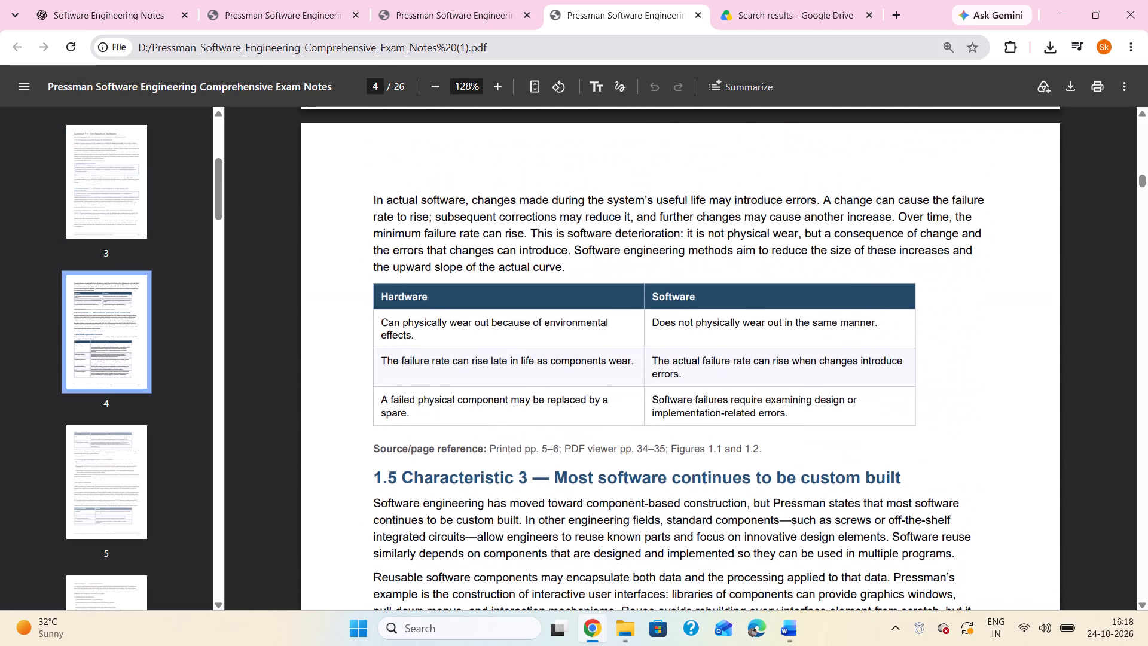
{"action": "scroll", "coordinate": [449, 263], "scroll_direction": "down", "scroll_amount": 7}
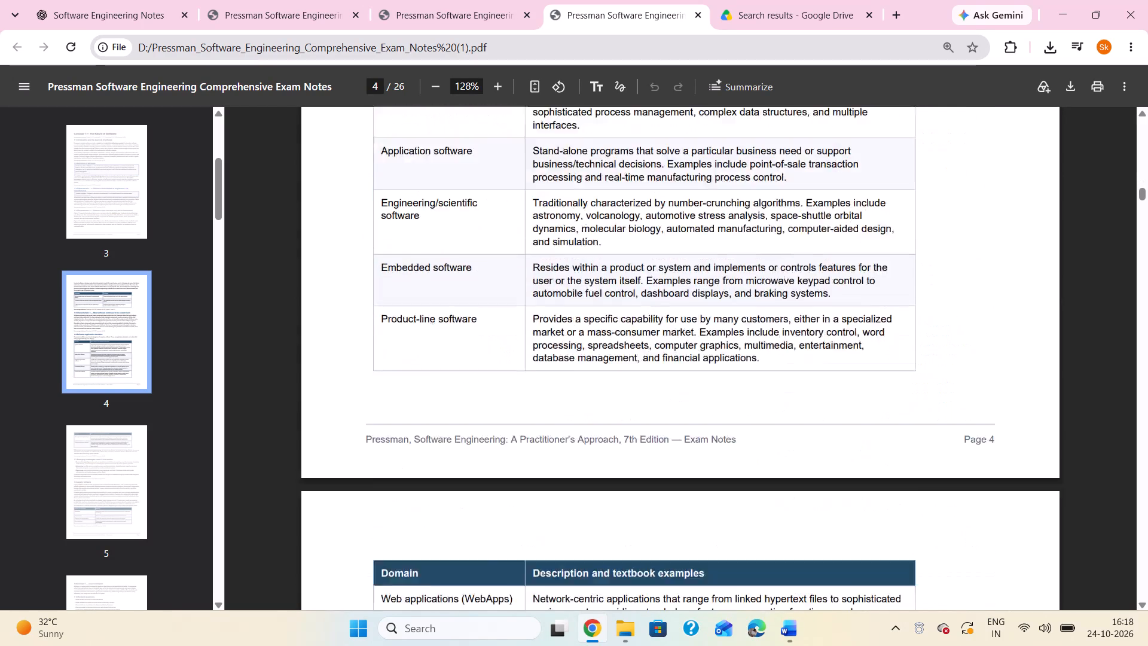
{"action": "scroll", "coordinate": [449, 263], "scroll_direction": "down", "scroll_amount": 8}
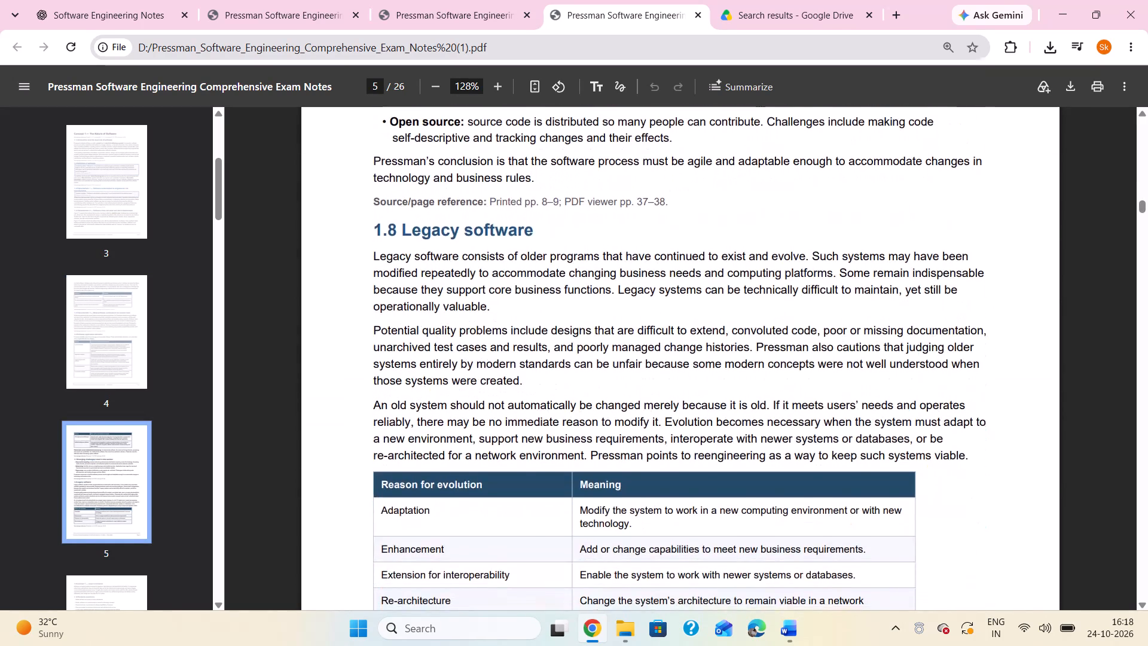
{"action": "scroll", "coordinate": [449, 263], "scroll_direction": "down", "scroll_amount": 7}
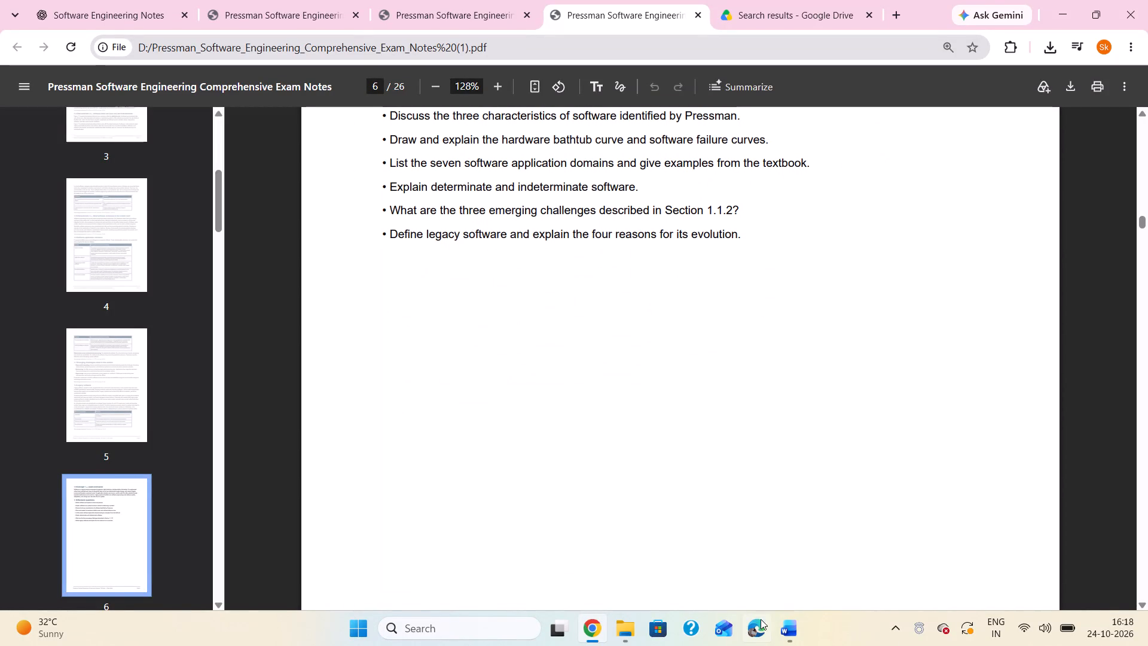
Switch to Word, delete the closing quotation mark after "use of the programs." and paste the copied text as a new paragraph below.
{"action": "left_click", "coordinate": [781, 627]}
{"action": "left_click", "coordinate": [583, 218]}
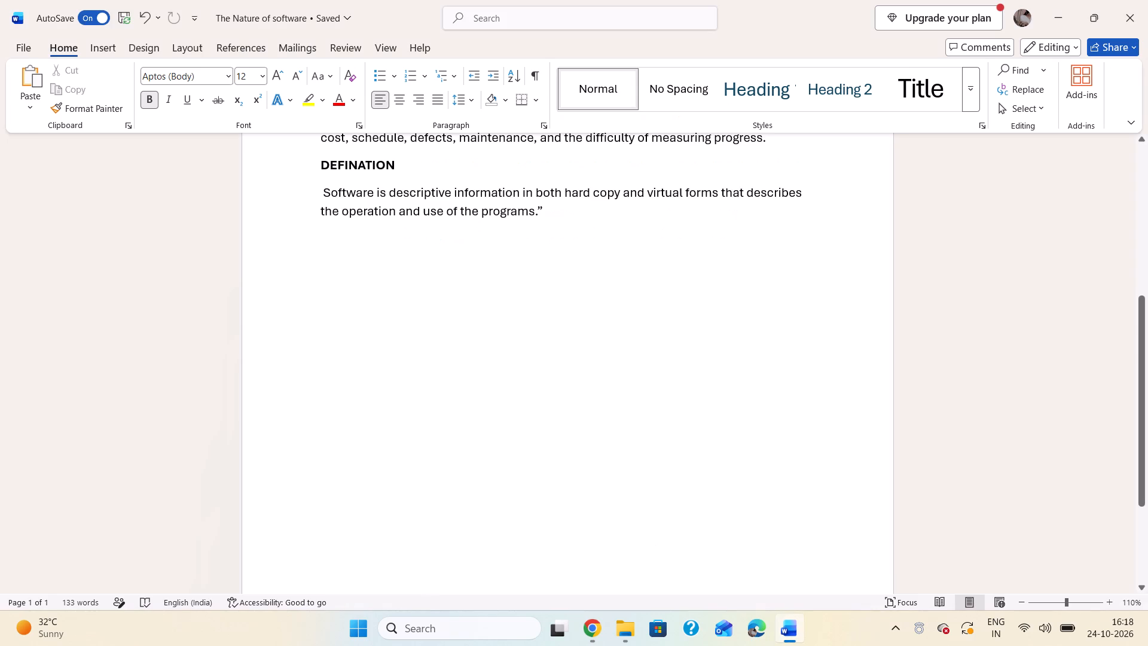
{"action": "key", "text": "BackSpace"}
{"action": "key", "text": "Return"}
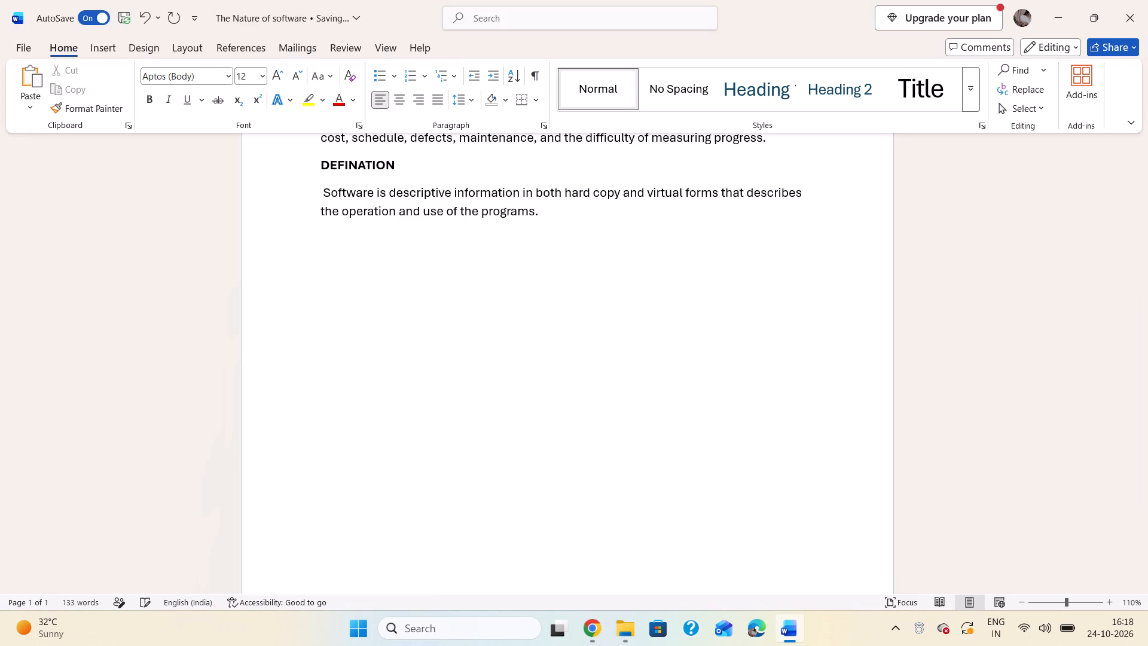
{"action": "key", "text": "ctrl+v"}
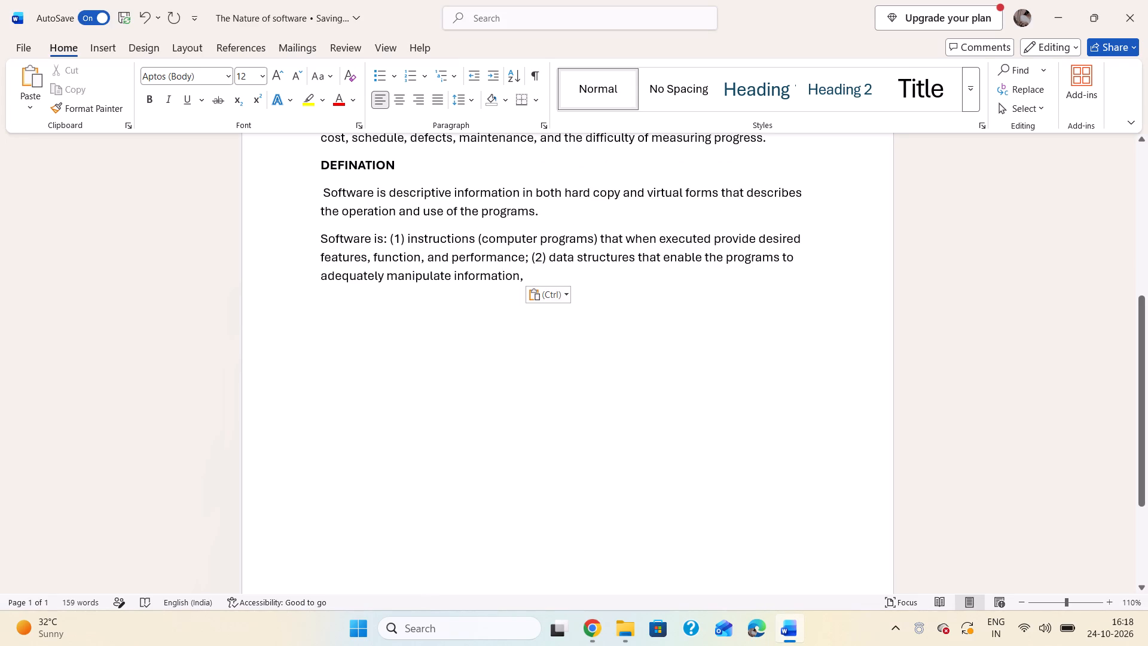
Remove the colon and "(1)" from the pasted paragraph so it begins "Software is instructions".
{"action": "left_click", "coordinate": [407, 239]}
{"action": "key", "text": "BackSpace"}
{"action": "key", "text": "BackSpace"}
{"action": "key", "text": "BackSpace"}
{"action": "key", "text": "BackSpace"}
{"action": "key", "text": "BackSpace"}
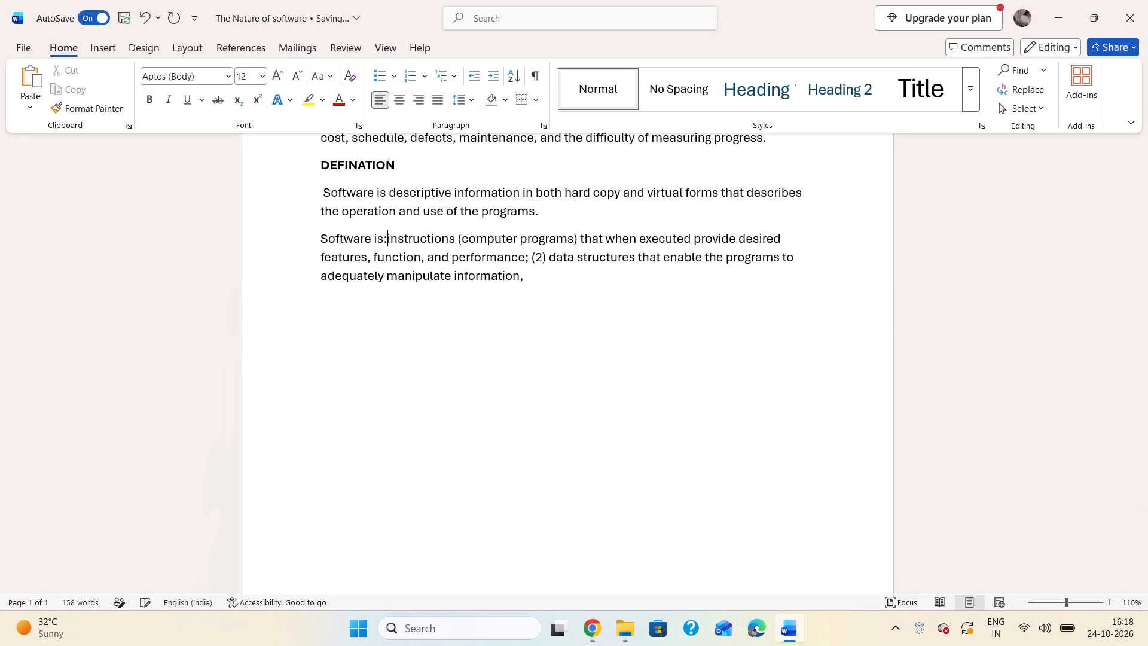
{"action": "key", "text": "BackSpace"}
{"action": "key", "text": "space"}
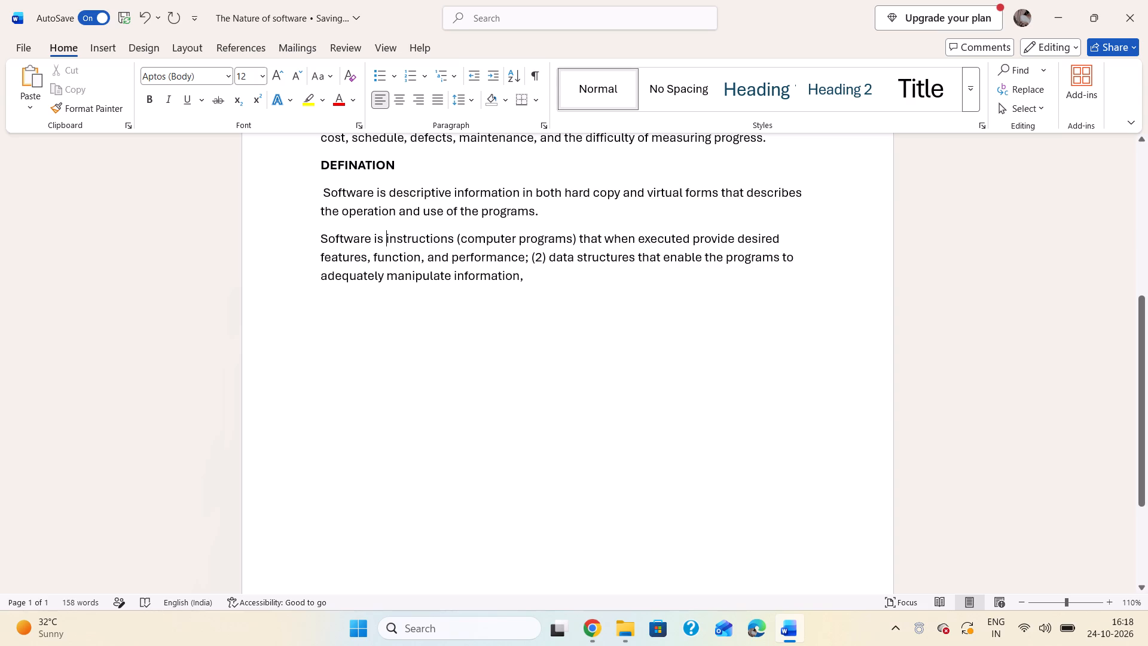
Remove the "(2)" marker before "data structures" in the pasted paragraph and add a space after the semicolon.
{"action": "left_click", "coordinate": [546, 256]}
{"action": "key", "text": "BackSpace"}
{"action": "key", "text": "BackSpace"}
{"action": "key", "text": "BackSpace"}
{"action": "key", "text": "BackSpace"}
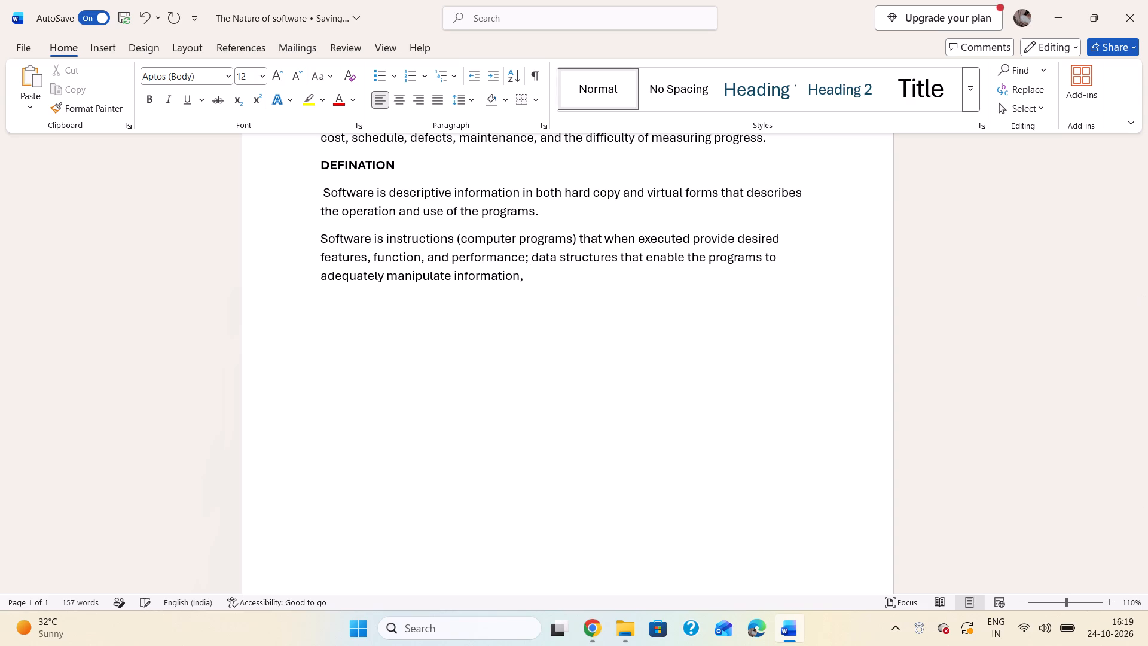
{"action": "key", "text": "space"}
{"action": "left_click", "coordinate": [546, 257]}
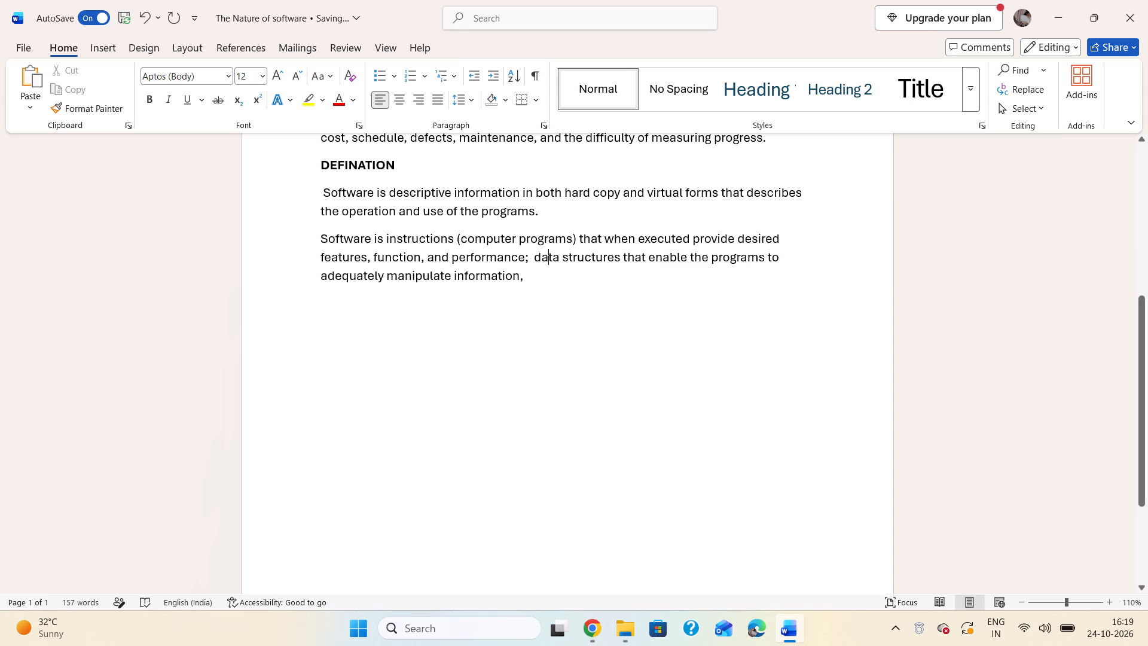
Delete the trailing comma after "adequately manipulate information" at the end of the pasted paragraph.
{"action": "left_click", "coordinate": [523, 275]}
{"action": "key", "text": "BackSpace"}
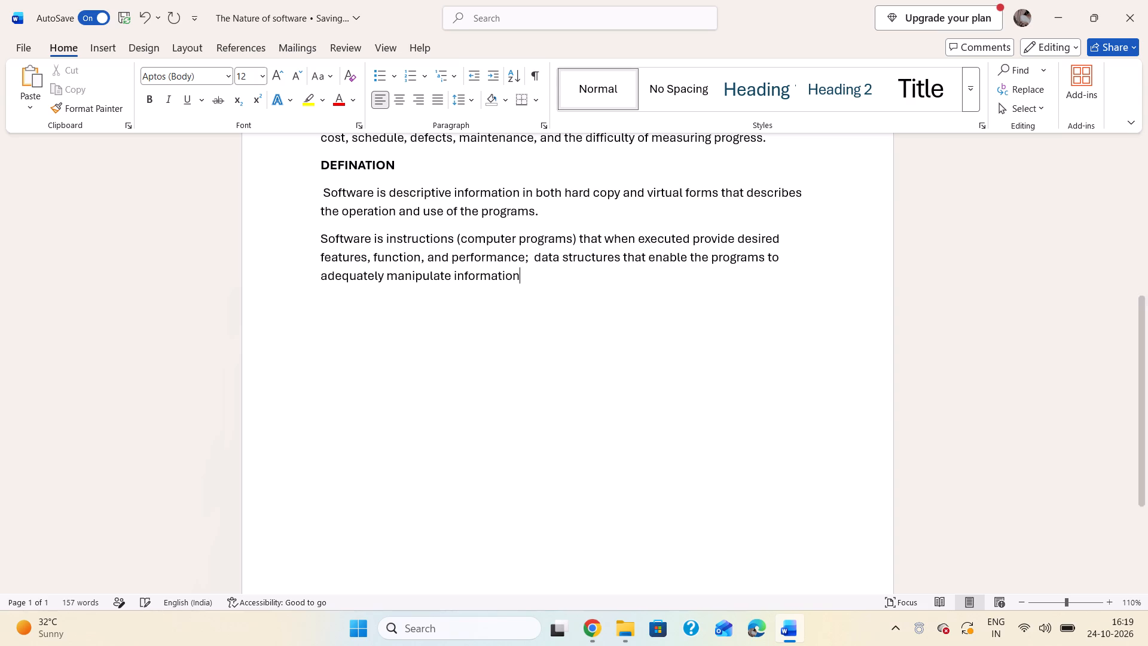
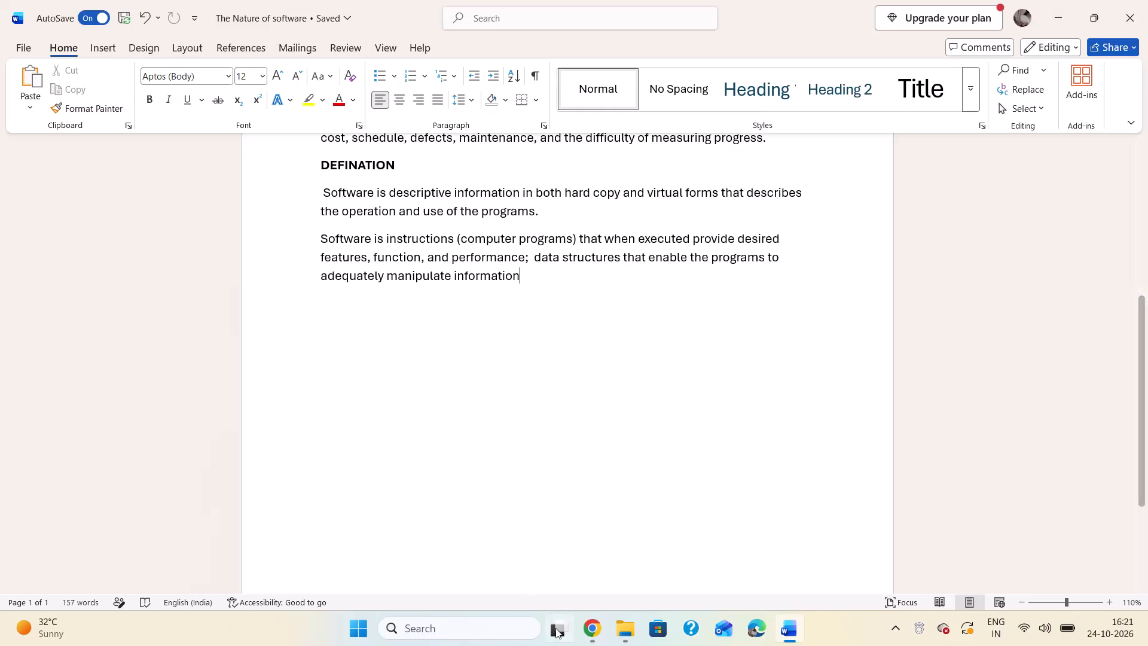
Switch to the Pressman PDF in Chrome and look through pages 3 to 6 for the software characteristics sections.
{"action": "left_click", "coordinate": [582, 627]}
{"action": "scroll", "coordinate": [569, 412], "scroll_direction": "up", "scroll_amount": 3}
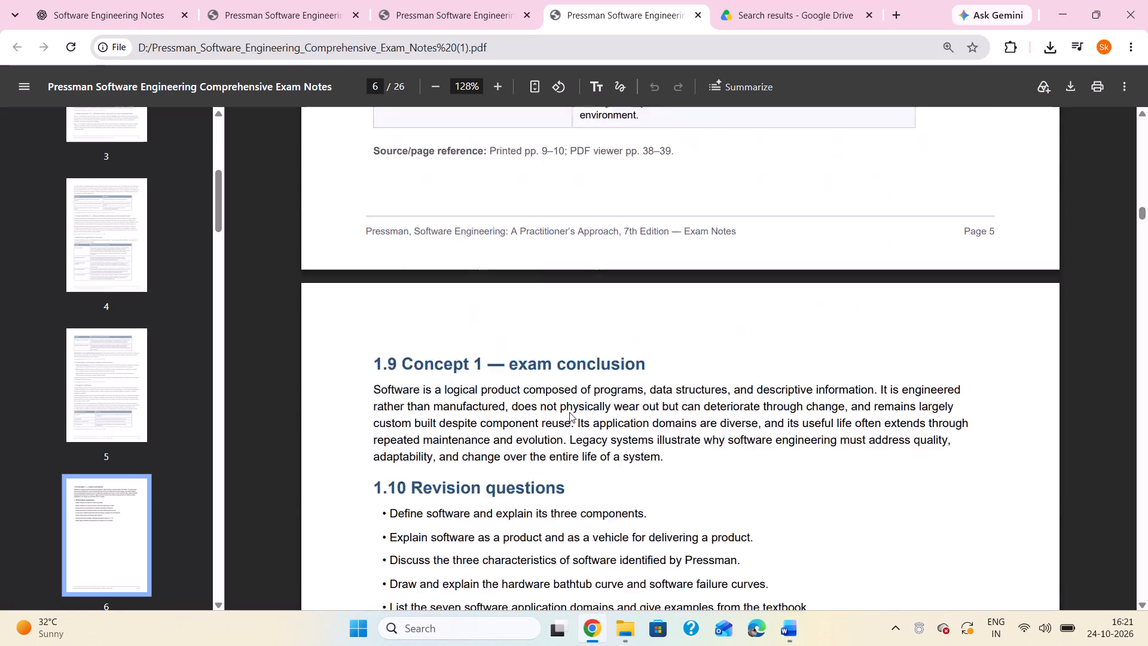
{"action": "scroll", "coordinate": [569, 412], "scroll_direction": "up", "scroll_amount": 15}
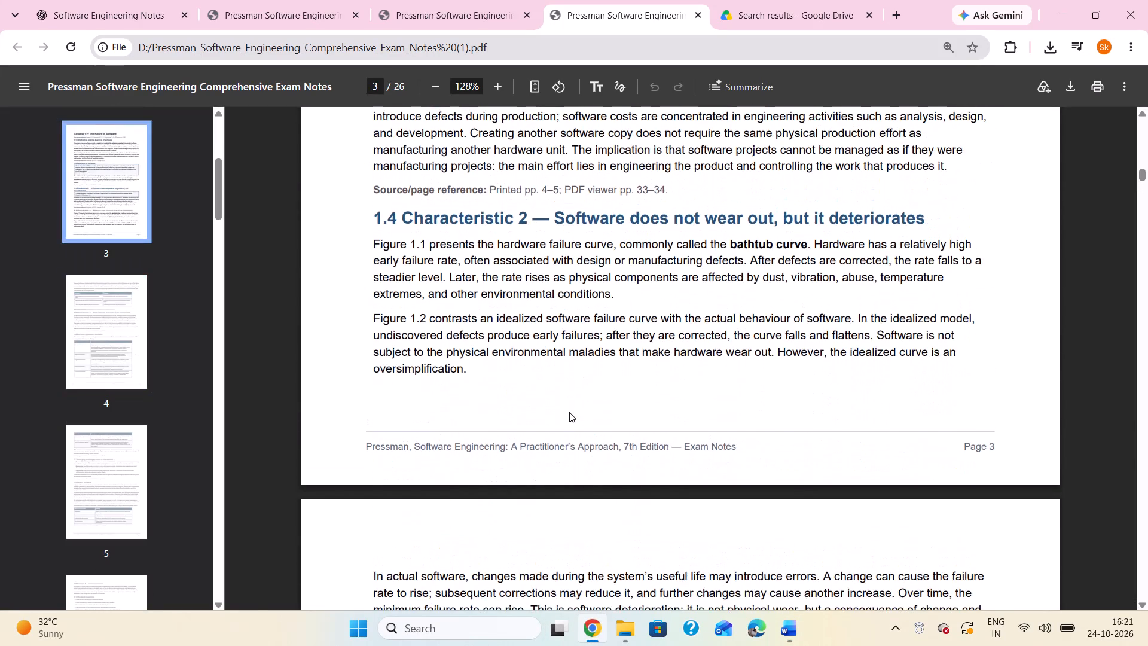
{"action": "scroll", "coordinate": [569, 412], "scroll_direction": "up", "scroll_amount": 2}
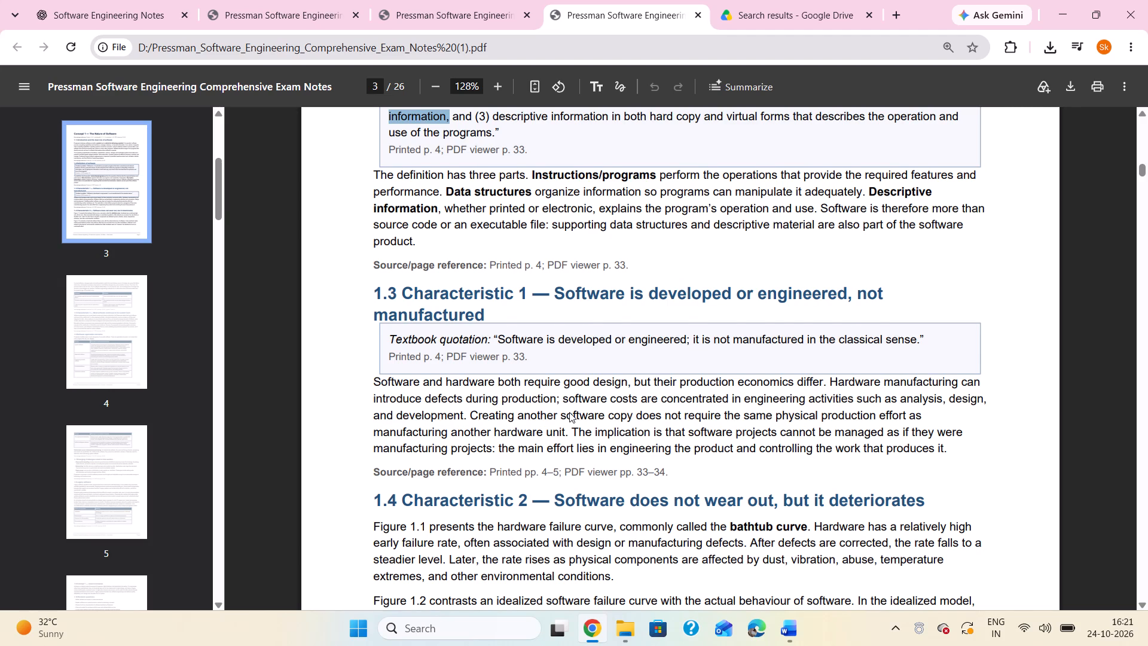
{"action": "scroll", "coordinate": [569, 412], "scroll_direction": "down", "scroll_amount": 8}
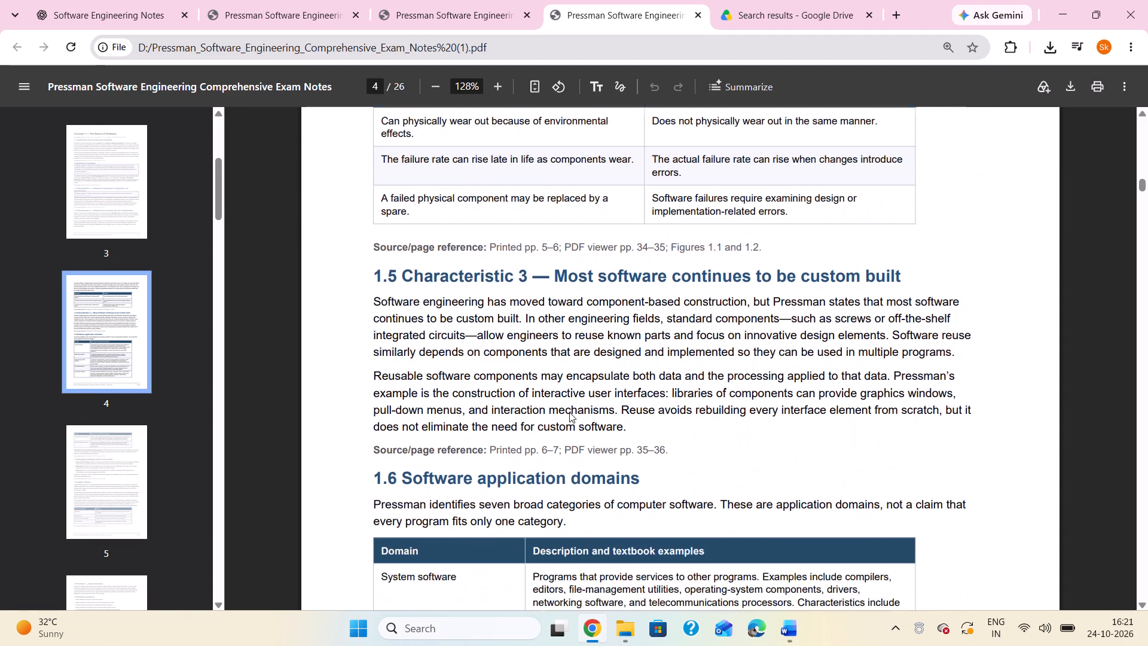
{"action": "scroll", "coordinate": [569, 412], "scroll_direction": "down", "scroll_amount": 2}
{"action": "scroll", "coordinate": [569, 412], "scroll_direction": "up", "scroll_amount": 6}
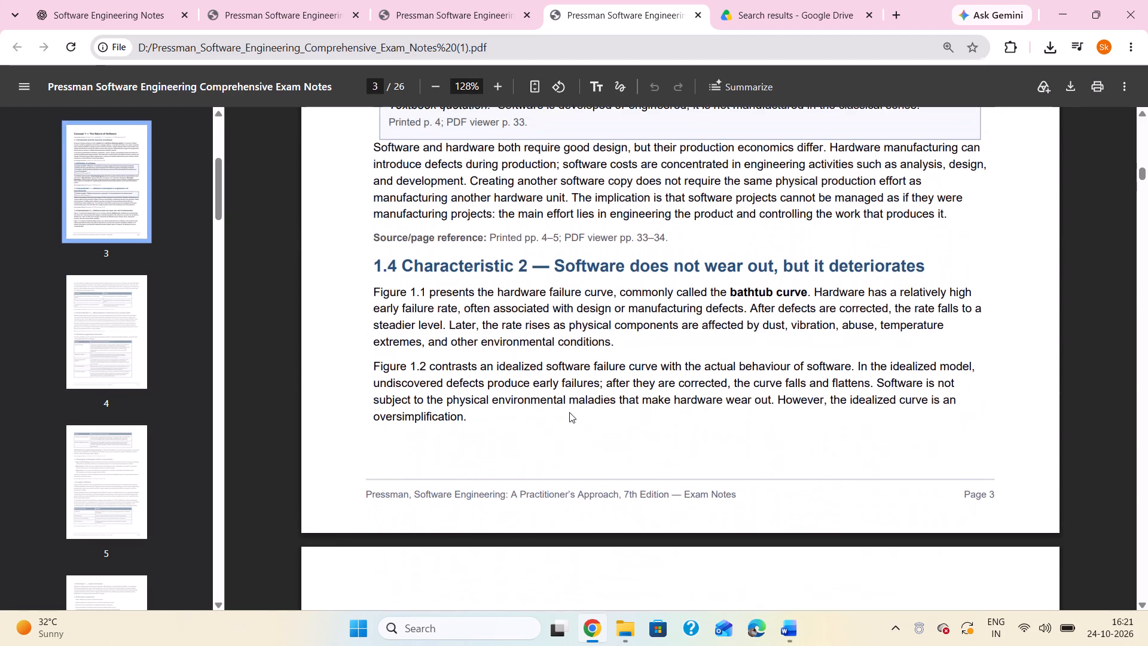
{"action": "scroll", "coordinate": [386, 231], "scroll_direction": "up", "scroll_amount": 2}
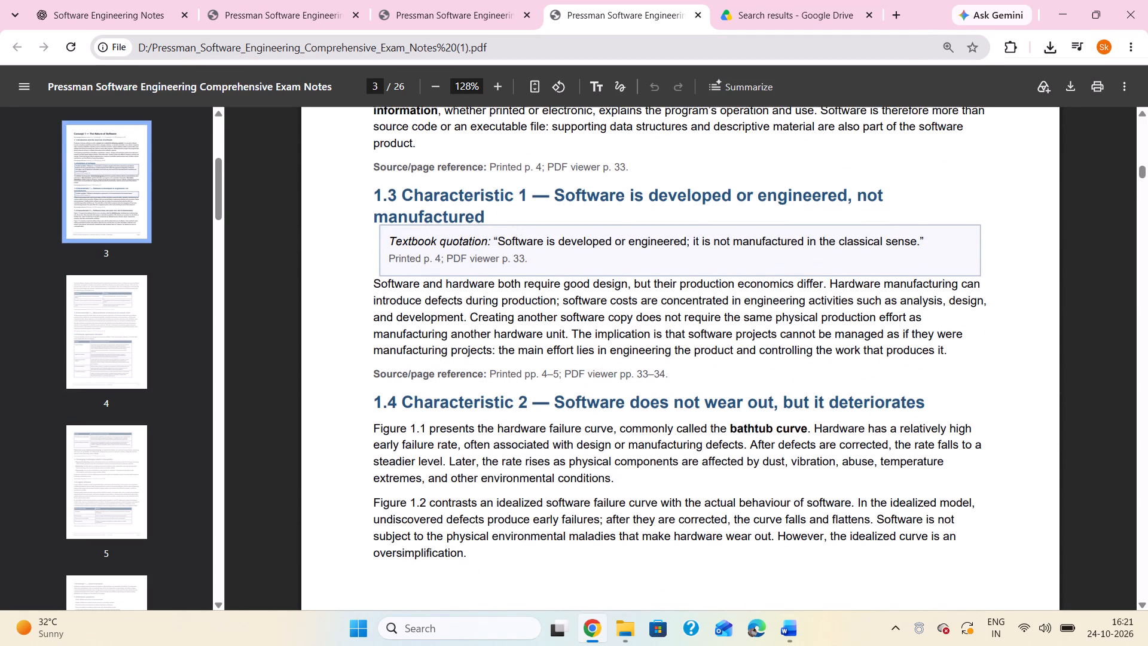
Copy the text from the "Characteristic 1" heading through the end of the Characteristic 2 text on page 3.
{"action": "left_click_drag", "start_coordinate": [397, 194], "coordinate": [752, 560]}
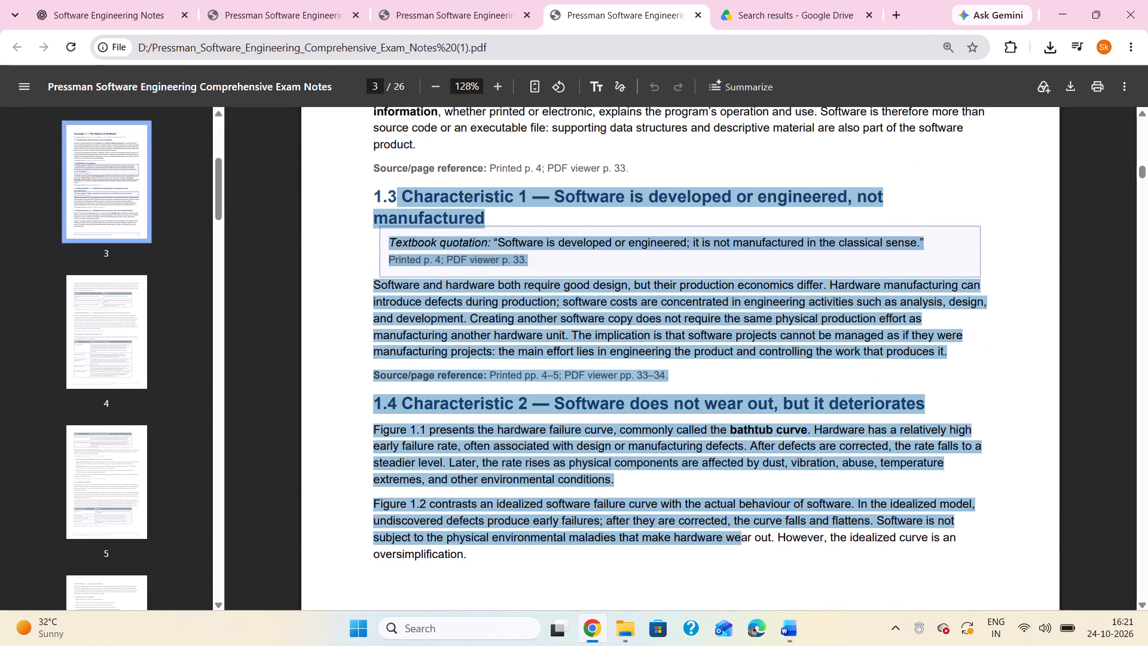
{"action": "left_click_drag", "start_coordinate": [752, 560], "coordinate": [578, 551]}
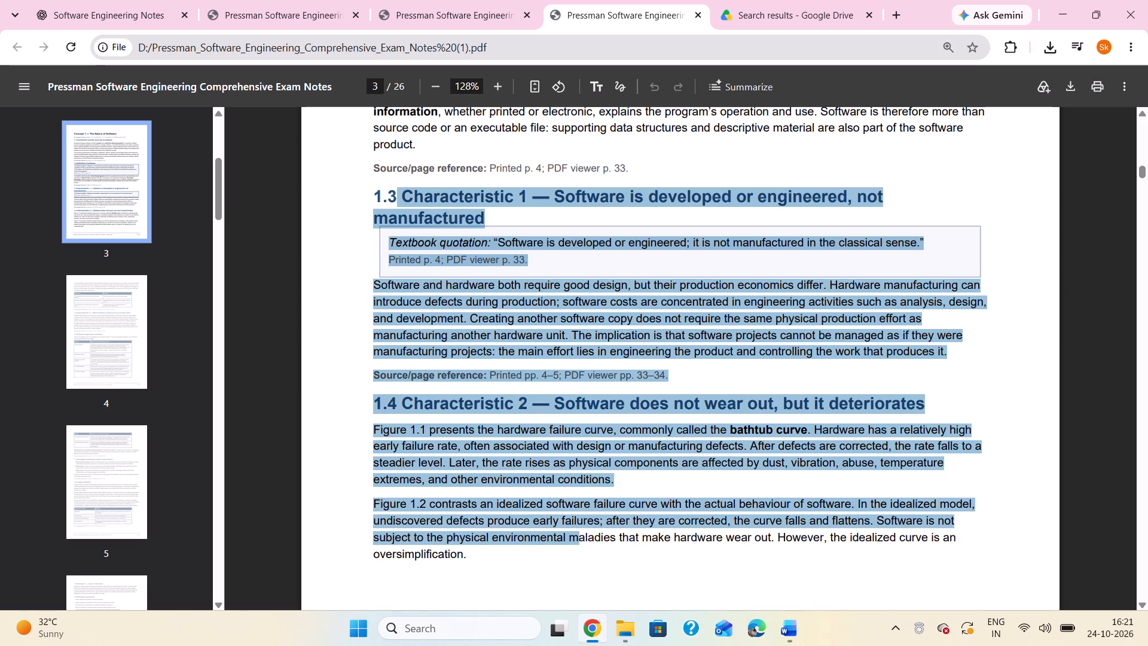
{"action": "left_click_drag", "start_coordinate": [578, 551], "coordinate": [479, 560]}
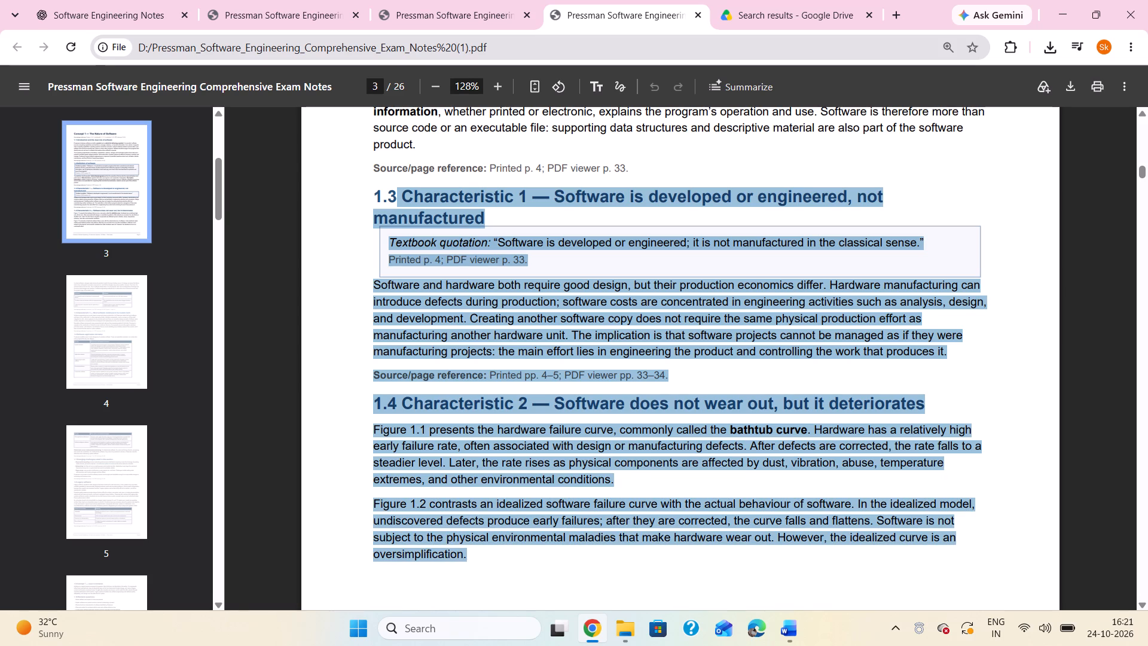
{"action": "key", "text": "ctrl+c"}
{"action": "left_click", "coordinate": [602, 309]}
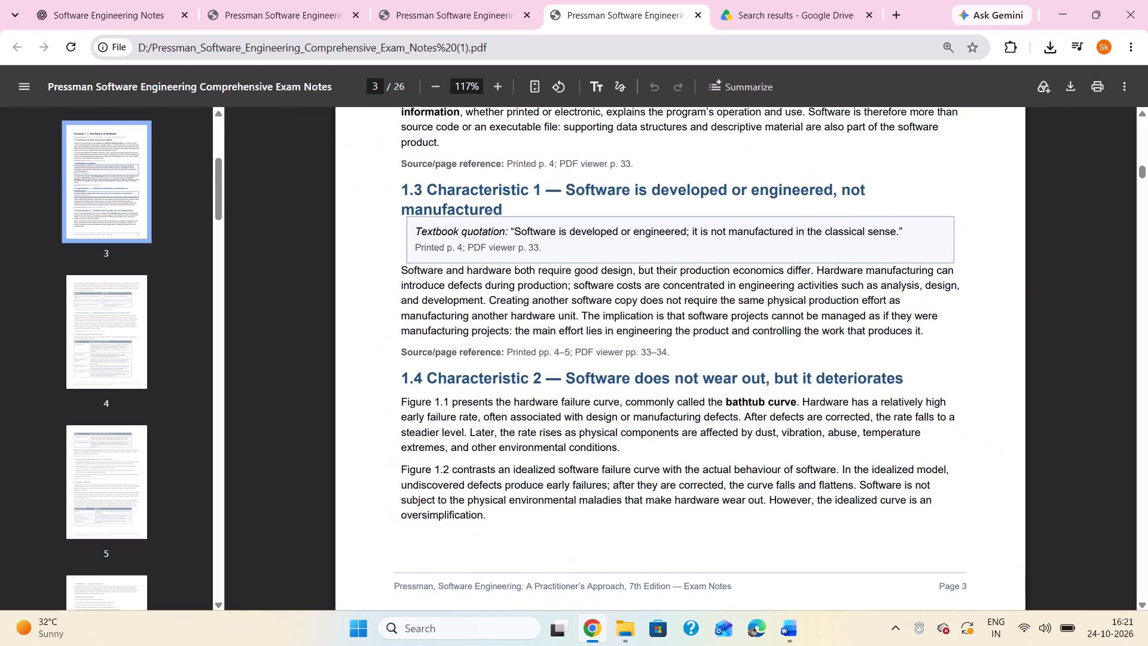
Copy the first two sentences below the Characteristic 1 quotation and paste them in Word, several blank lines below the definition.
{"action": "scroll", "coordinate": [726, 273], "scroll_direction": "down", "scroll_amount": 1}
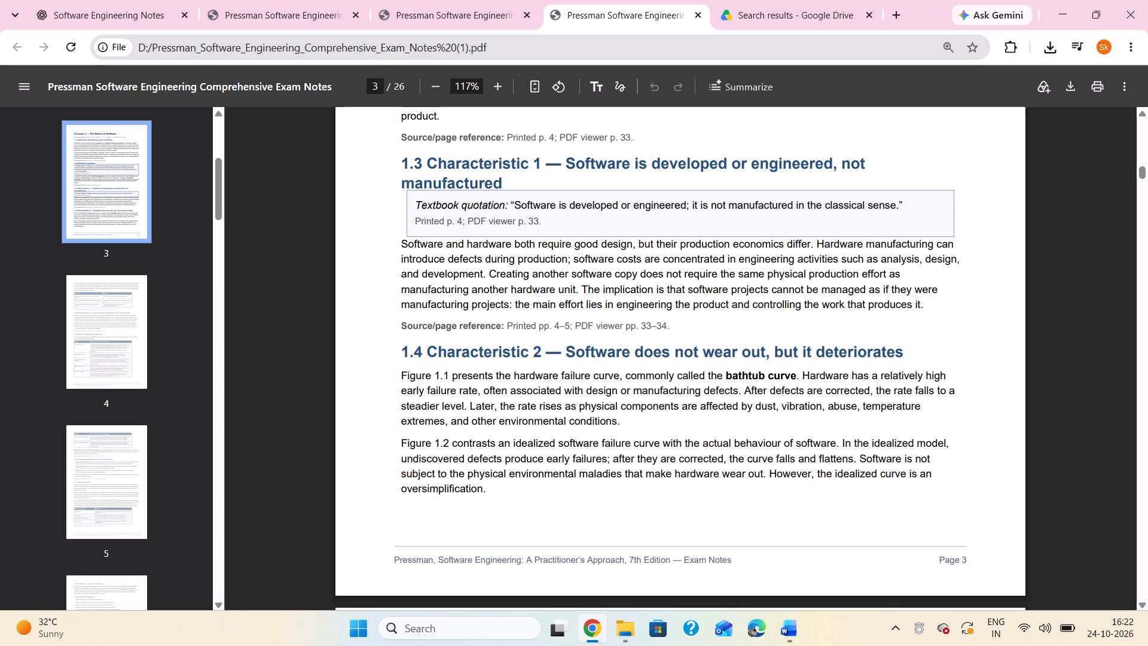
{"action": "left_click_drag", "start_coordinate": [487, 275], "coordinate": [395, 245]}
{"action": "key", "text": "ctrl+c"}
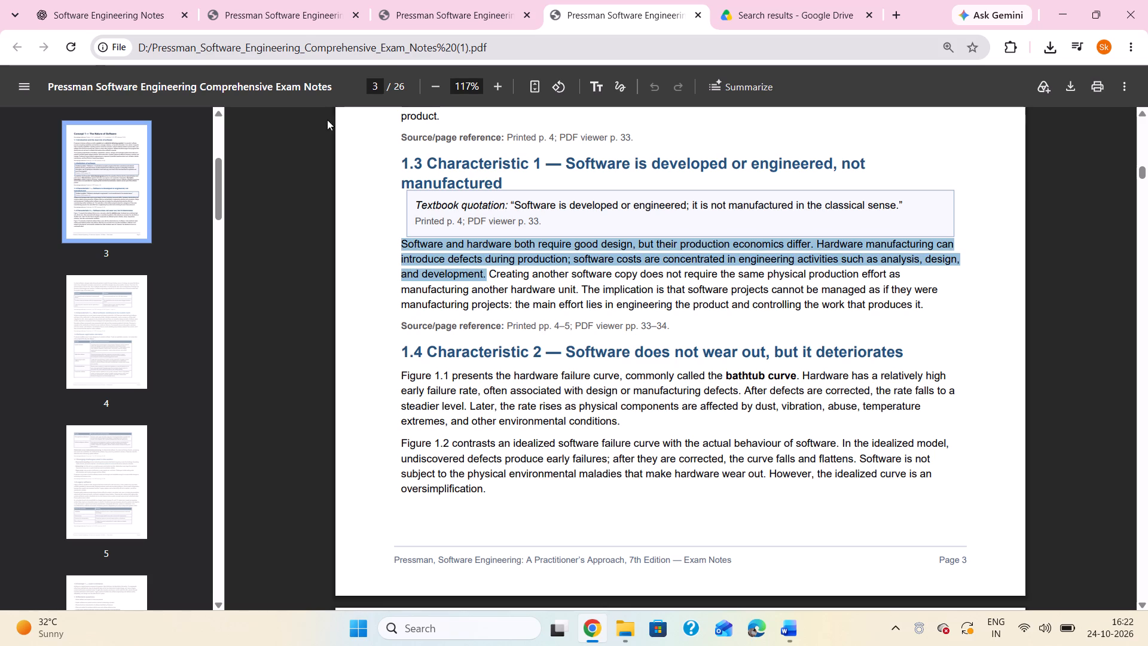
{"action": "left_click", "coordinate": [790, 633]}
{"action": "key", "text": "Return"}
{"action": "key", "text": "Return"}
{"action": "key", "text": "Return"}
{"action": "key", "text": "Return"}
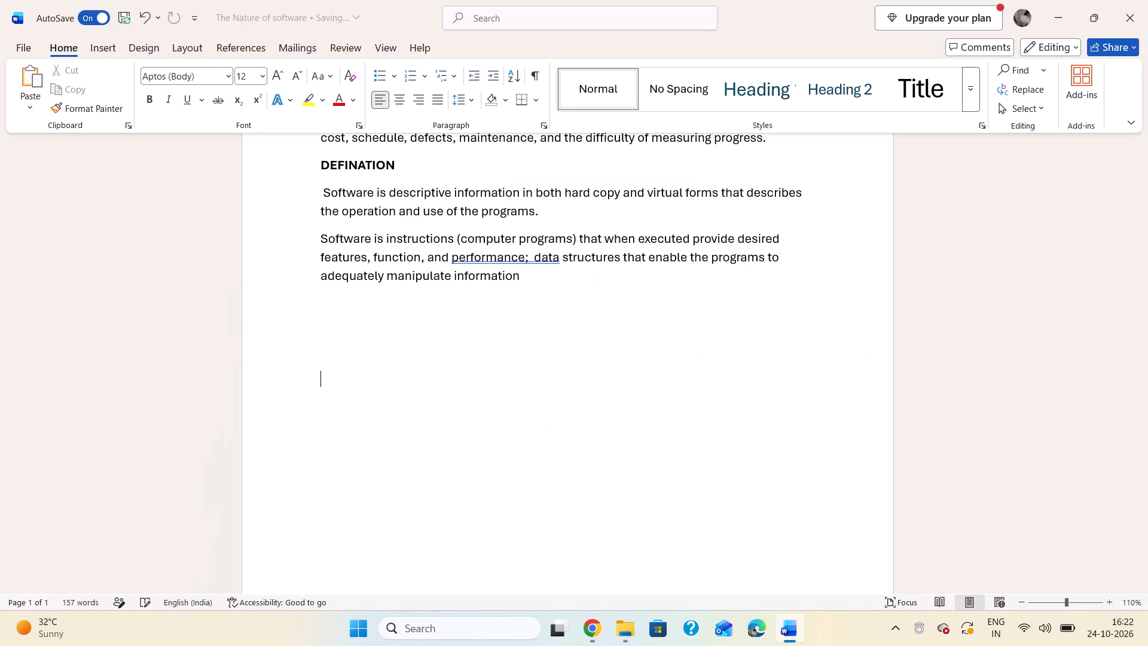
{"action": "key", "text": "ctrl+v"}
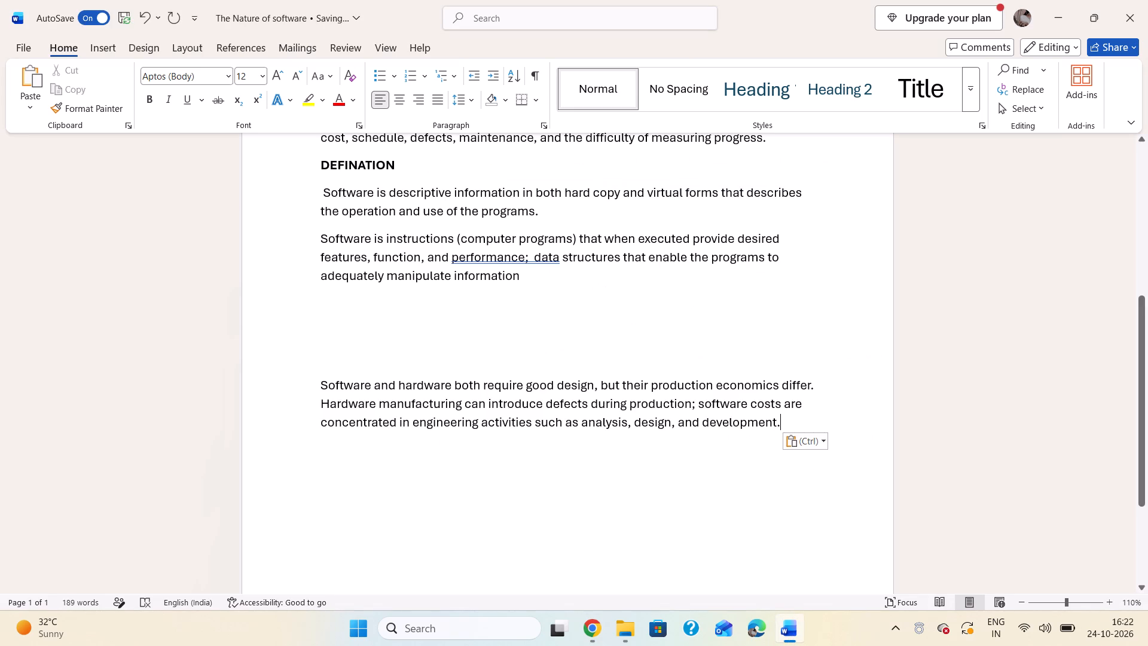
Copy the PDF heading "Characteristic 1 — Software is developed or engineered, not manufactured" and paste it in Word above the hardware comparison paragraph.
{"action": "left_click", "coordinate": [597, 623]}
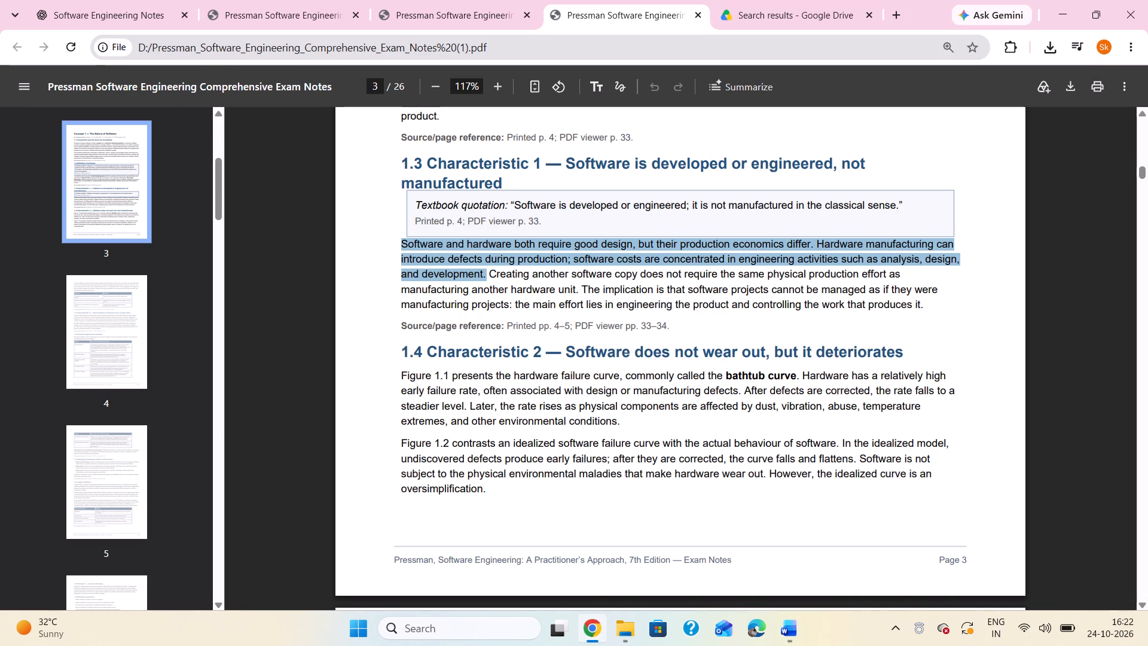
{"action": "left_click_drag", "start_coordinate": [426, 161], "coordinate": [509, 182]}
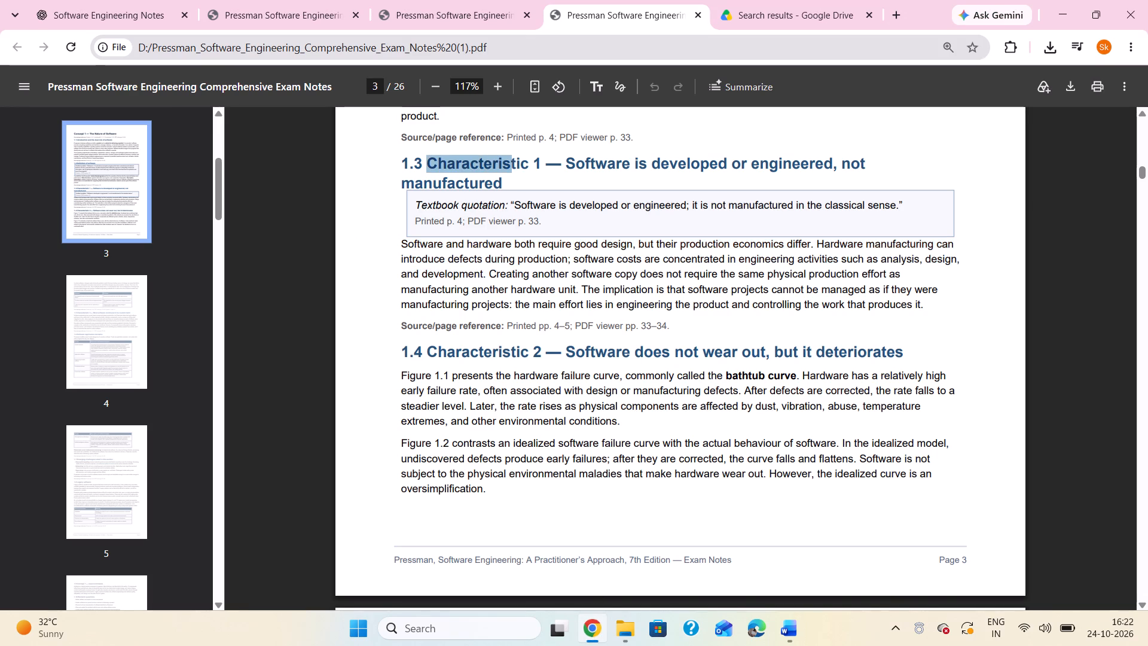
{"action": "key", "text": "ctrl+c"}
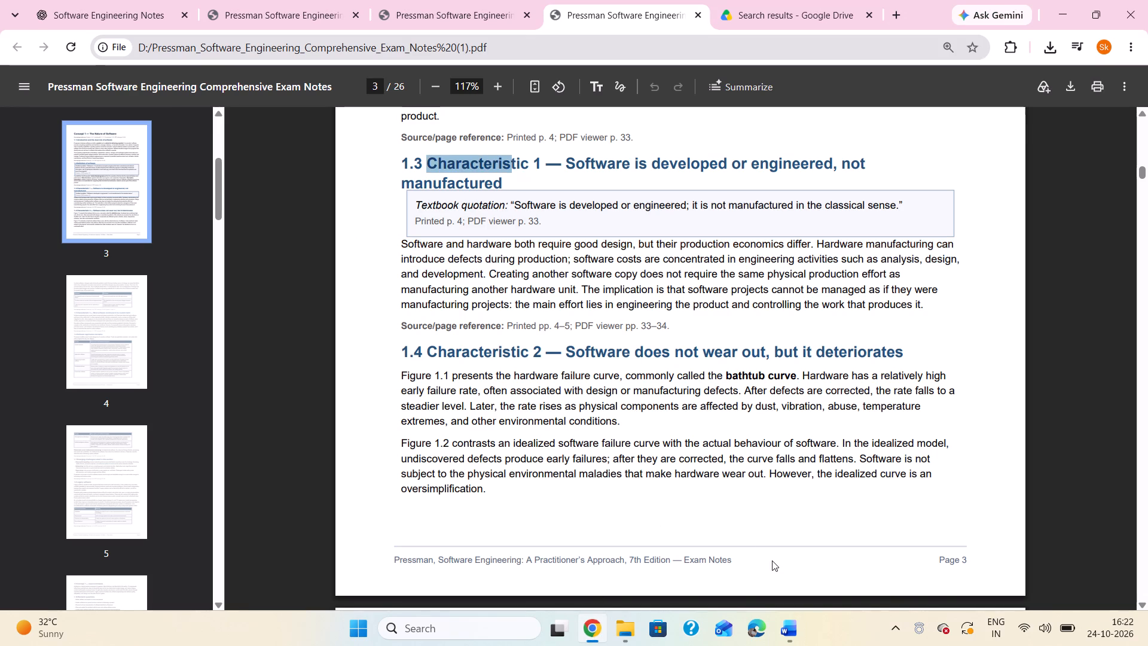
{"action": "left_click", "coordinate": [772, 560]}
{"action": "left_click", "coordinate": [785, 617]}
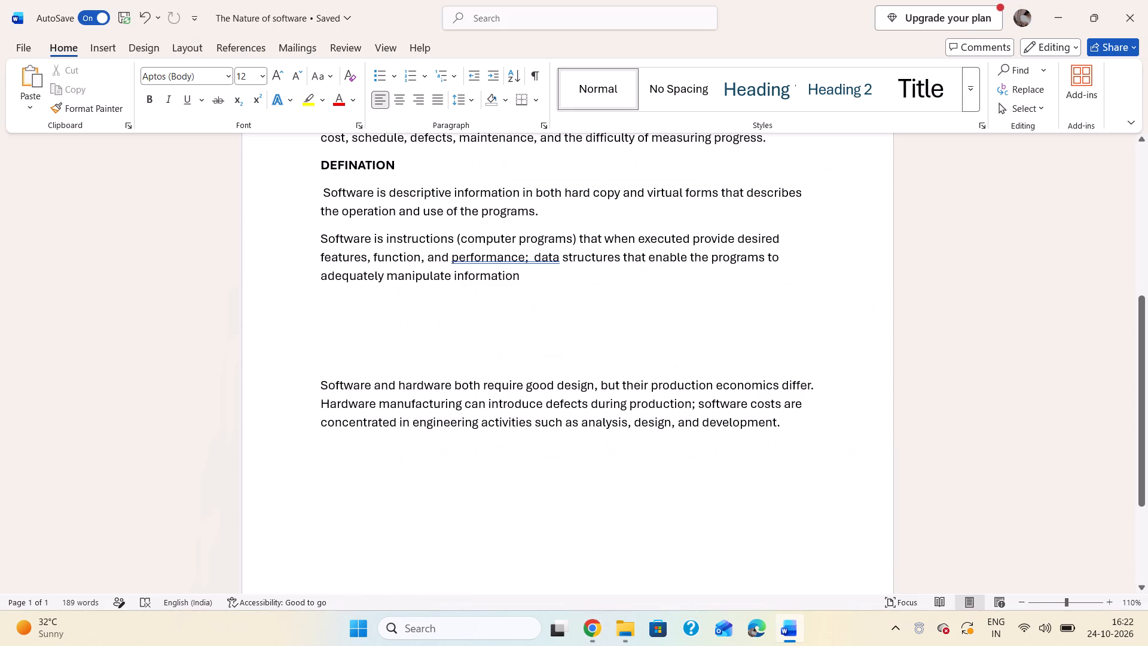
{"action": "left_click", "coordinate": [385, 325]}
{"action": "key", "text": "ctrl+v"}
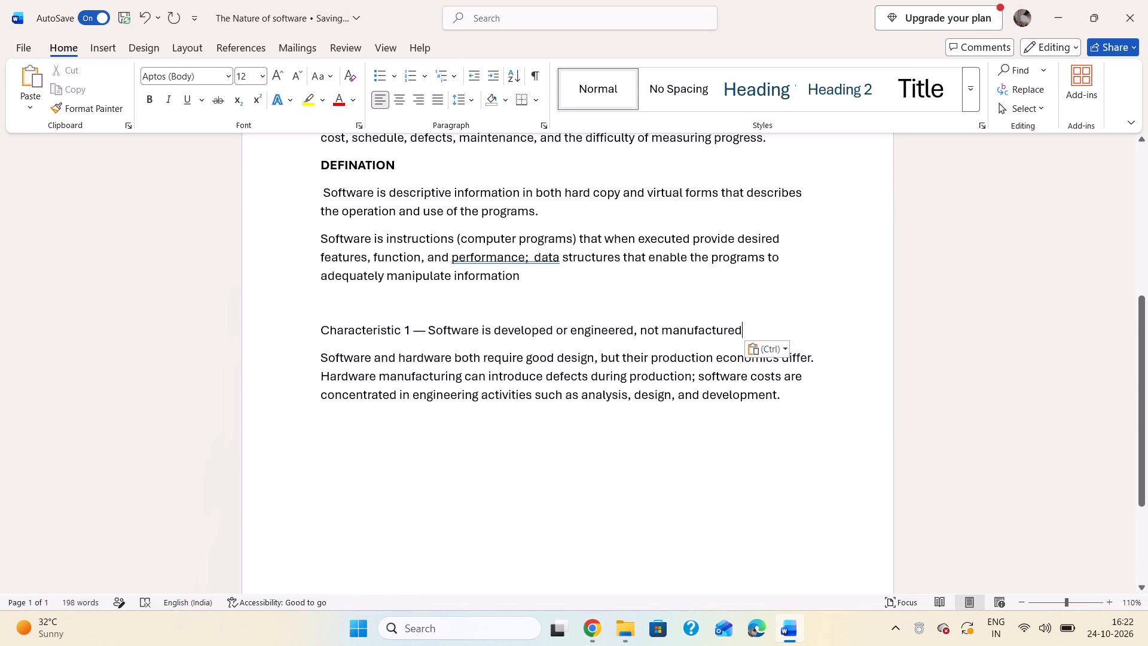
Shorten the pasted heading's label to "Characteristic—" and put "Software is developed or engineered, not manufactured" on its own line below.
{"action": "left_click", "coordinate": [413, 334]}
{"action": "key", "text": "BackSpace"}
{"action": "key", "text": "BackSpace"}
{"action": "key", "text": "BackSpace"}
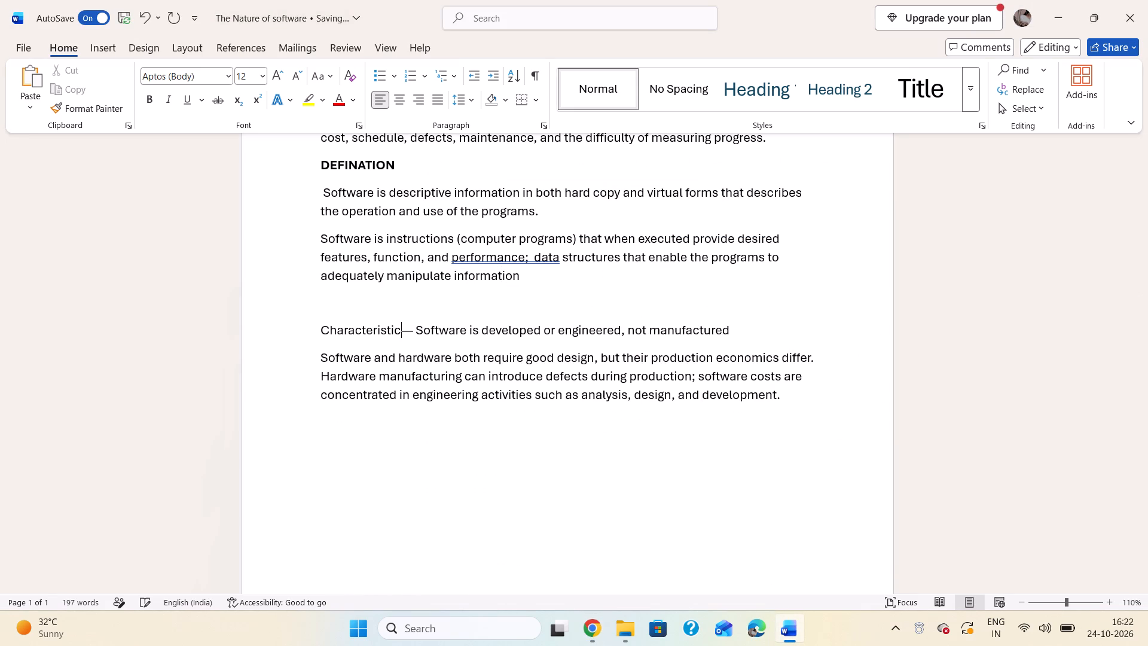
{"action": "key", "text": "Right"}
{"action": "key", "text": "Right"}
{"action": "key", "text": "Right"}
{"action": "key", "text": "Left"}
{"action": "key", "text": "Return"}
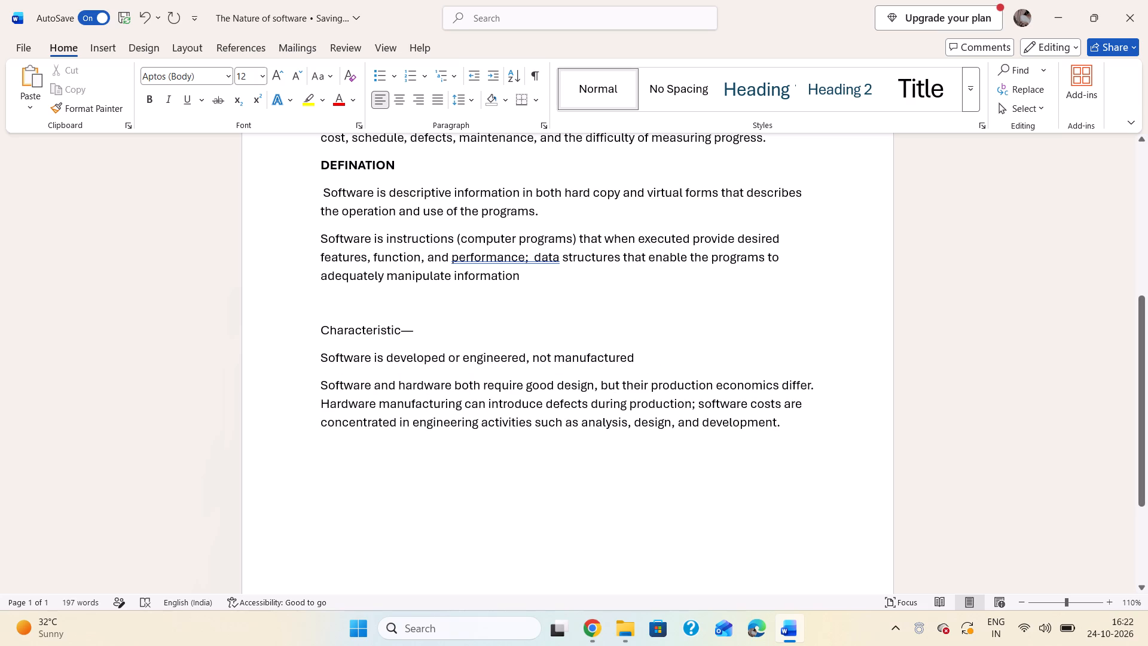
Make "Characteristic—" and the line "Software is developed or engineered, not manufactured" bold and red.
{"action": "left_click_drag", "start_coordinate": [316, 338], "coordinate": [634, 355]}
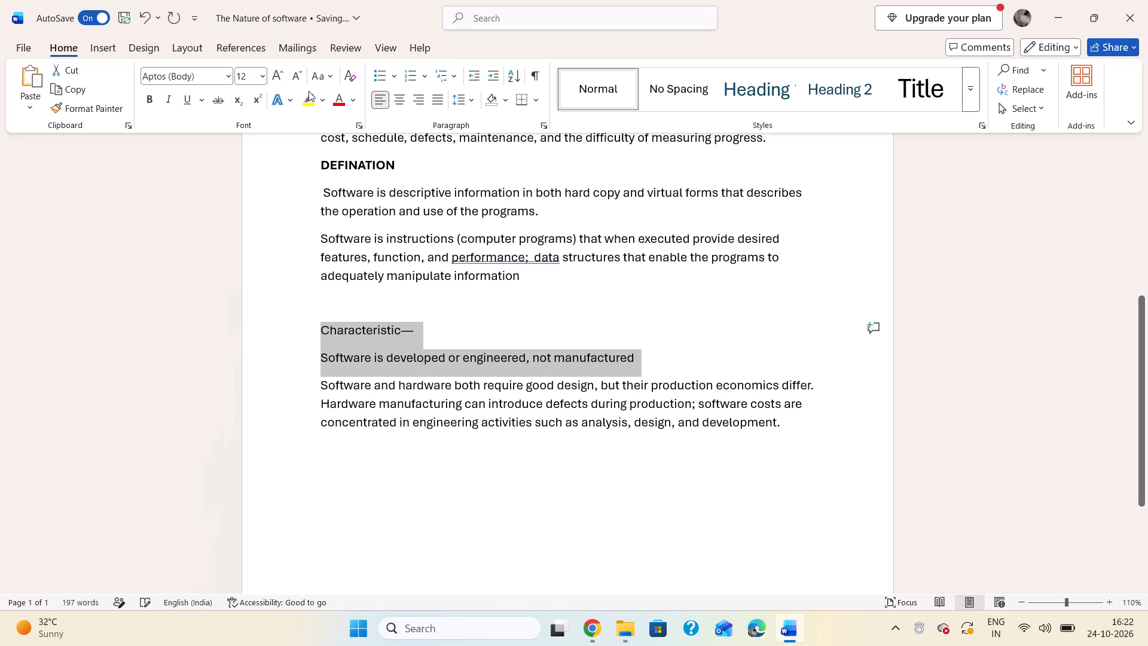
{"action": "left_click", "coordinate": [154, 100]}
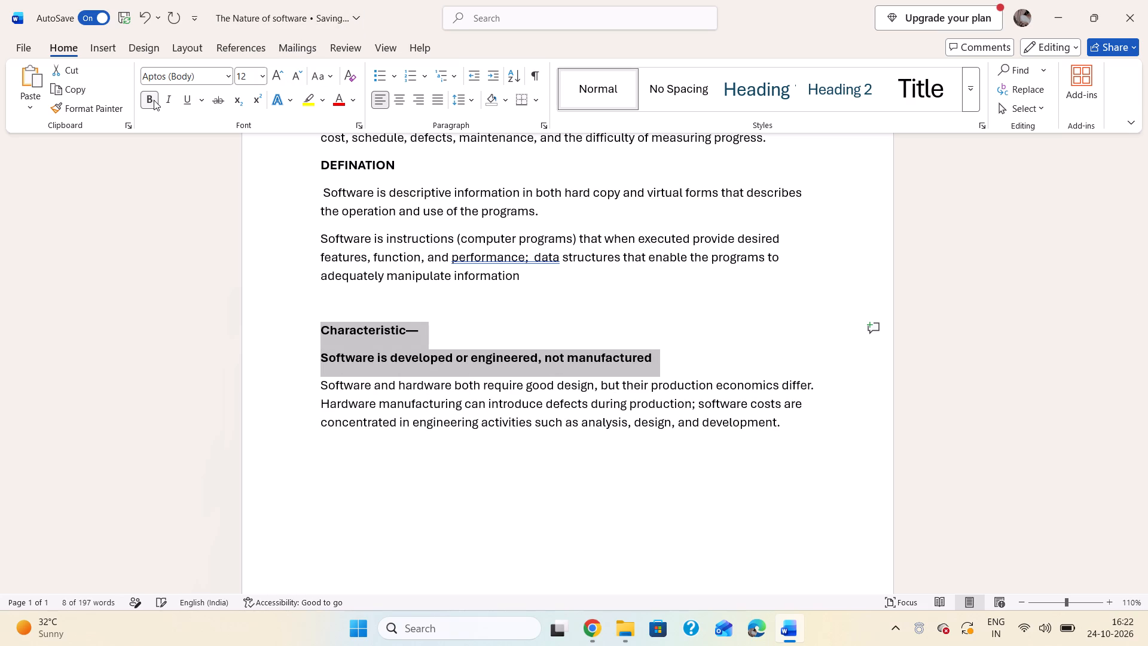
{"action": "left_click", "coordinate": [340, 105]}
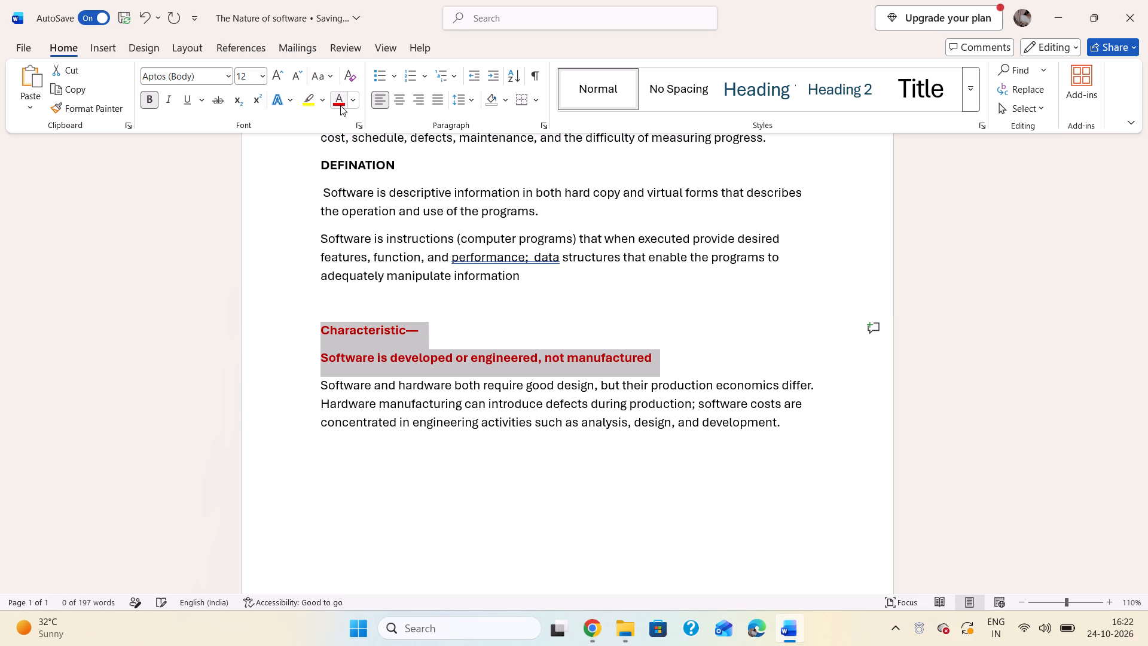
{"action": "left_click", "coordinate": [571, 346]}
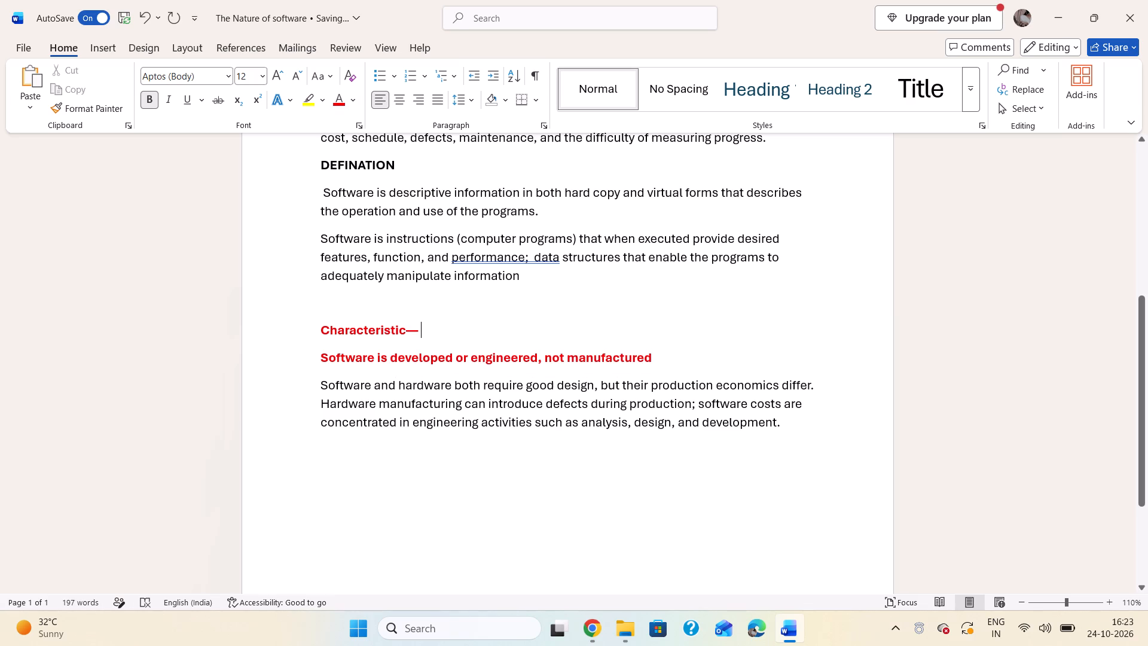
Set the font colour of the "Characteristic—" heading to black.
{"action": "left_click_drag", "start_coordinate": [315, 329], "coordinate": [433, 330]}
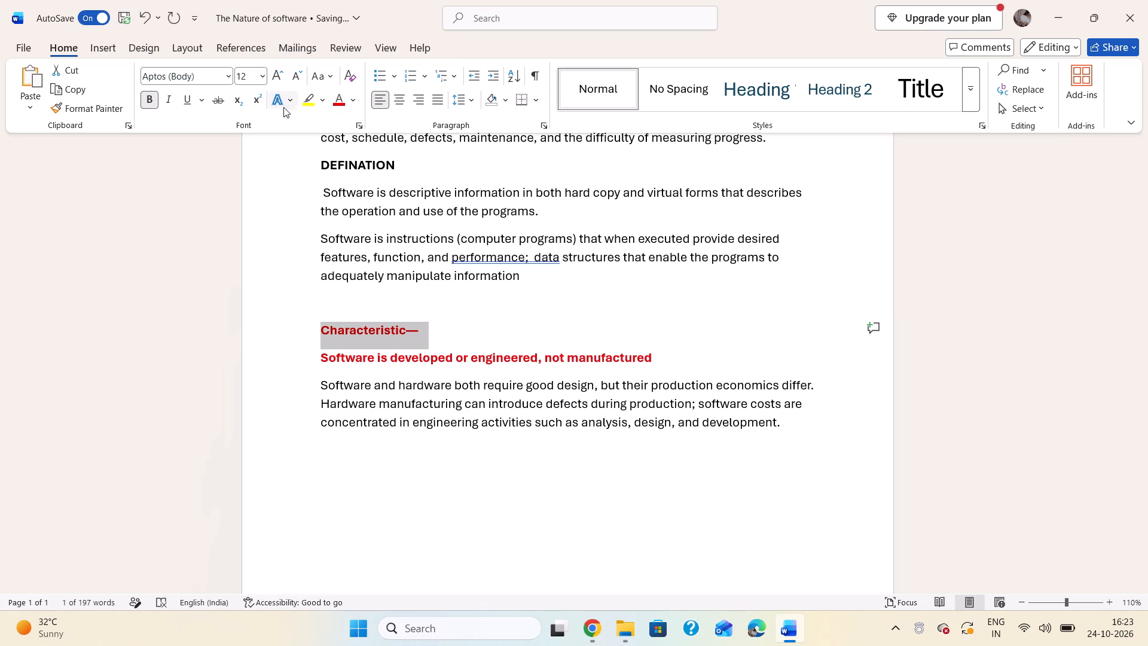
{"action": "left_click", "coordinate": [349, 99]}
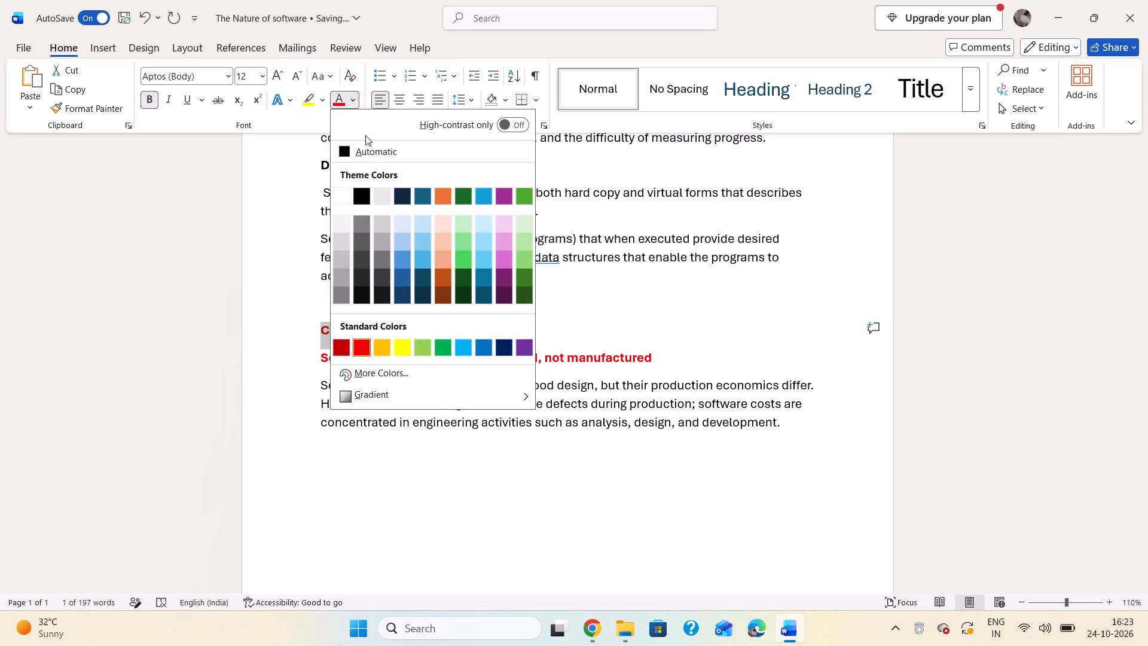
{"action": "left_click", "coordinate": [365, 198]}
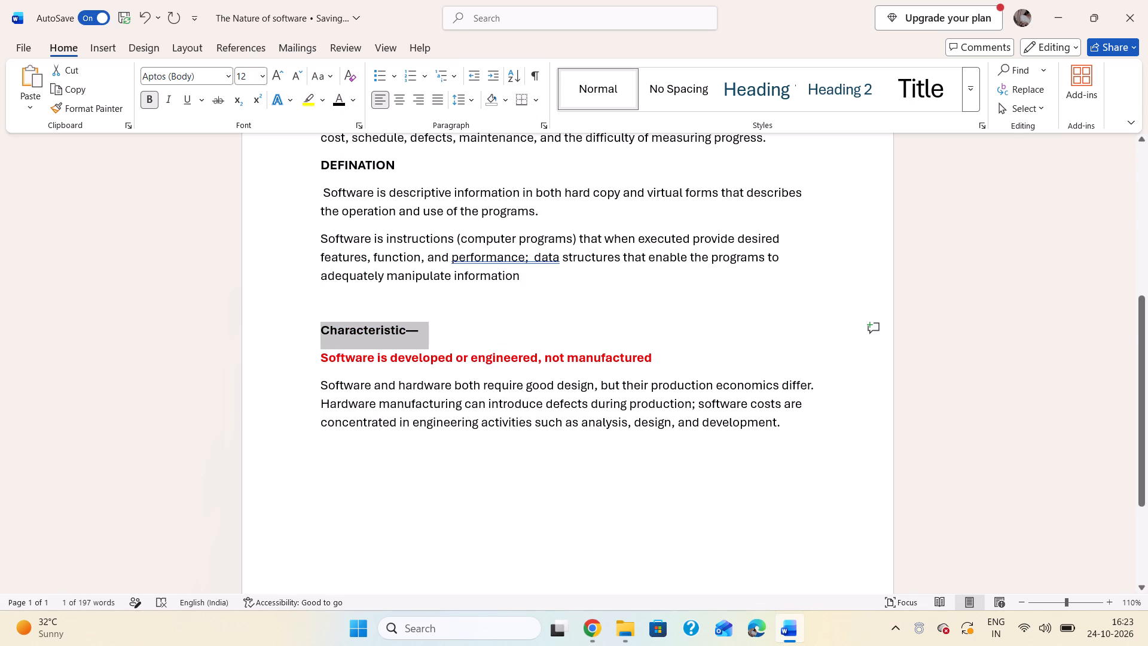
{"action": "left_click", "coordinate": [561, 319]}
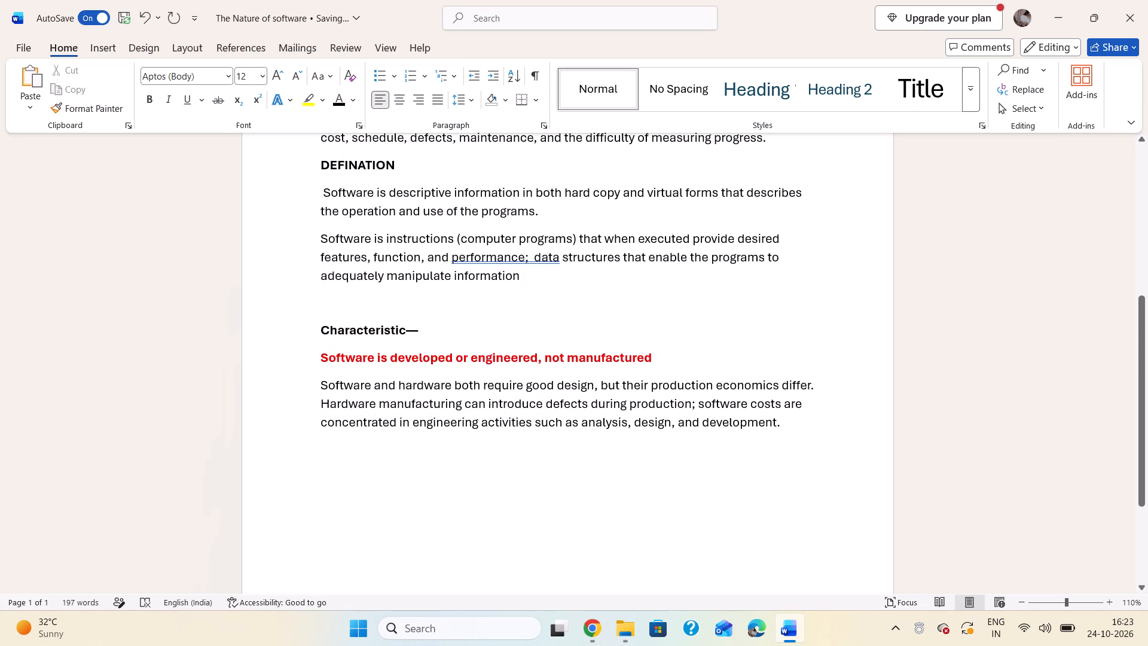
Increase the font size of the "Characteristic—" heading to 14.
{"action": "left_click_drag", "start_coordinate": [316, 327], "coordinate": [468, 337]}
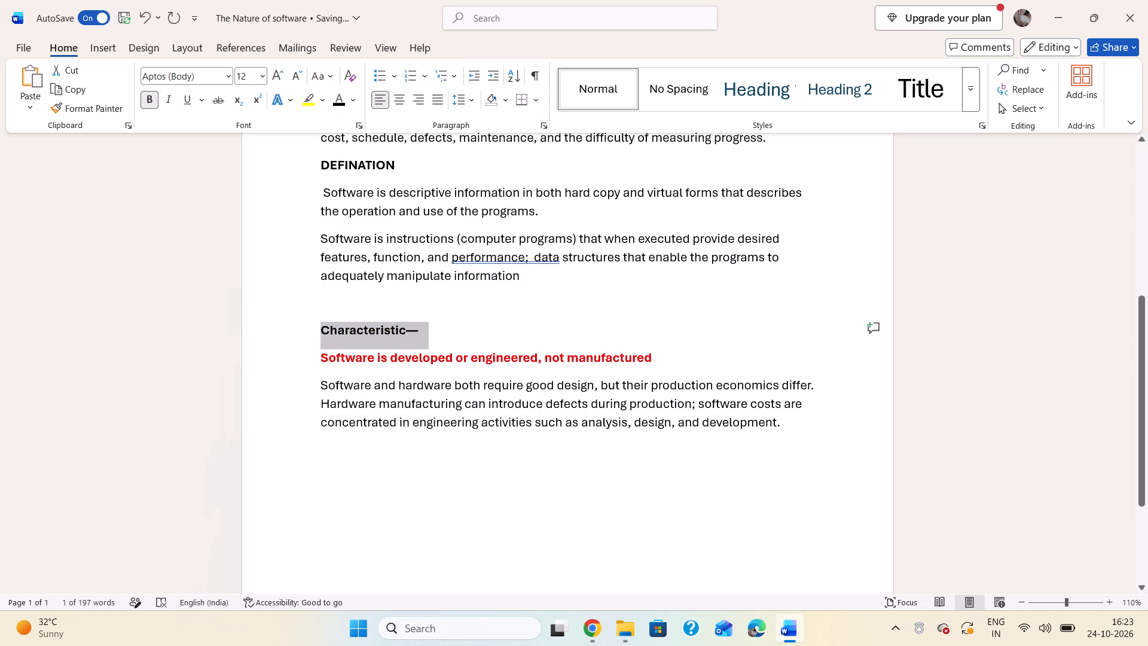
{"action": "left_click", "coordinate": [279, 78]}
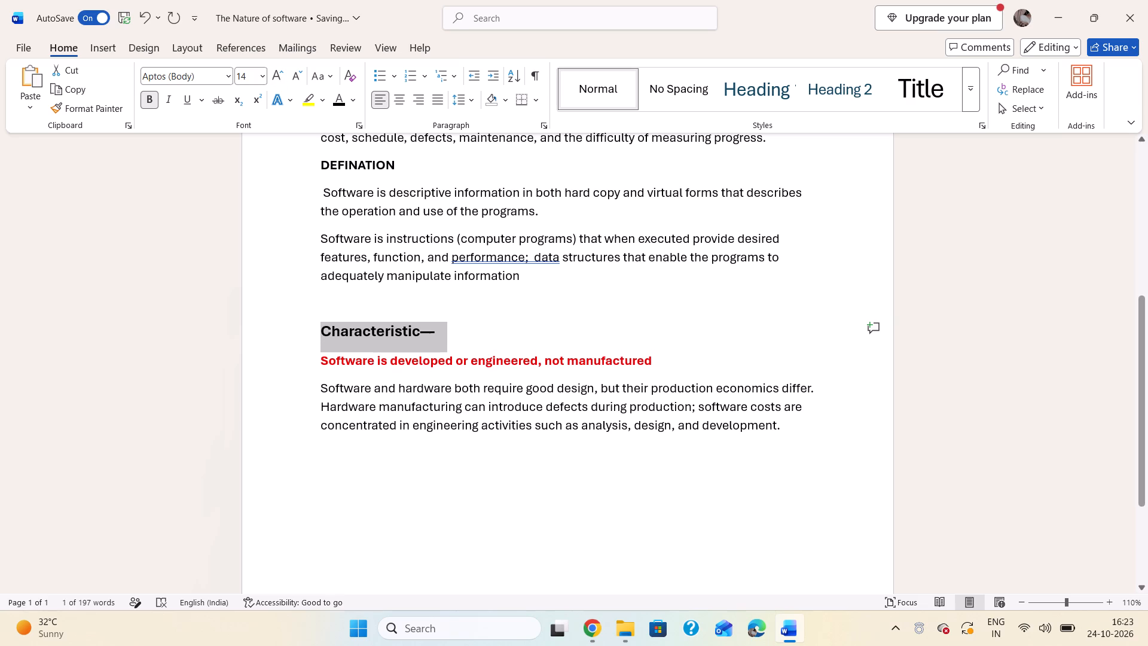
{"action": "left_click", "coordinate": [471, 298]}
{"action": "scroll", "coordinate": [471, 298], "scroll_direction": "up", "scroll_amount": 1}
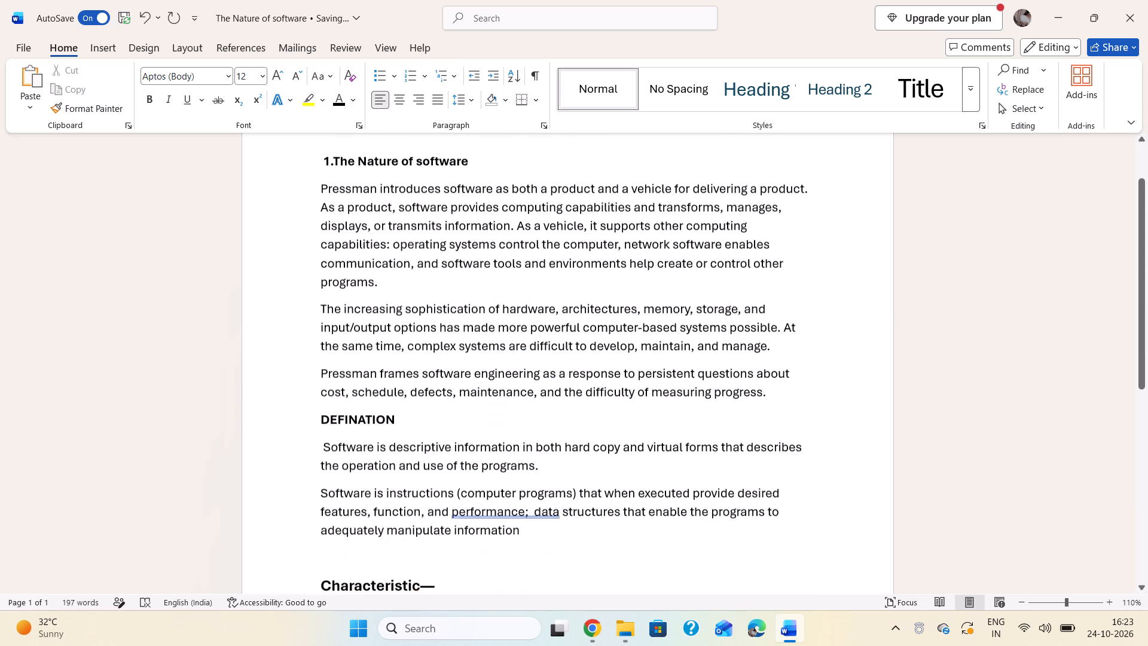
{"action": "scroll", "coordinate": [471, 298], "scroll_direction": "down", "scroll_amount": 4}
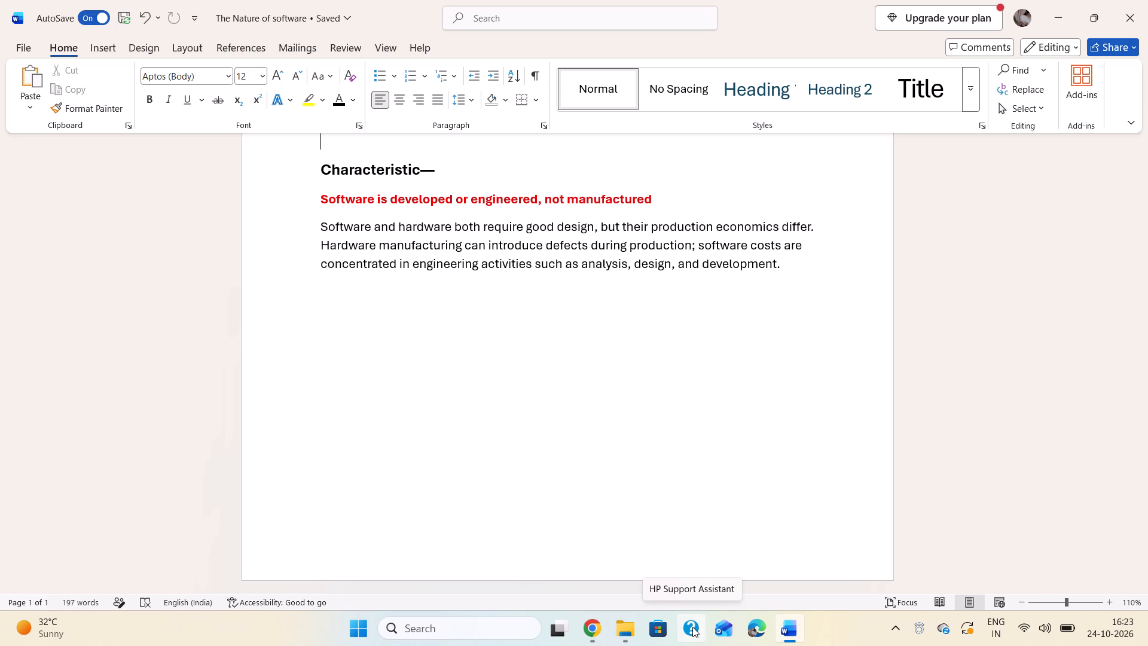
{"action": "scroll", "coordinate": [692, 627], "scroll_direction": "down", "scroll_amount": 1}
Switch to the Pressman exam notes PDF in Chrome and check the Characteristic 2 section and the locator table's page references.
{"action": "scroll", "coordinate": [692, 627], "scroll_direction": "down", "scroll_amount": 1}
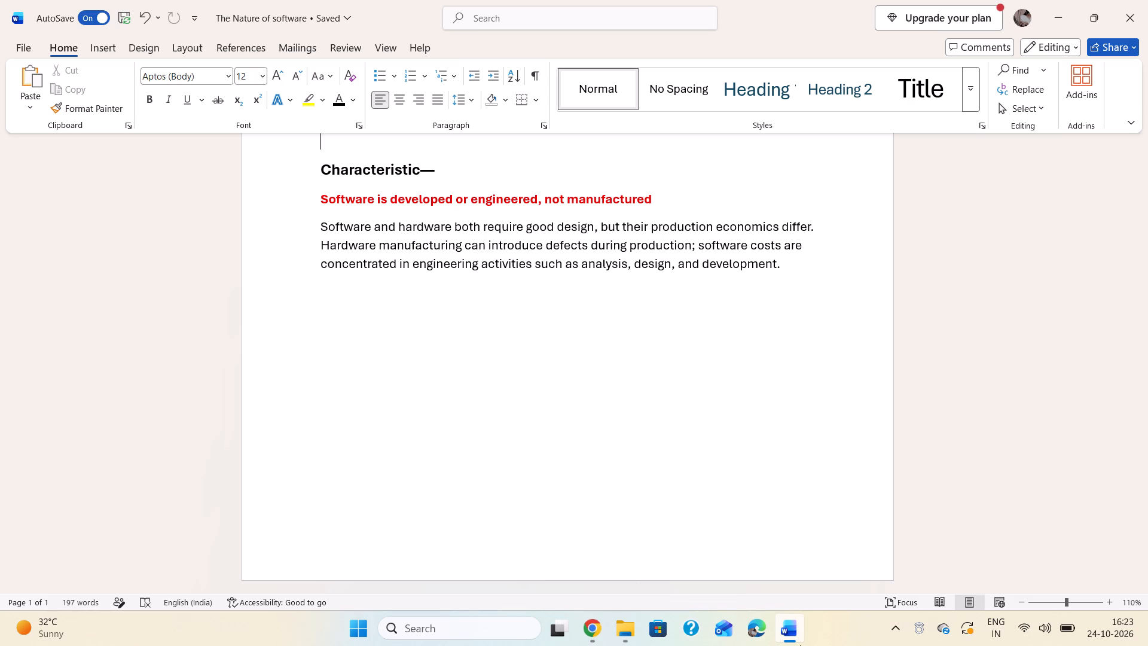
{"action": "left_click", "coordinate": [597, 622]}
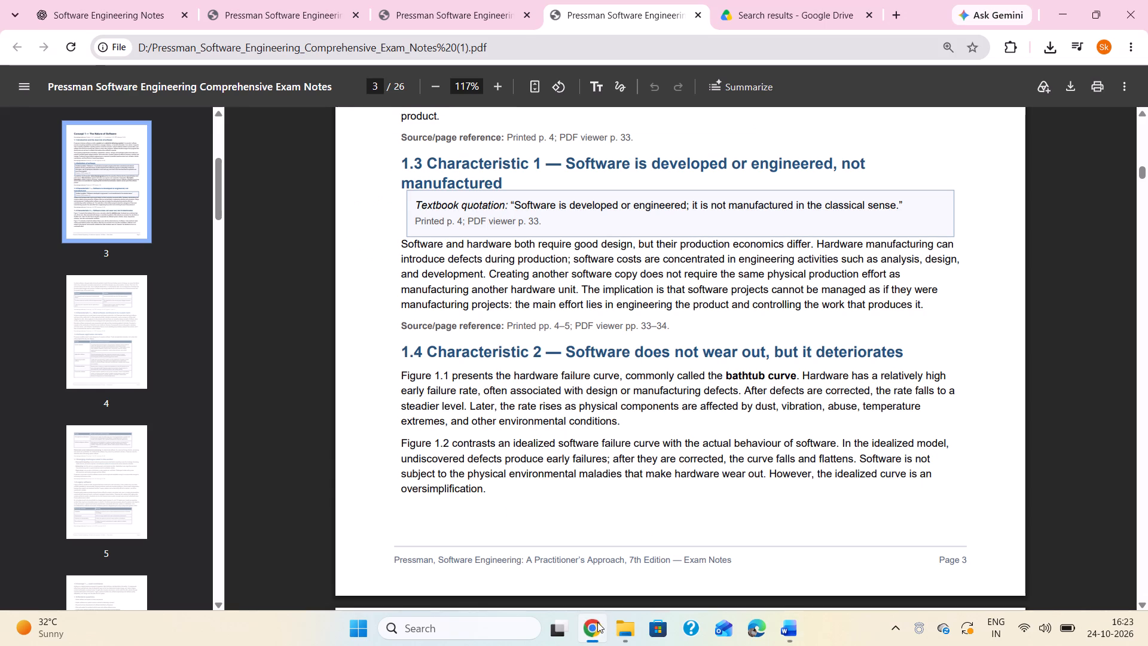
{"action": "scroll", "coordinate": [609, 335], "scroll_direction": "down", "scroll_amount": 1}
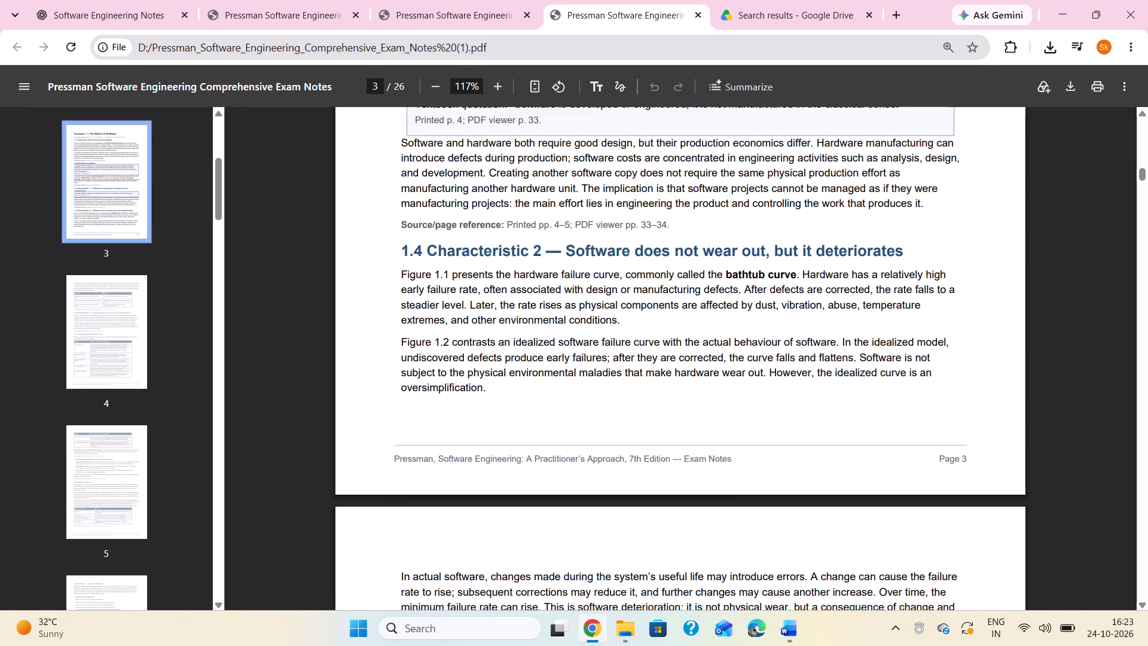
{"action": "scroll", "coordinate": [609, 335], "scroll_direction": "down", "scroll_amount": 1}
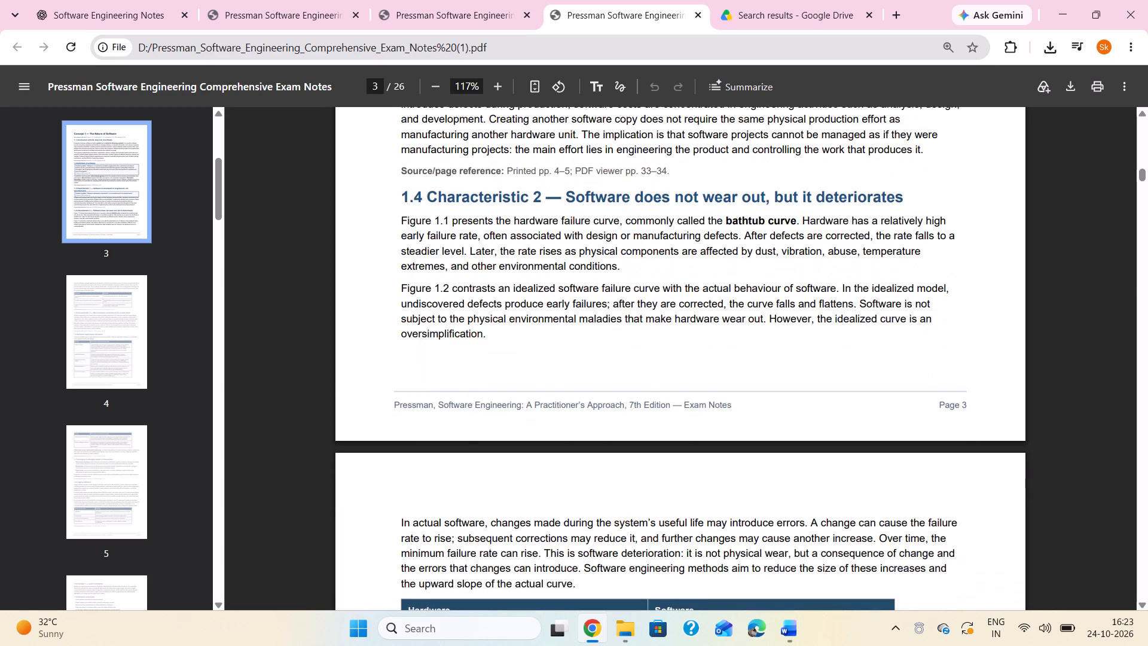
{"action": "scroll", "coordinate": [609, 335], "scroll_direction": "down", "scroll_amount": 1}
{"action": "scroll", "coordinate": [609, 335], "scroll_direction": "up", "scroll_amount": 14}
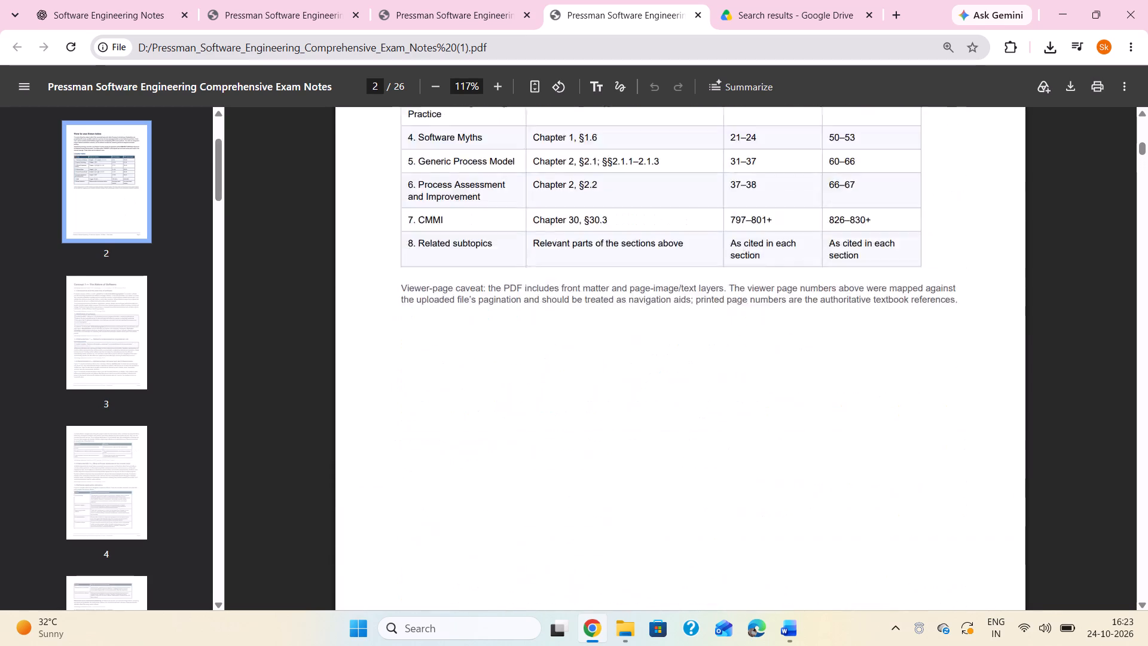
{"action": "scroll", "coordinate": [609, 335], "scroll_direction": "up", "scroll_amount": 3}
{"action": "scroll", "coordinate": [609, 335], "scroll_direction": "down", "scroll_amount": 9}
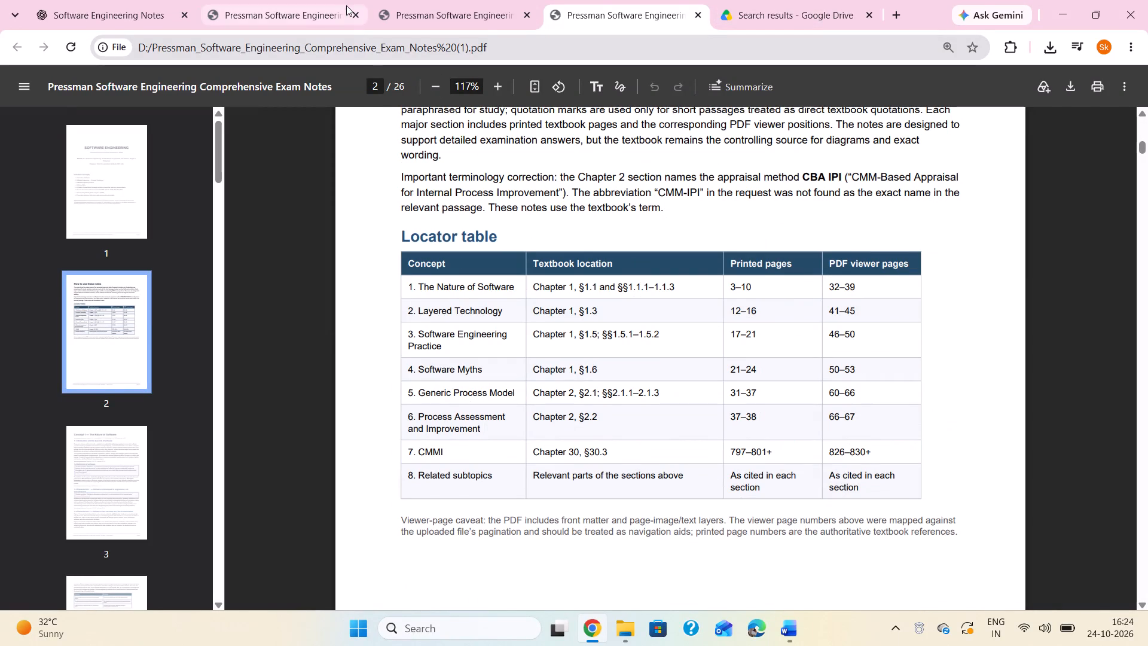
Open the Pressman 7th-edition software engineering ebook PDF from the D:\ folder in File Explorer and go to page 32.
{"action": "double_click", "coordinate": [633, 645]}
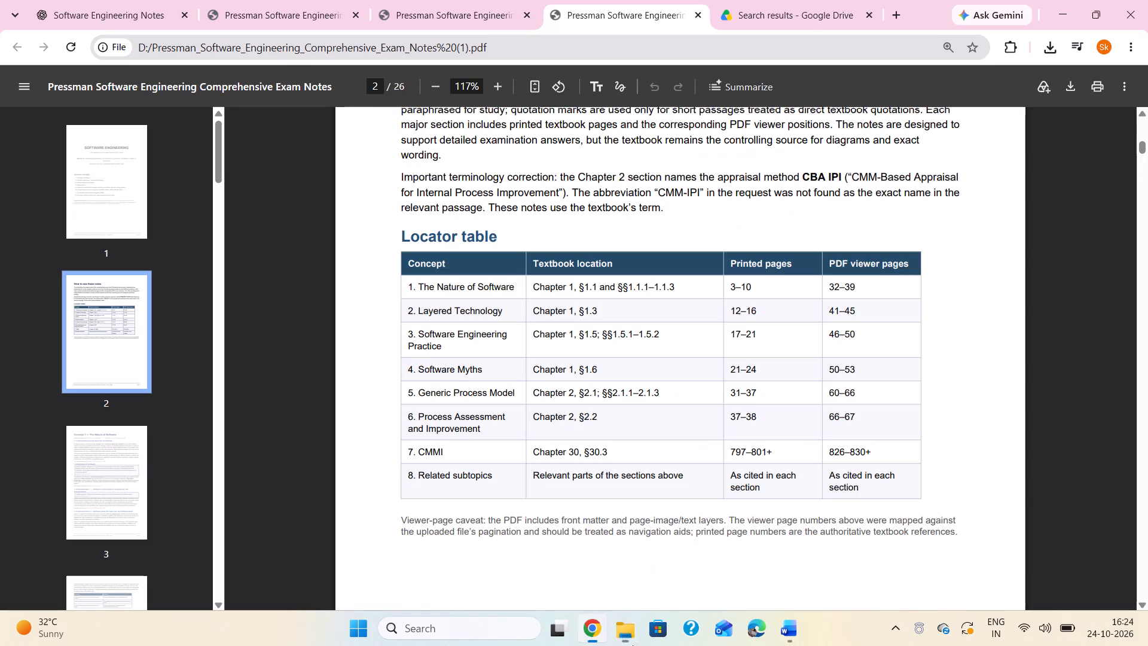
{"action": "left_click", "coordinate": [625, 627]}
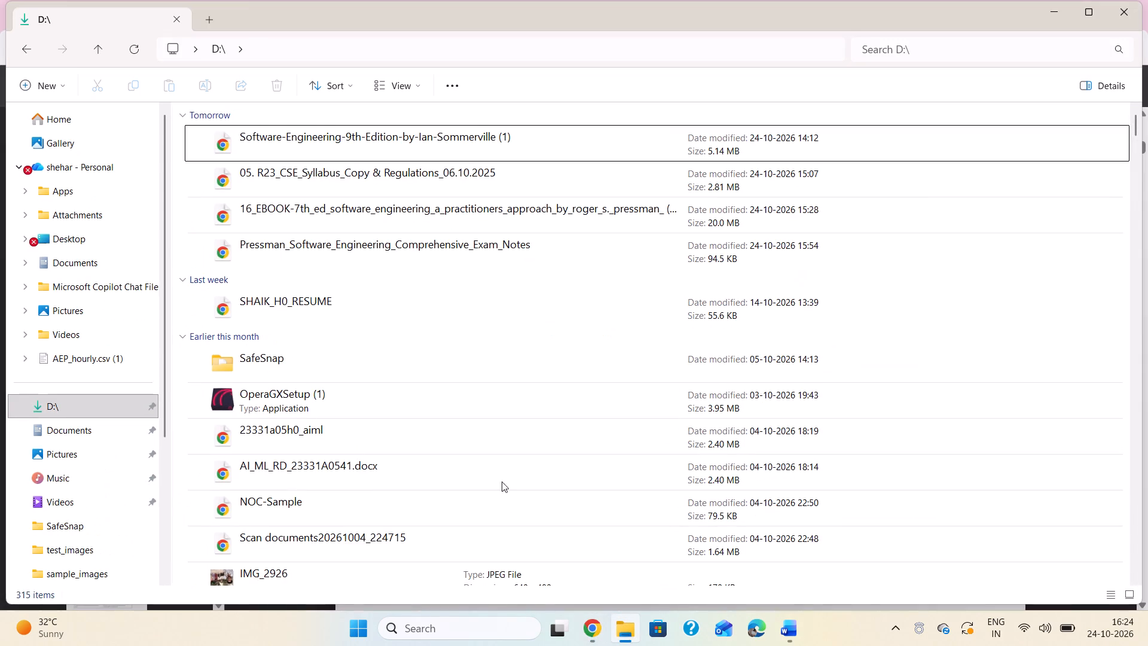
{"action": "scroll", "coordinate": [466, 327], "scroll_direction": "up", "scroll_amount": 2}
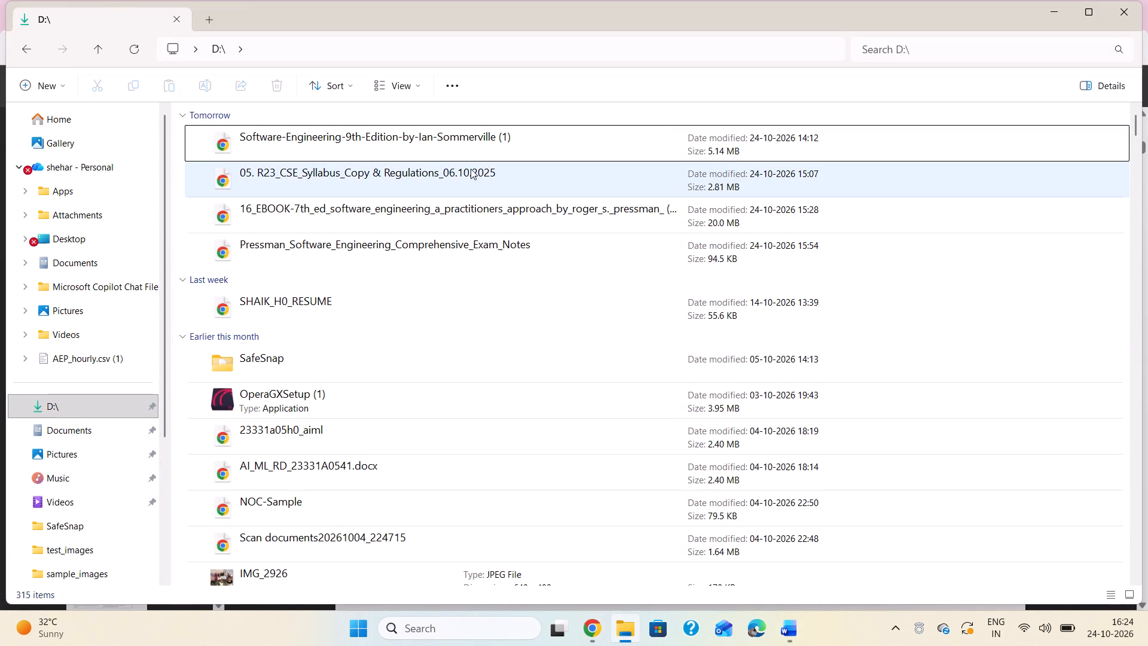
{"action": "double_click", "coordinate": [435, 221]}
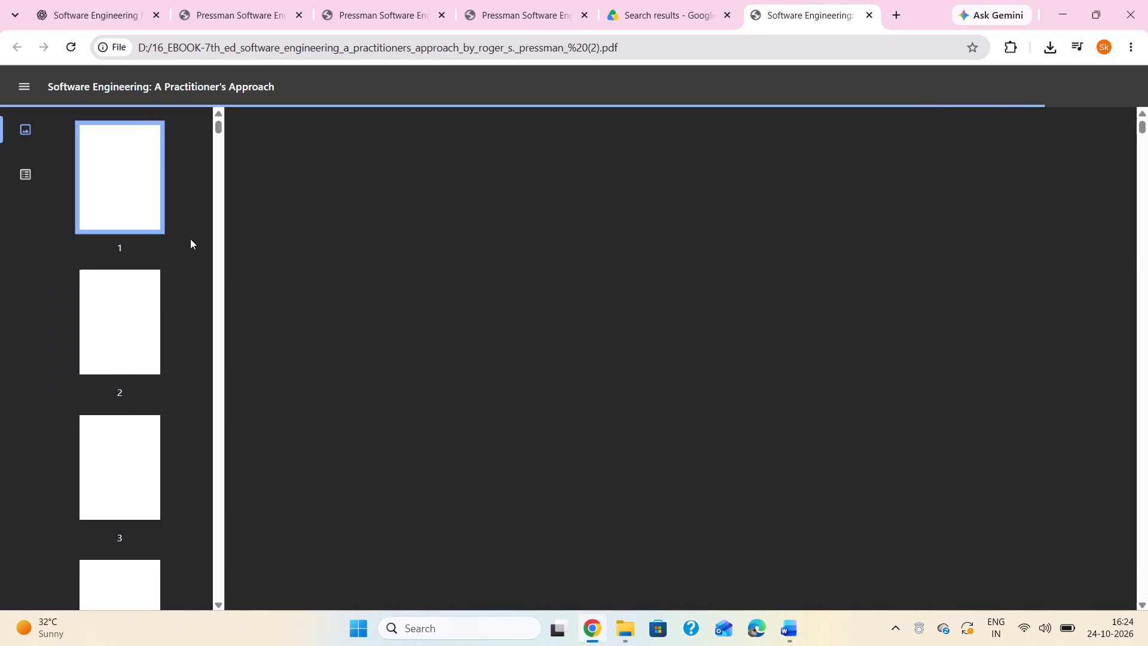
{"action": "left_click", "coordinate": [376, 82]}
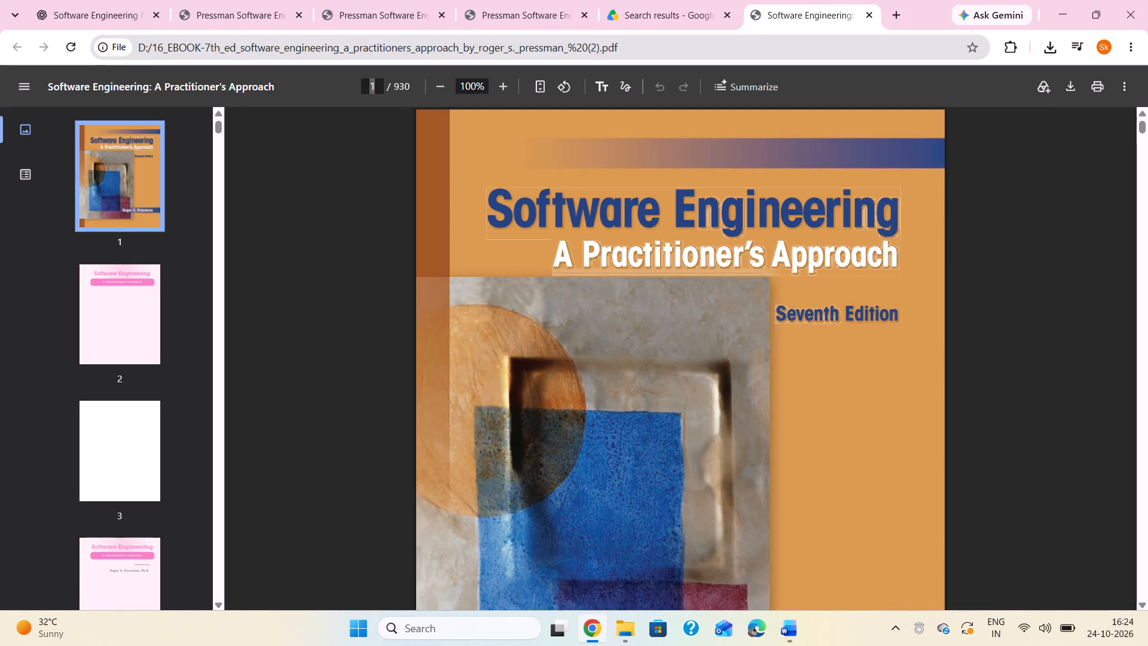
{"action": "key", "text": "BackSpace"}
{"action": "type", "text": "32"}
{"action": "key", "text": "Return"}
Find Figure 1.1, "Failure curve for hardware", on PDF page 34 and capture a rectangular screenshot of the graph.
{"action": "scroll", "coordinate": [541, 206], "scroll_direction": "down", "scroll_amount": 2}
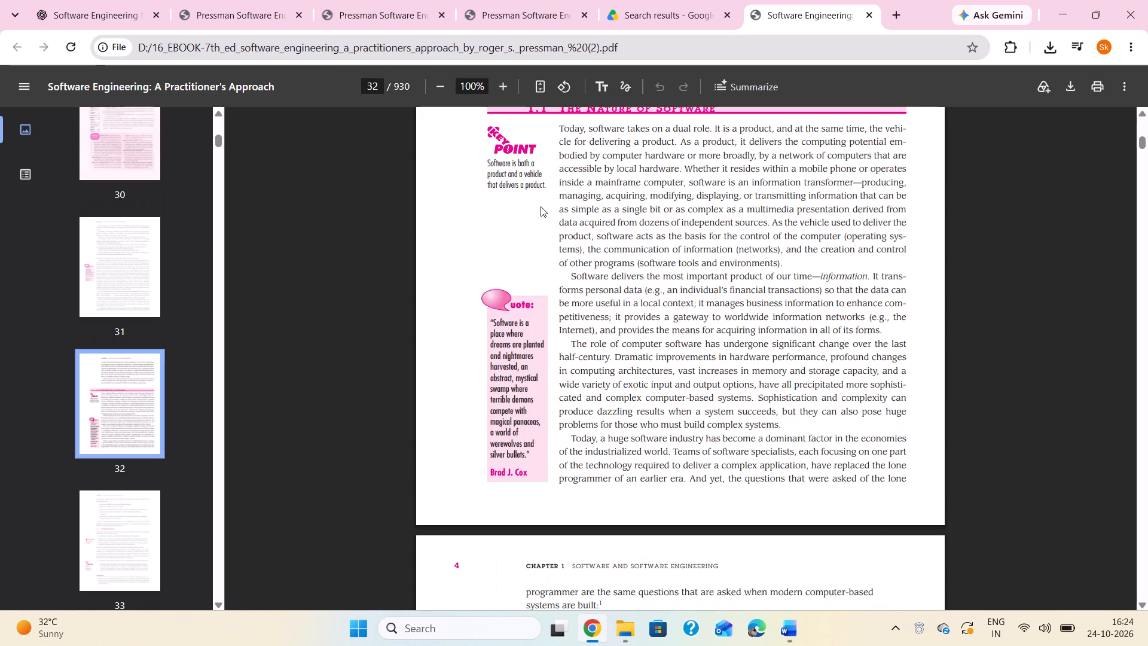
{"action": "scroll", "coordinate": [541, 206], "scroll_direction": "down", "scroll_amount": 7}
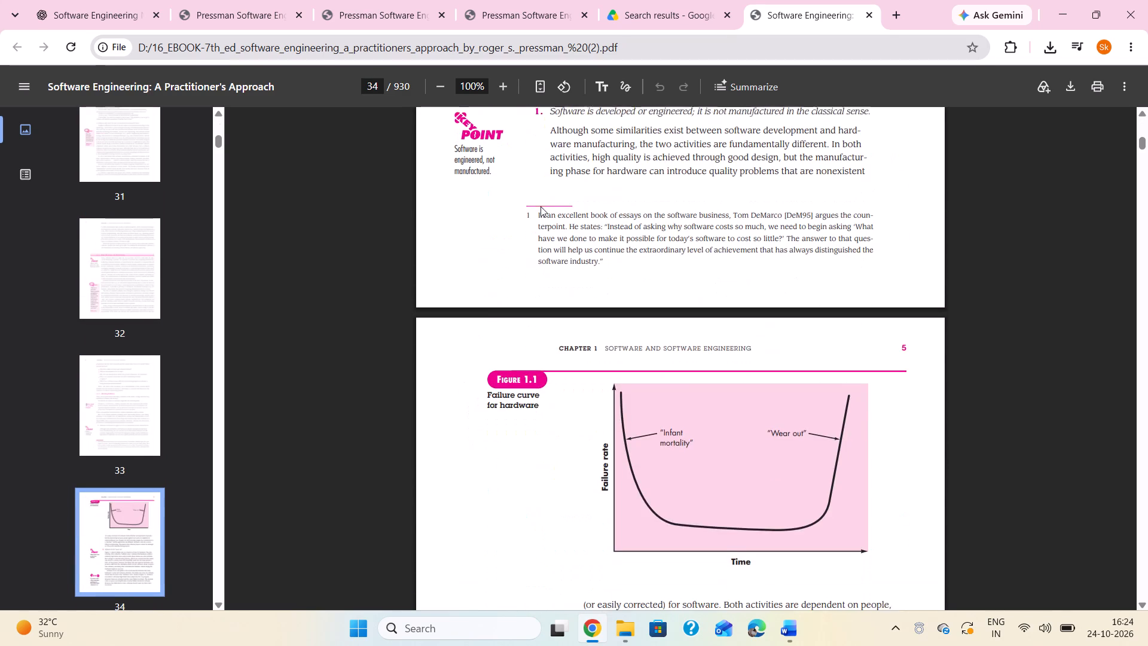
{"action": "scroll", "coordinate": [541, 206], "scroll_direction": "down", "scroll_amount": 3}
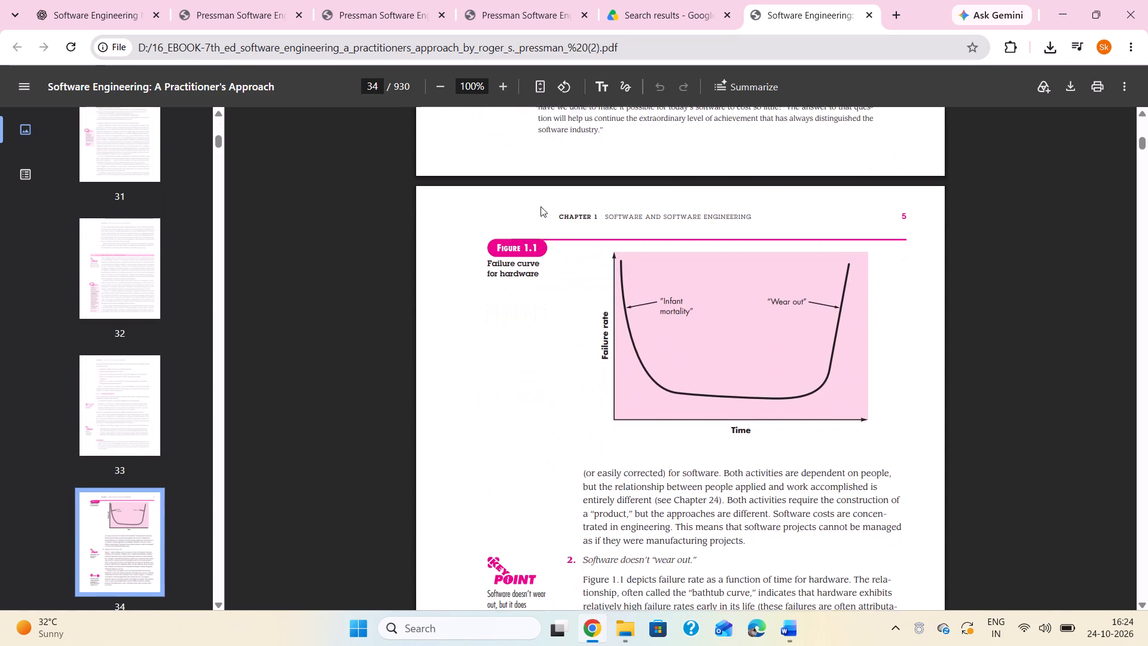
{"action": "scroll", "coordinate": [541, 206], "scroll_direction": "down", "scroll_amount": 2}
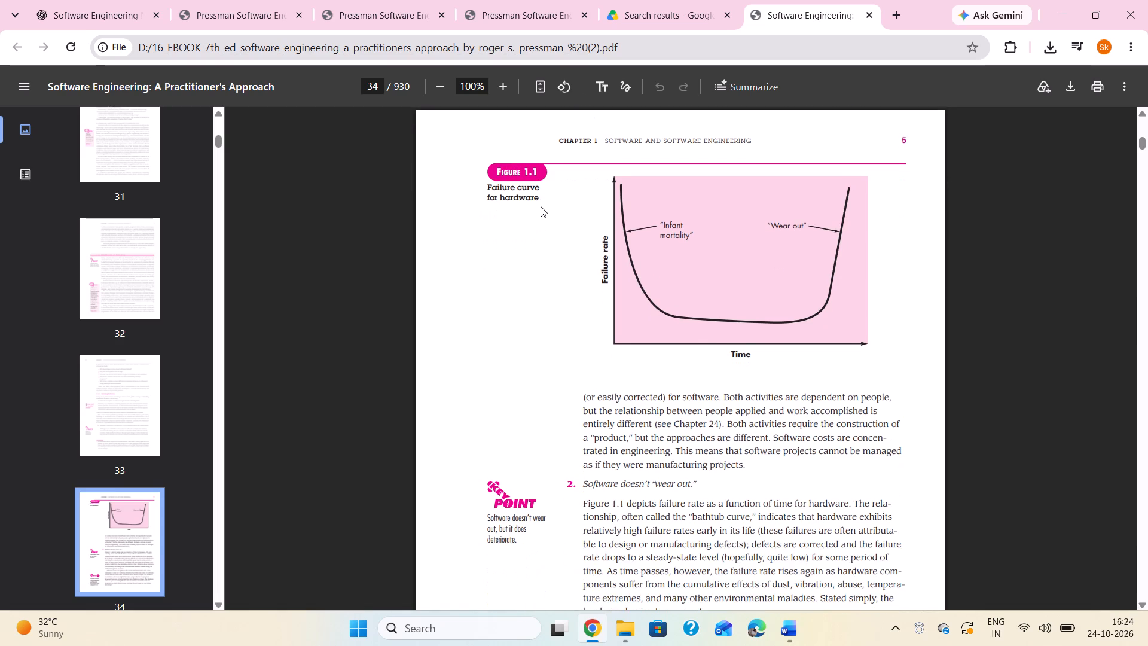
{"action": "scroll", "coordinate": [541, 206], "scroll_direction": "down", "scroll_amount": 1}
{"action": "scroll", "coordinate": [541, 206], "scroll_direction": "up", "scroll_amount": 5}
{"action": "scroll", "coordinate": [541, 206], "scroll_direction": "down", "scroll_amount": 2}
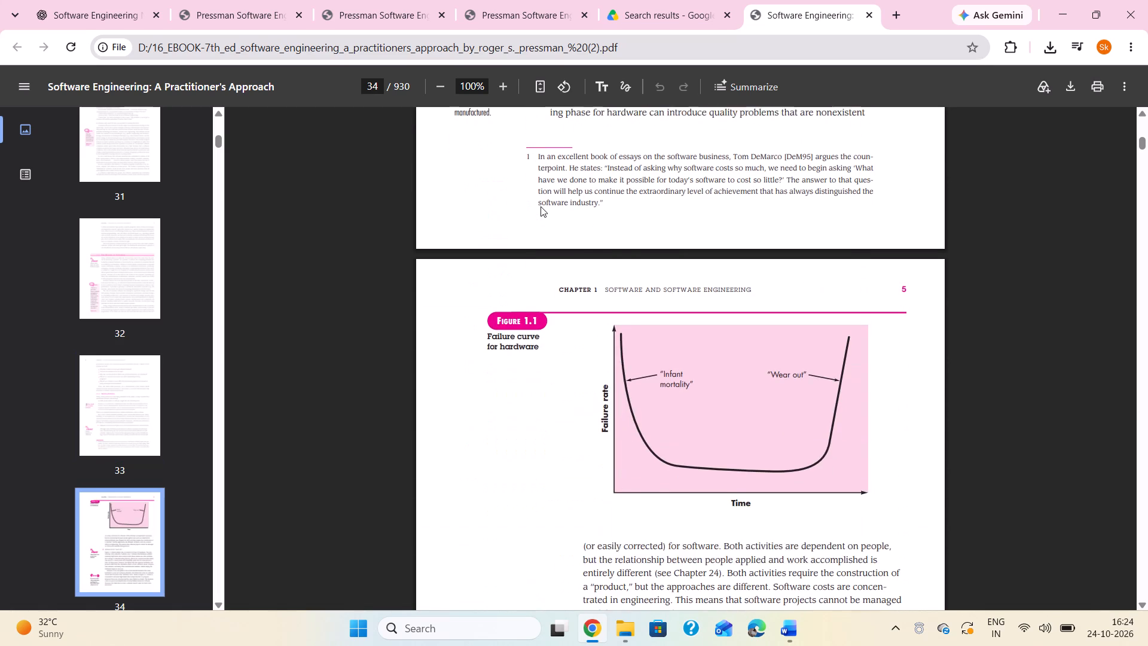
{"action": "scroll", "coordinate": [541, 206], "scroll_direction": "down", "scroll_amount": 5}
{"action": "scroll", "coordinate": [541, 206], "scroll_direction": "up", "scroll_amount": 1}
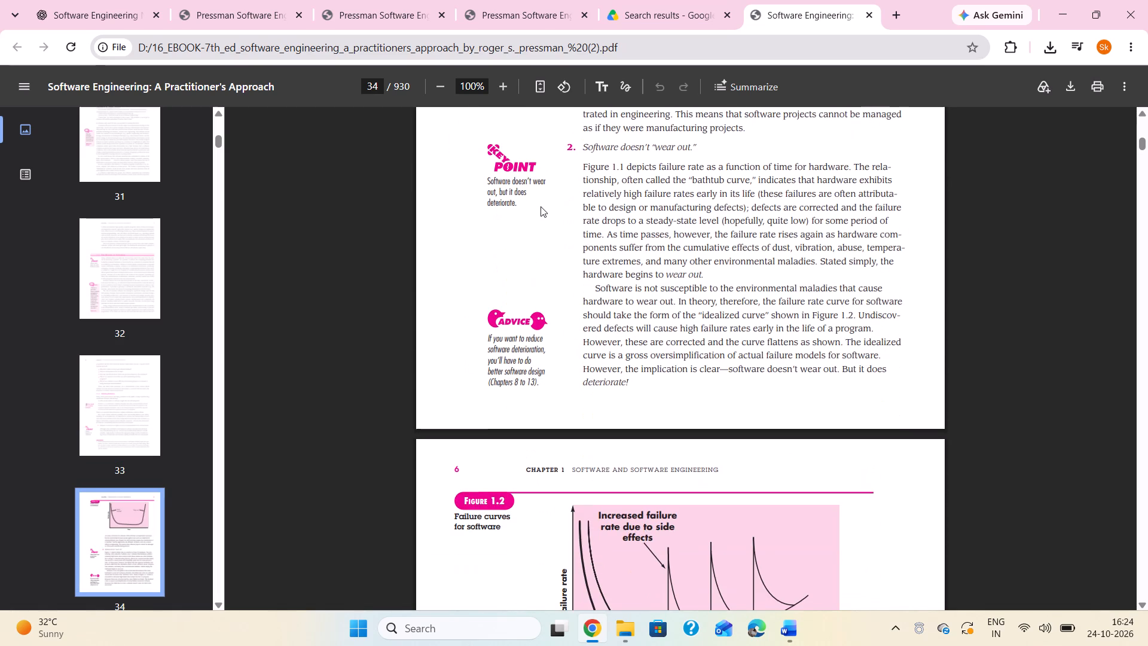
{"action": "scroll", "coordinate": [541, 206], "scroll_direction": "up", "scroll_amount": 1}
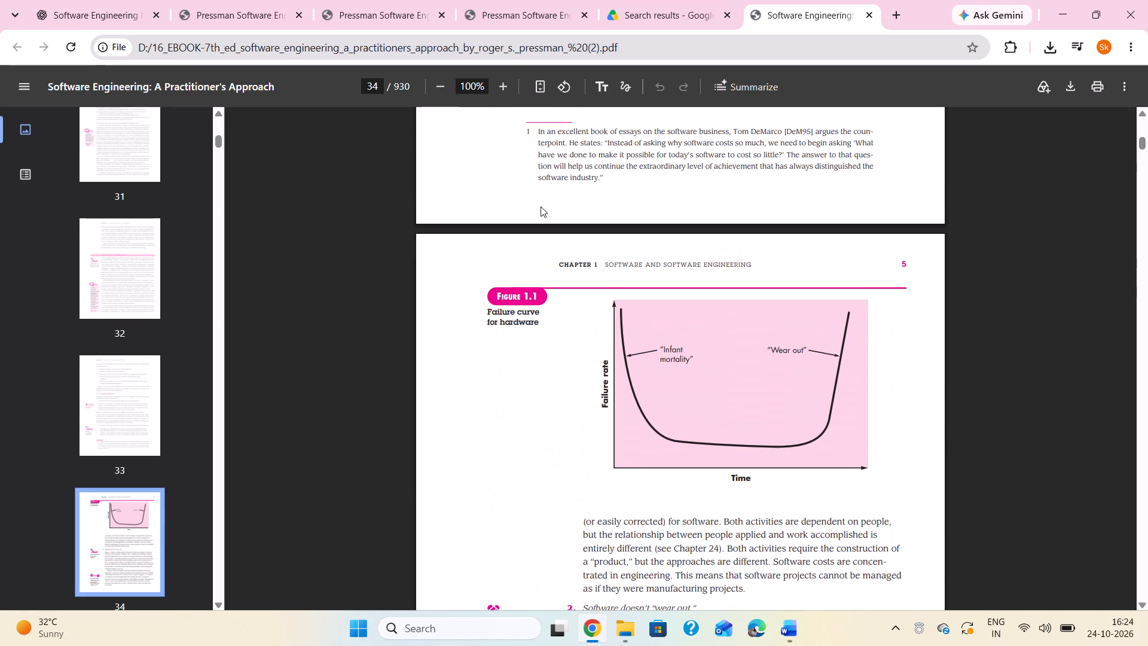
{"action": "key", "text": "Print"}
{"action": "left_click_drag", "start_coordinate": [570, 235], "coordinate": [692, 525]}
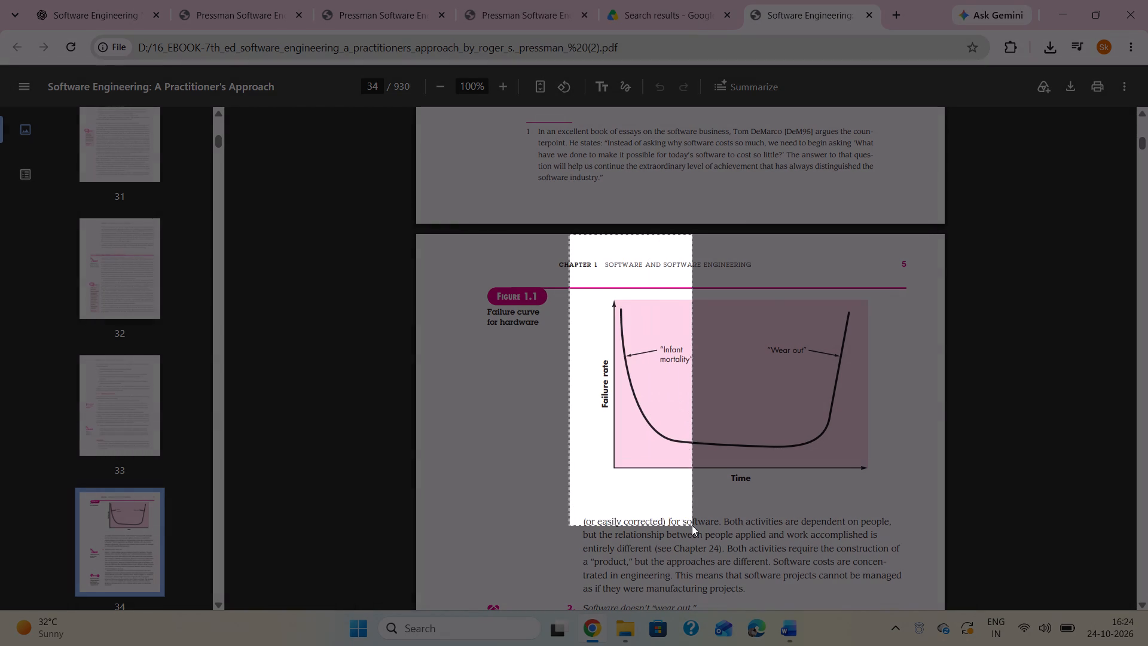
{"action": "left_click_drag", "start_coordinate": [692, 525], "coordinate": [911, 495]}
Look through the ebook from the "Software doesn't wear out" section to PDF page 46, examining its figures and topics.
{"action": "scroll", "coordinate": [911, 495], "scroll_direction": "down", "scroll_amount": 2}
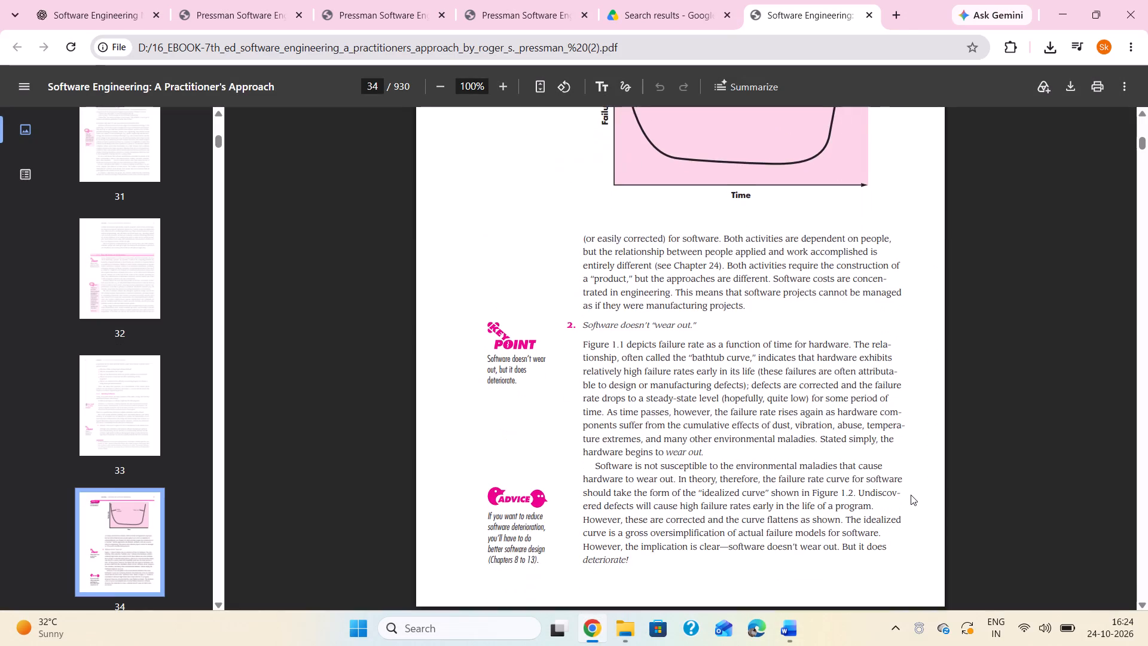
{"action": "scroll", "coordinate": [911, 495], "scroll_direction": "down", "scroll_amount": 4}
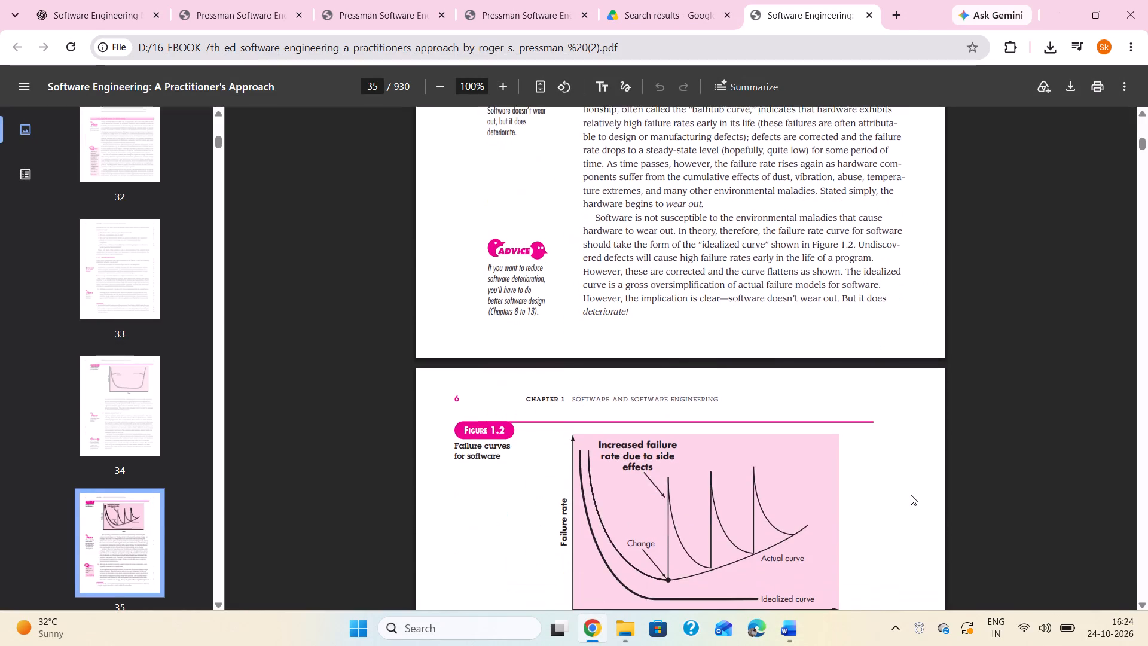
{"action": "scroll", "coordinate": [911, 495], "scroll_direction": "down", "scroll_amount": 9}
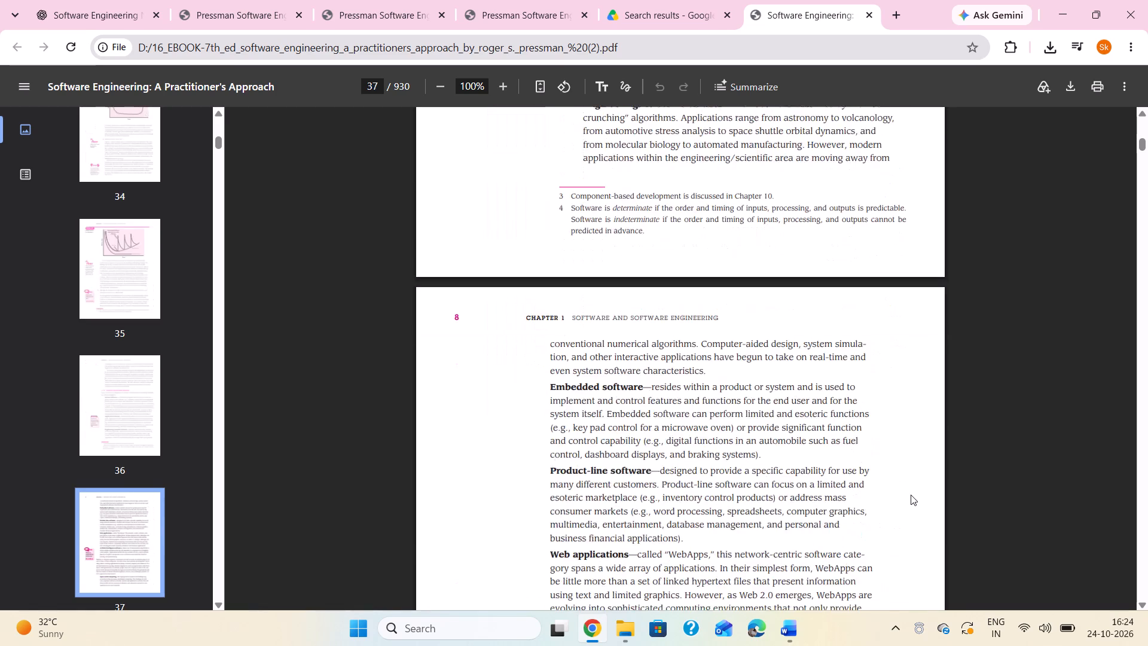
{"action": "scroll", "coordinate": [911, 495], "scroll_direction": "down", "scroll_amount": 9}
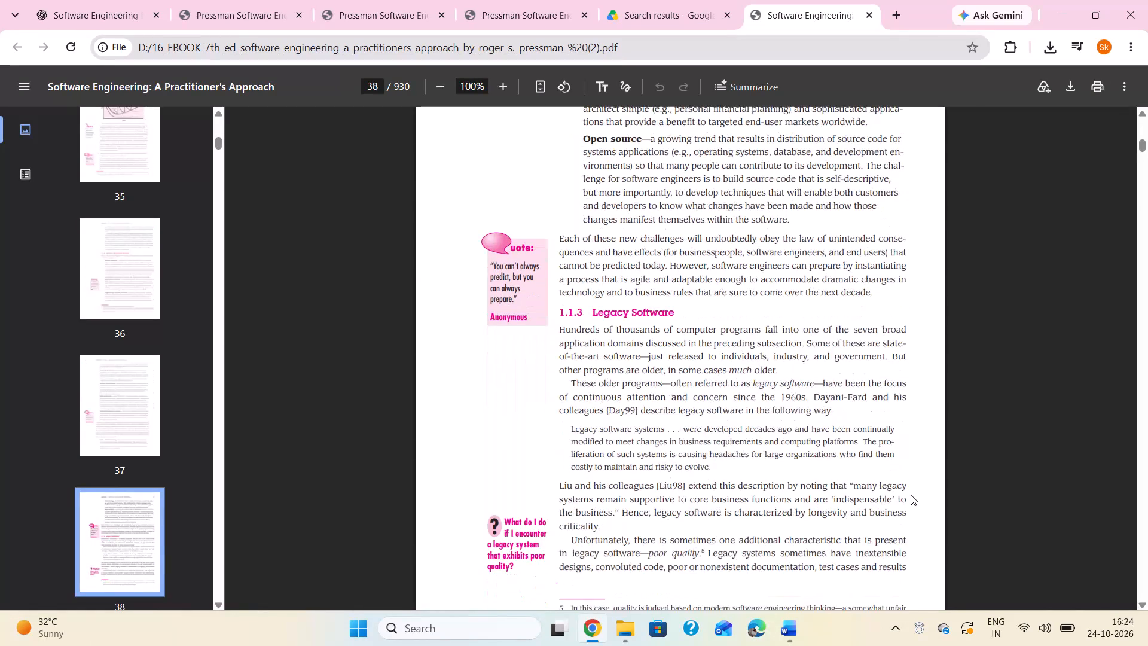
{"action": "scroll", "coordinate": [911, 495], "scroll_direction": "down", "scroll_amount": 6}
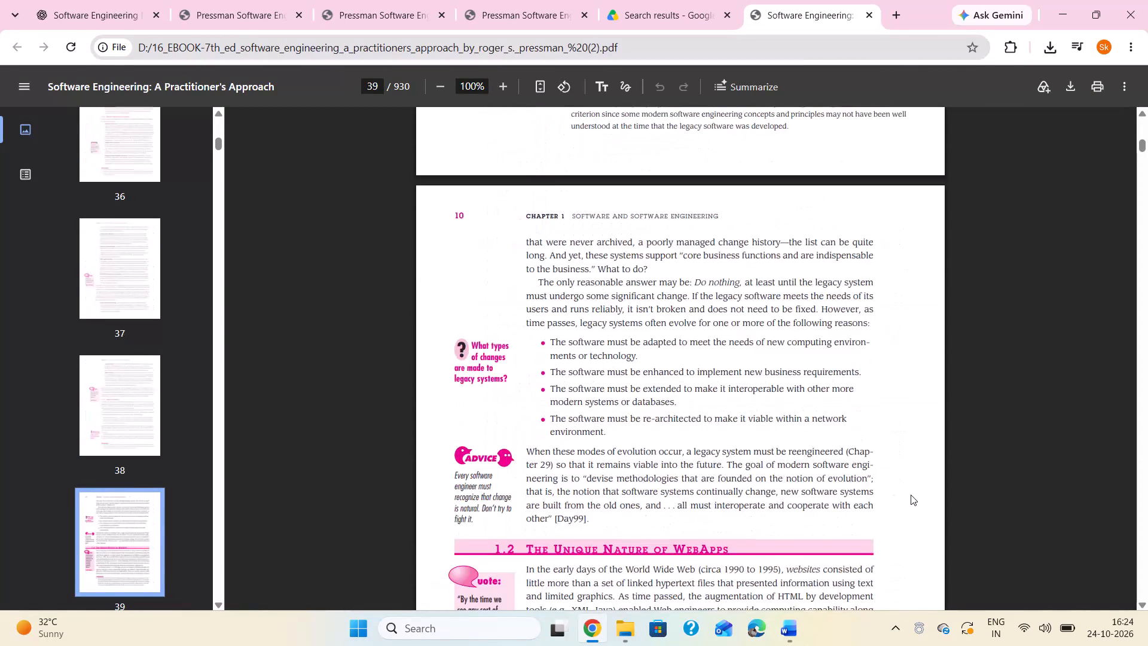
{"action": "scroll", "coordinate": [911, 495], "scroll_direction": "down", "scroll_amount": 4}
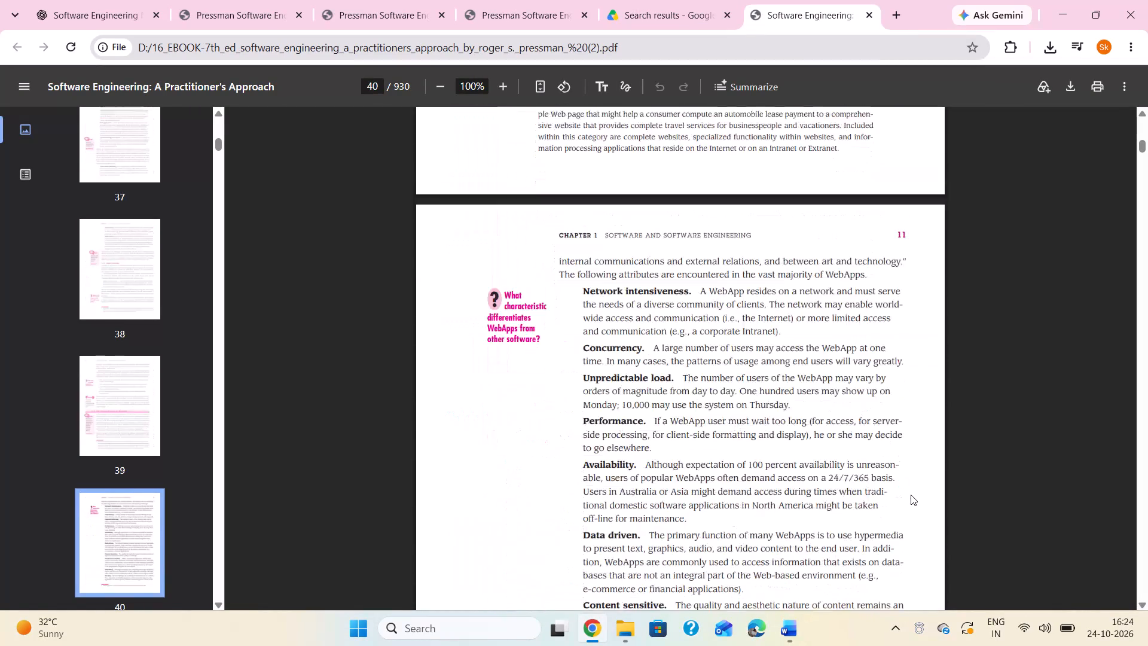
{"action": "scroll", "coordinate": [911, 495], "scroll_direction": "down", "scroll_amount": 13}
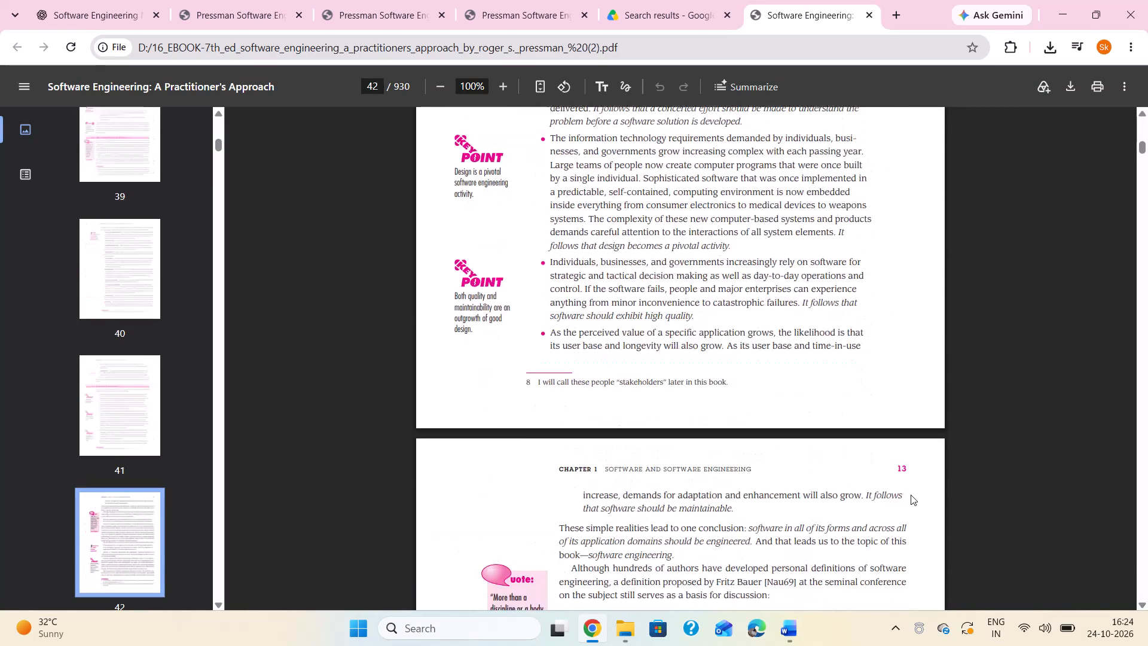
{"action": "scroll", "coordinate": [911, 495], "scroll_direction": "down", "scroll_amount": 5}
{"action": "scroll", "coordinate": [911, 495], "scroll_direction": "up", "scroll_amount": 1}
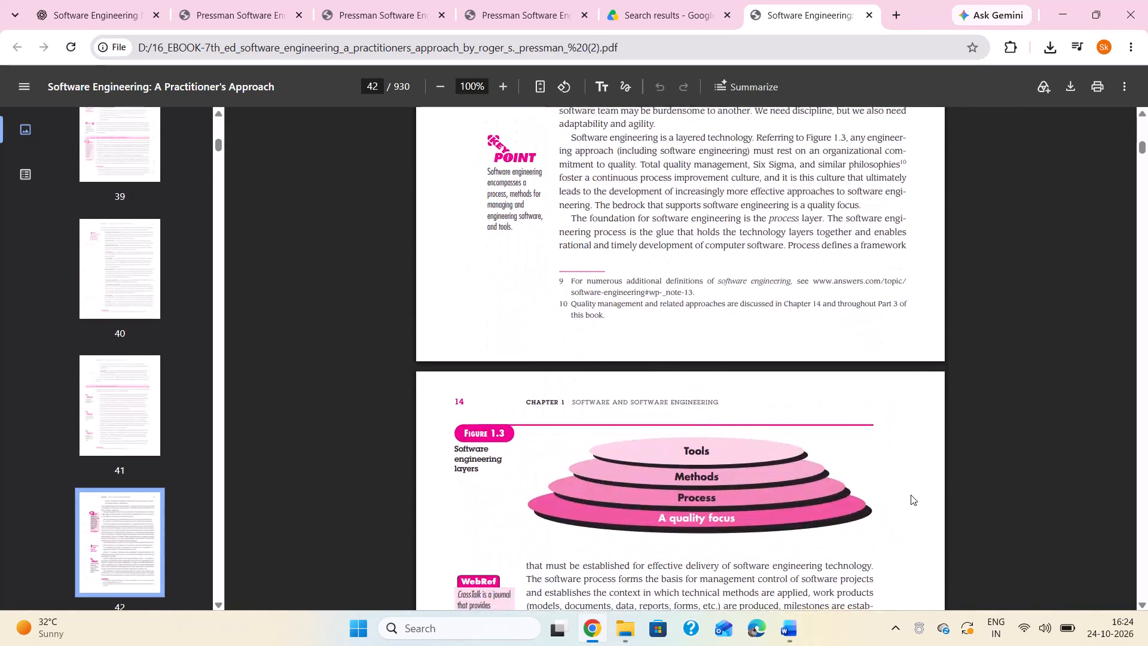
{"action": "scroll", "coordinate": [911, 495], "scroll_direction": "up", "scroll_amount": 1}
{"action": "scroll", "coordinate": [911, 495], "scroll_direction": "down", "scroll_amount": 3}
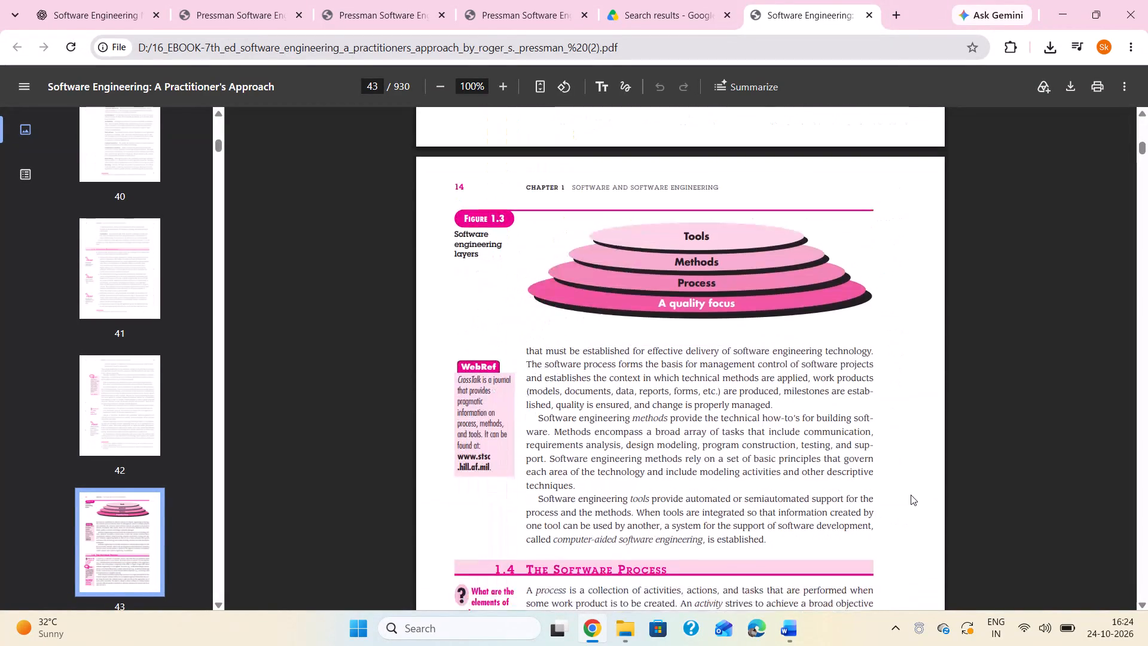
{"action": "scroll", "coordinate": [911, 495], "scroll_direction": "down", "scroll_amount": 6}
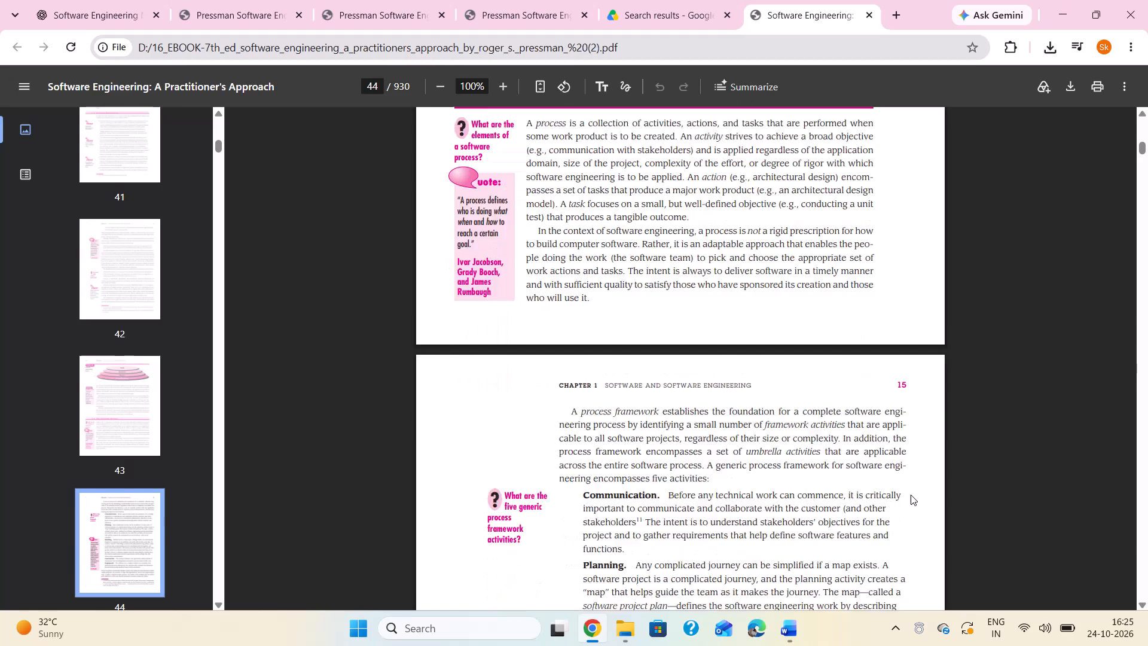
{"action": "scroll", "coordinate": [911, 495], "scroll_direction": "down", "scroll_amount": 8}
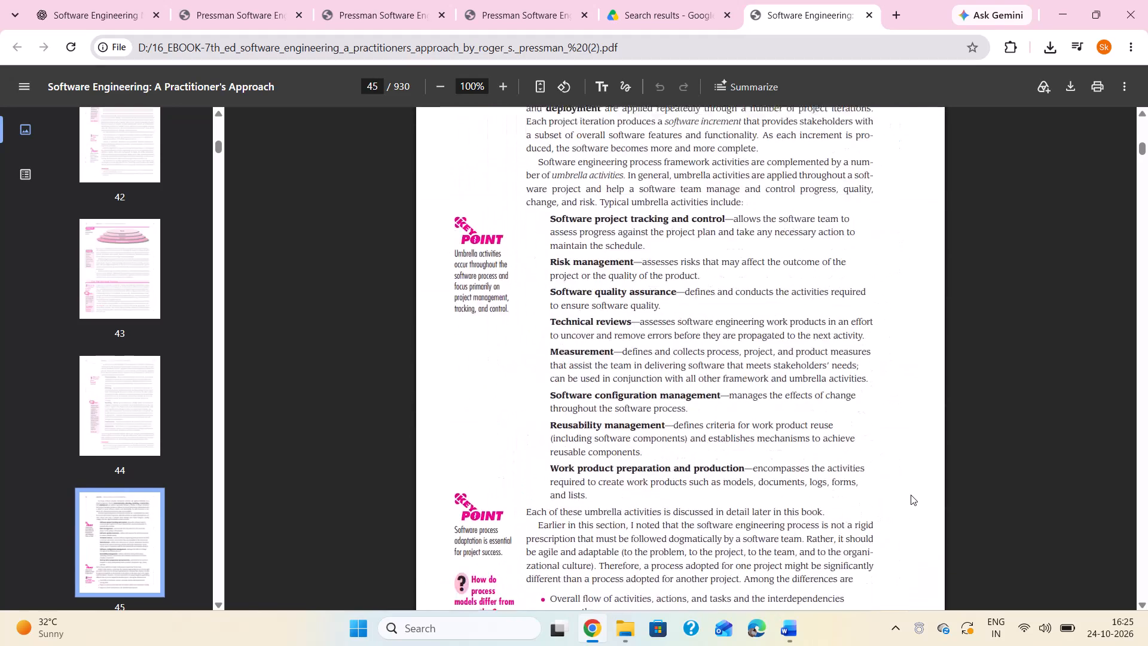
{"action": "scroll", "coordinate": [911, 495], "scroll_direction": "down", "scroll_amount": 4}
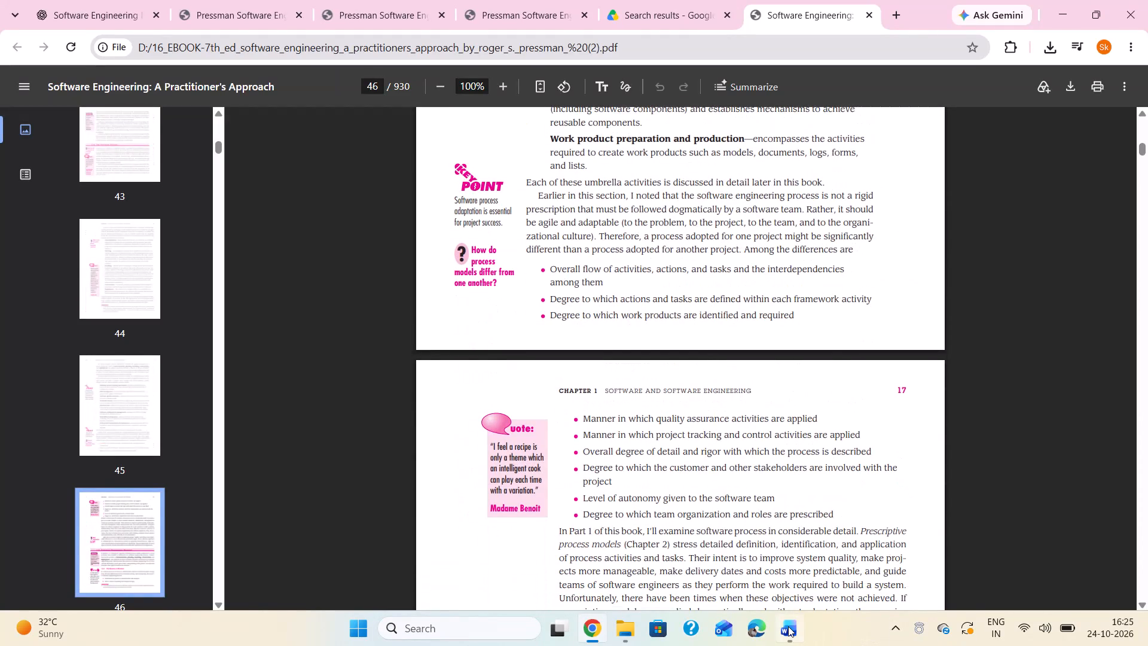
In the Word notes, paste the captured failure curve graph on a new line below the paragraph on hardware and software production.
{"action": "left_click", "coordinate": [788, 626]}
{"action": "left_click", "coordinate": [804, 274]}
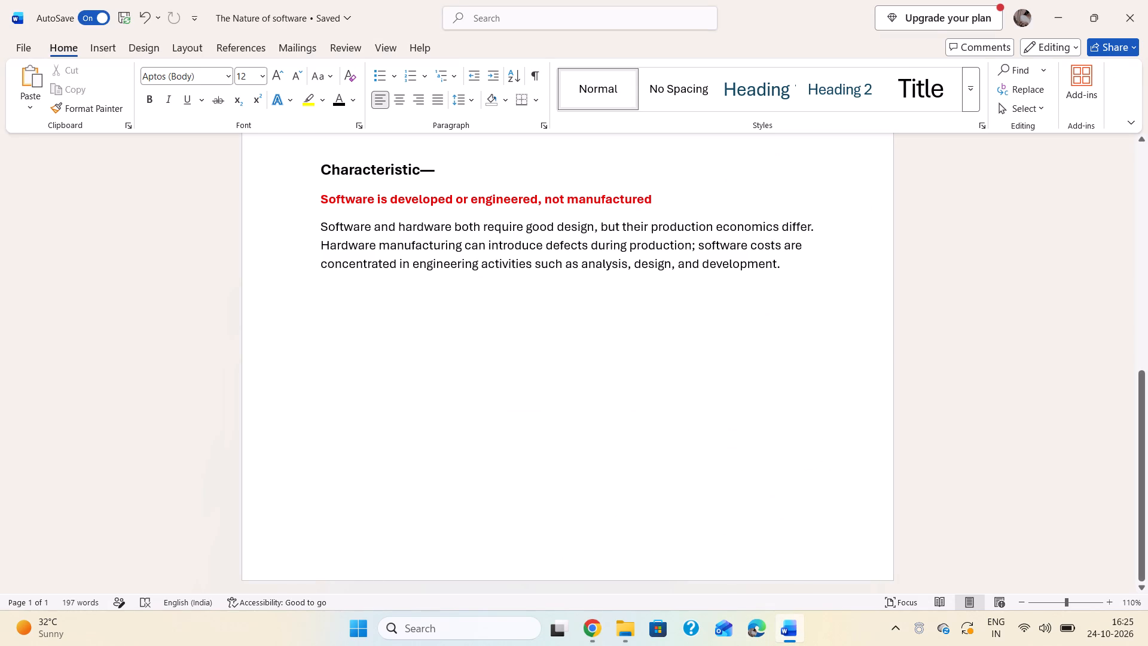
{"action": "key", "text": "Return"}
{"action": "key", "text": "ctrl+v"}
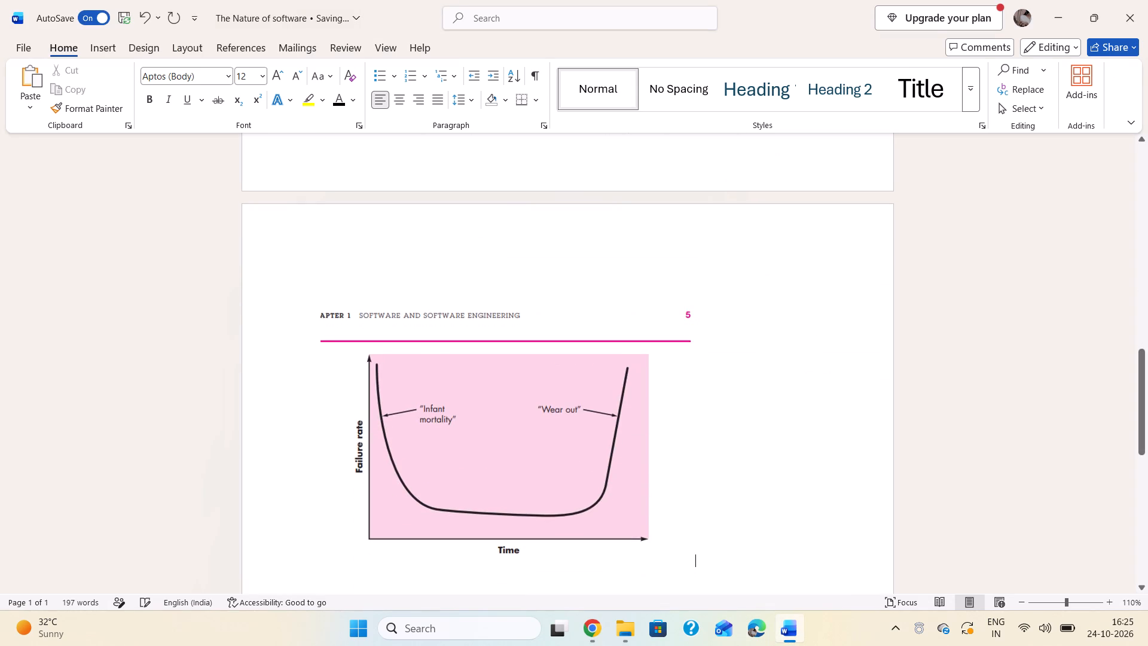
{"action": "scroll", "coordinate": [738, 228], "scroll_direction": "up", "scroll_amount": 3}
{"action": "scroll", "coordinate": [738, 228], "scroll_direction": "down", "scroll_amount": 3}
{"action": "scroll", "coordinate": [738, 228], "scroll_direction": "up", "scroll_amount": 1}
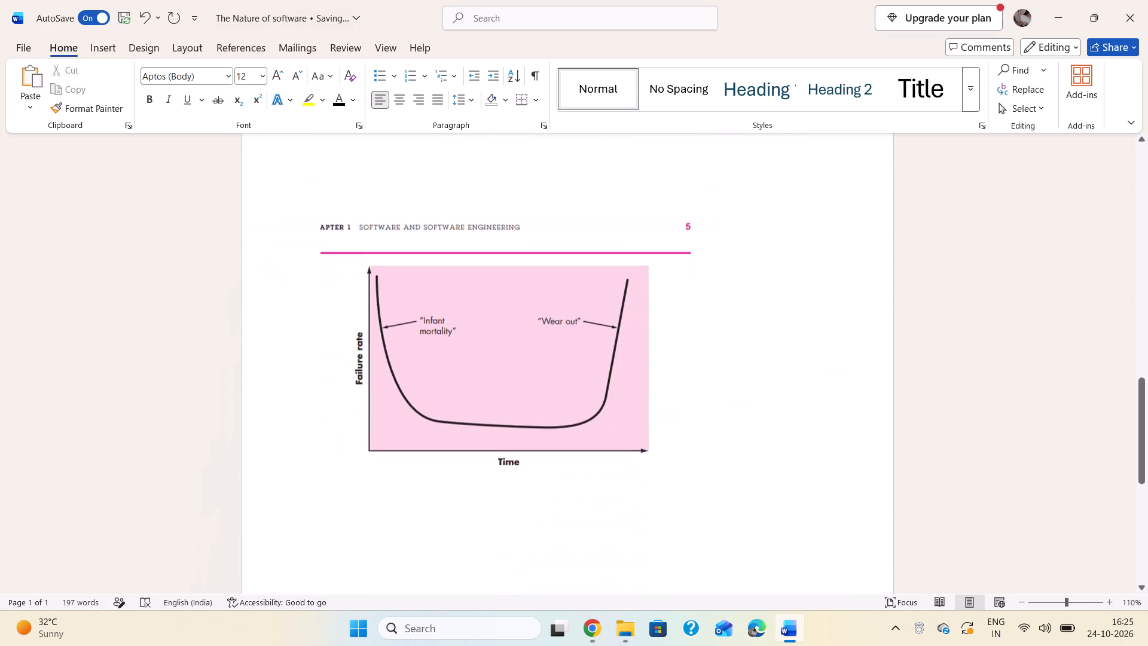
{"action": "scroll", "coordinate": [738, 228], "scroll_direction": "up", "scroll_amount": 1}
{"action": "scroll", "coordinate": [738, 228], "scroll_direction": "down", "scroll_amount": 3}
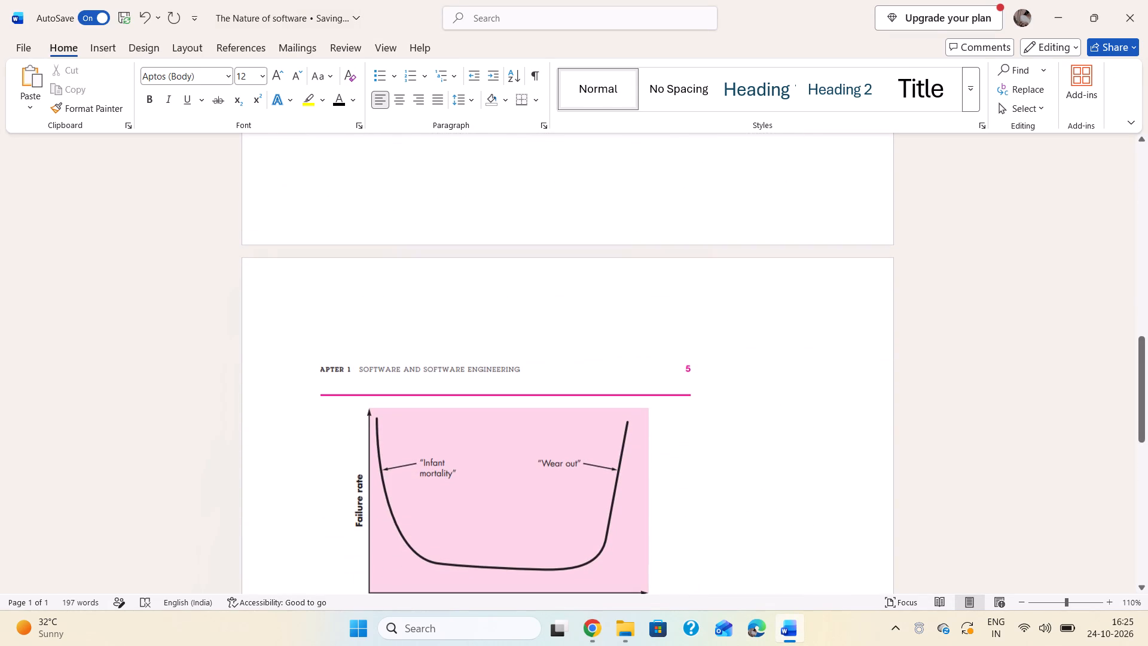
{"action": "left_click", "coordinate": [596, 616]}
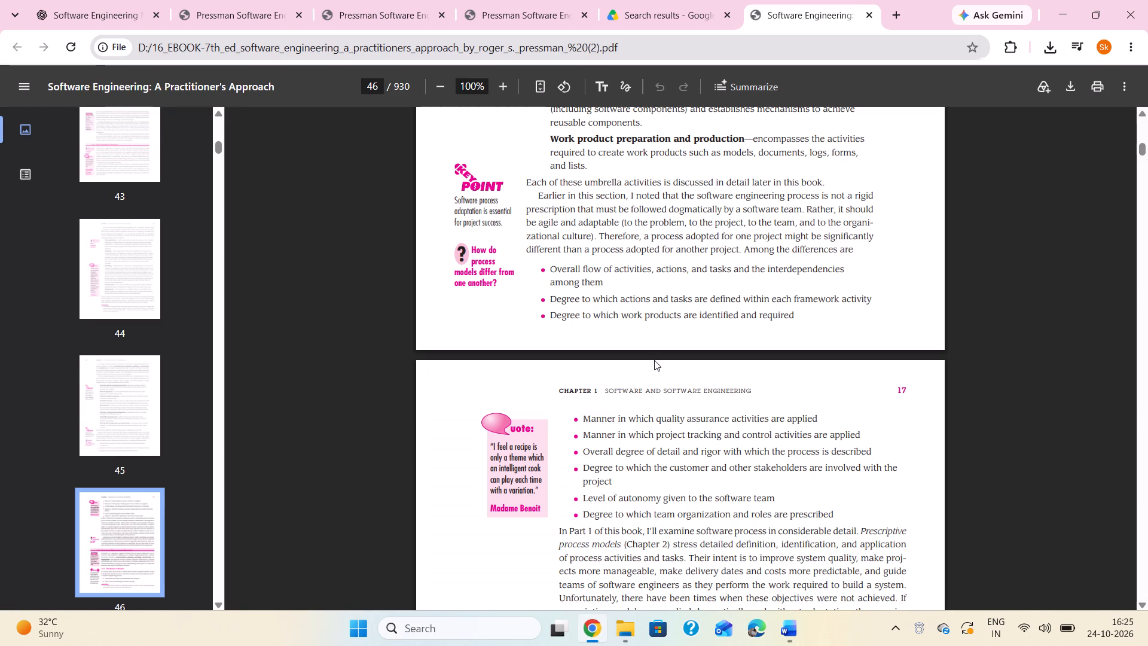
{"action": "left_click", "coordinate": [375, 8]}
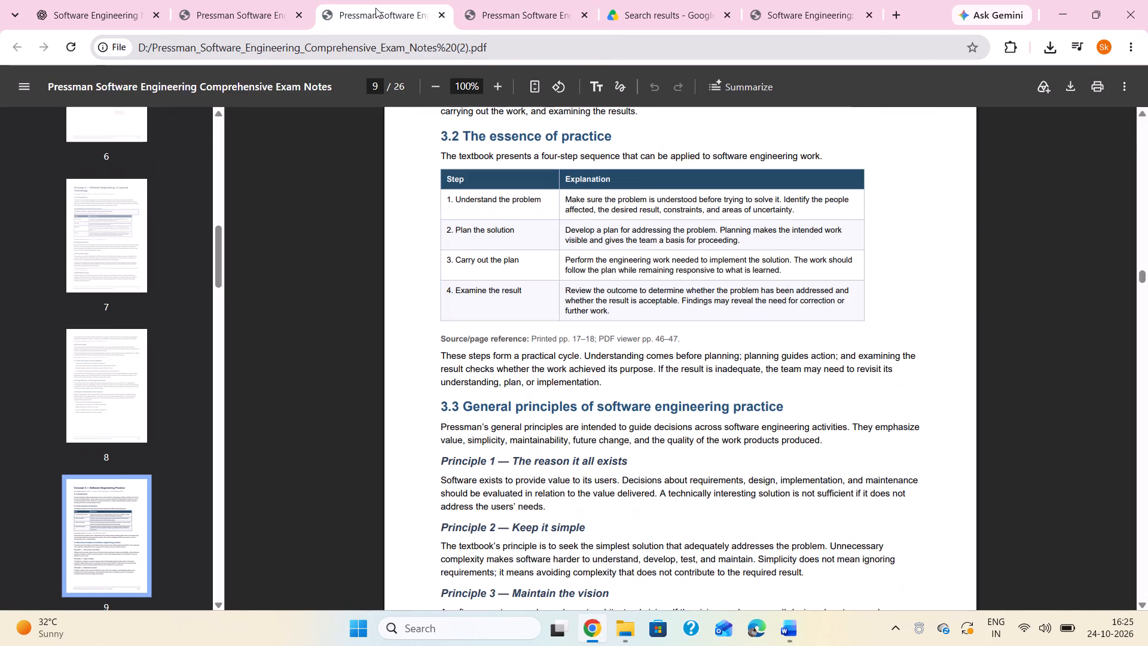
{"action": "scroll", "coordinate": [586, 174], "scroll_direction": "up", "scroll_amount": 6}
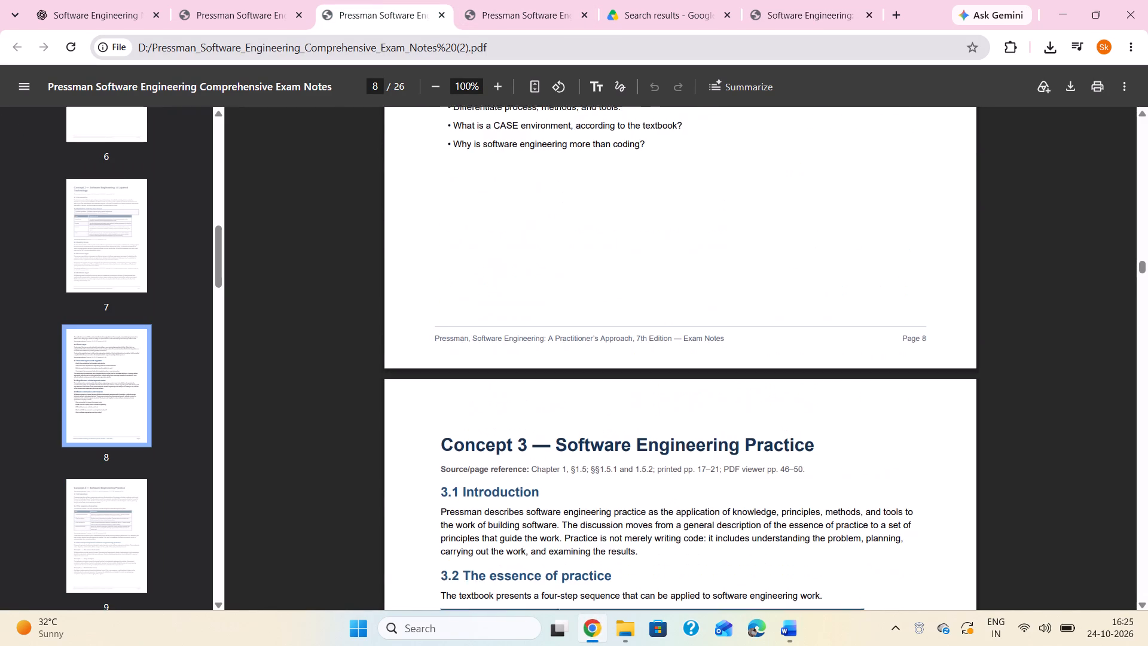
{"action": "scroll", "coordinate": [586, 174], "scroll_direction": "up", "scroll_amount": 11}
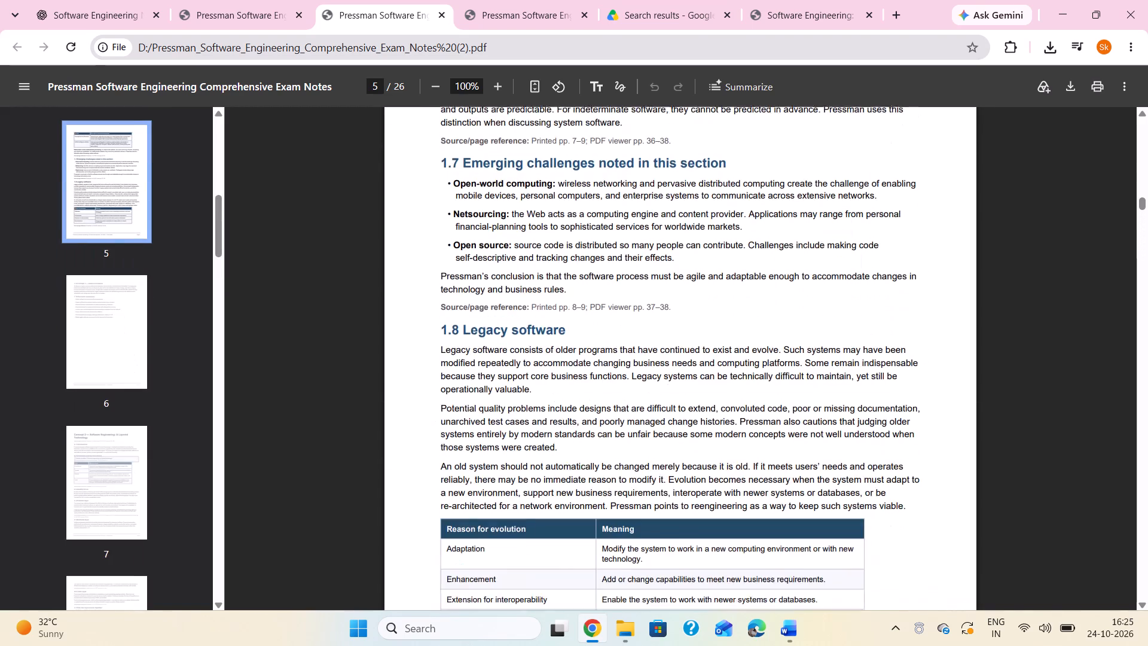
{"action": "scroll", "coordinate": [586, 174], "scroll_direction": "up", "scroll_amount": 11}
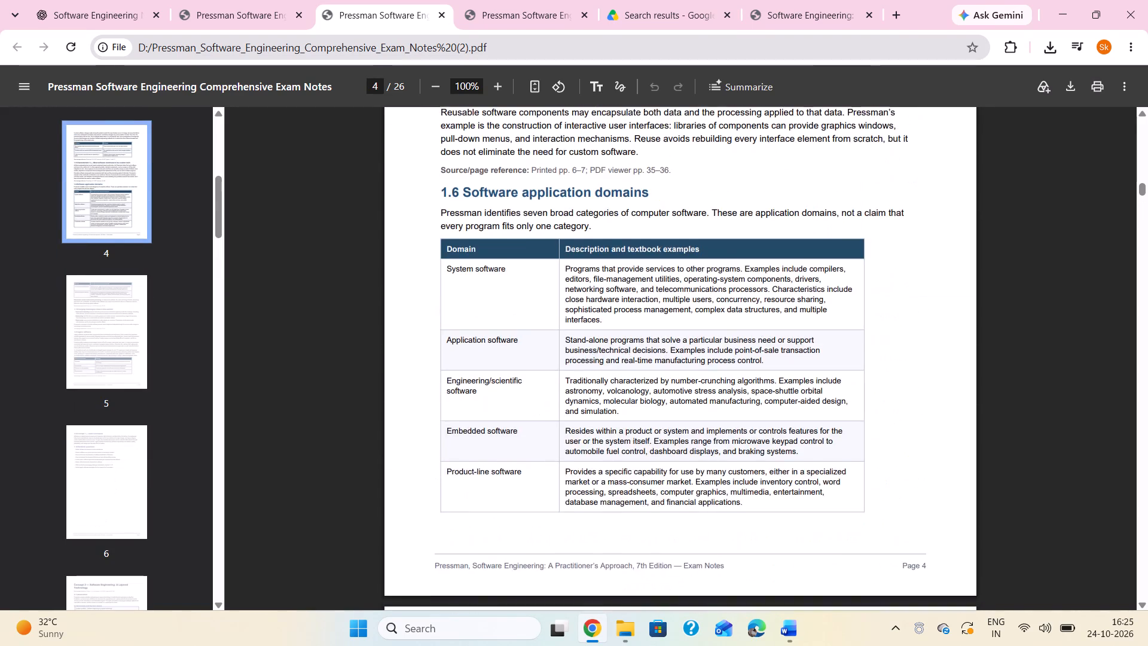
{"action": "scroll", "coordinate": [586, 174], "scroll_direction": "up", "scroll_amount": 7}
{"action": "scroll", "coordinate": [586, 174], "scroll_direction": "right", "scroll_amount": 1}
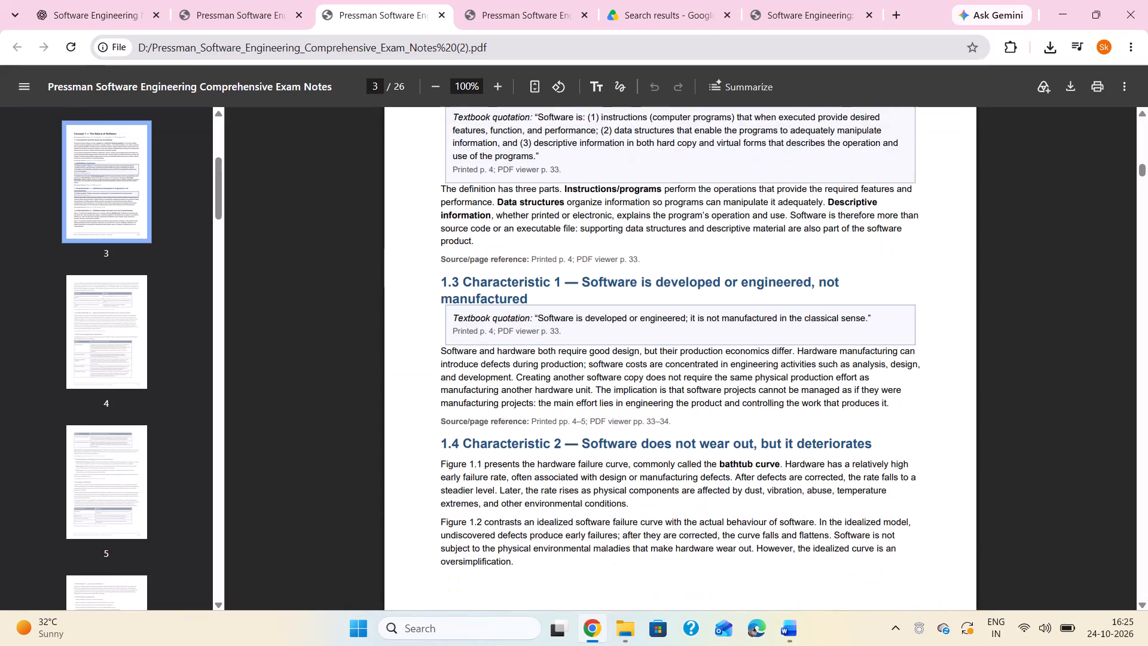
{"action": "scroll", "coordinate": [586, 174], "scroll_direction": "right", "scroll_amount": 1}
{"action": "scroll", "coordinate": [555, 313], "scroll_direction": "down", "scroll_amount": 1}
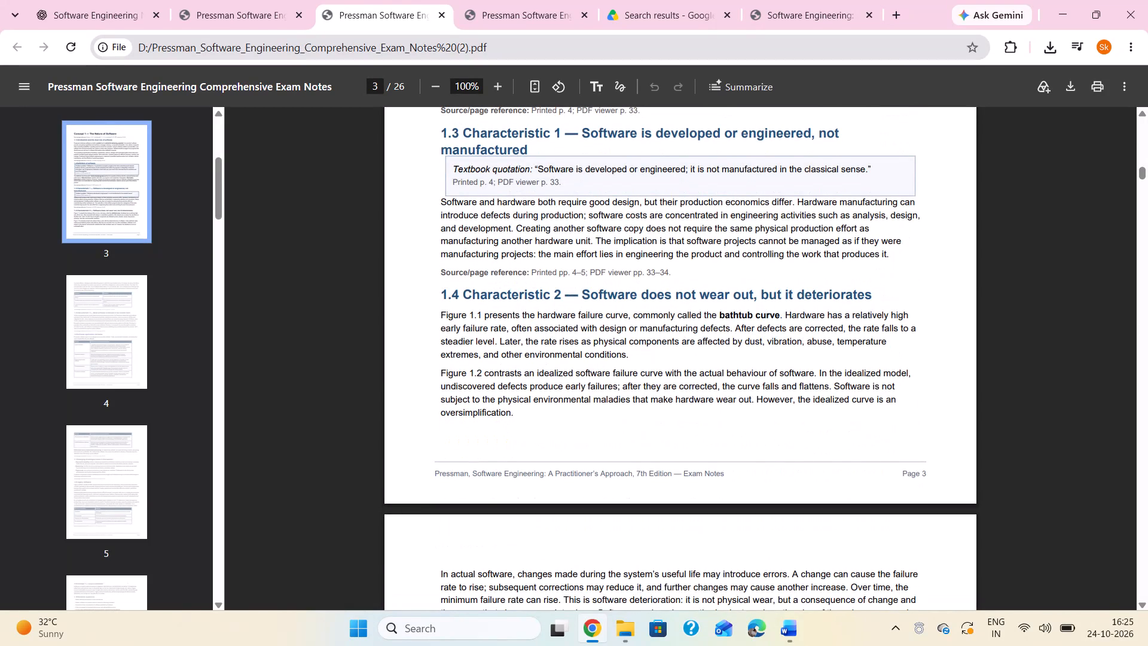
{"action": "scroll", "coordinate": [555, 313], "scroll_direction": "down", "scroll_amount": 1}
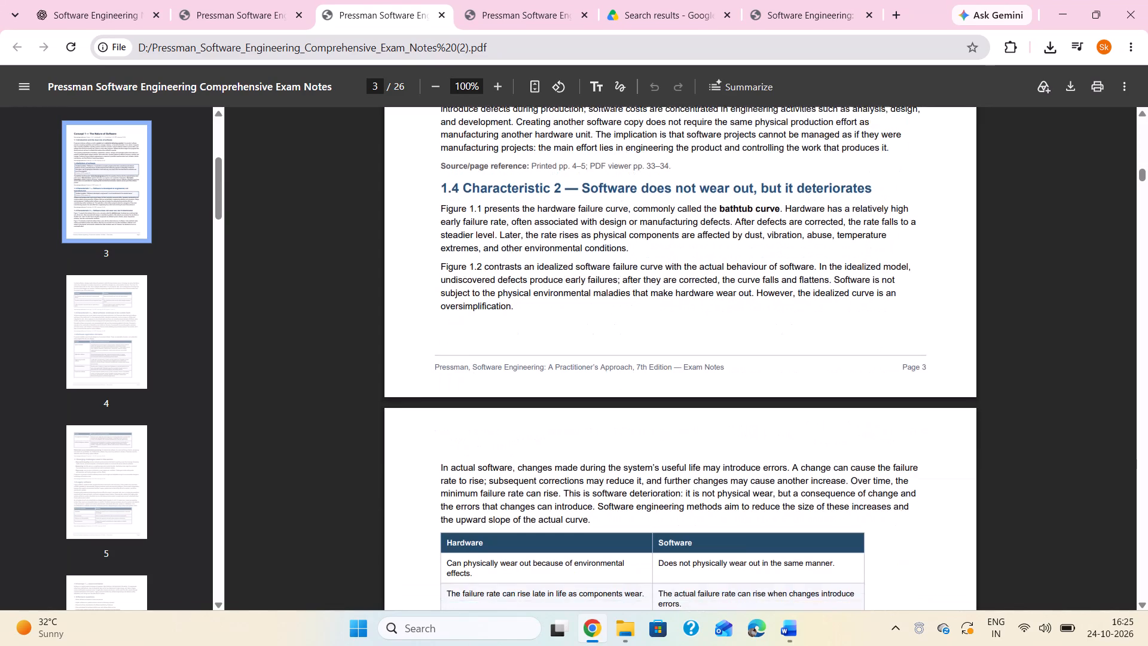
{"action": "scroll", "coordinate": [555, 313], "scroll_direction": "down", "scroll_amount": 2}
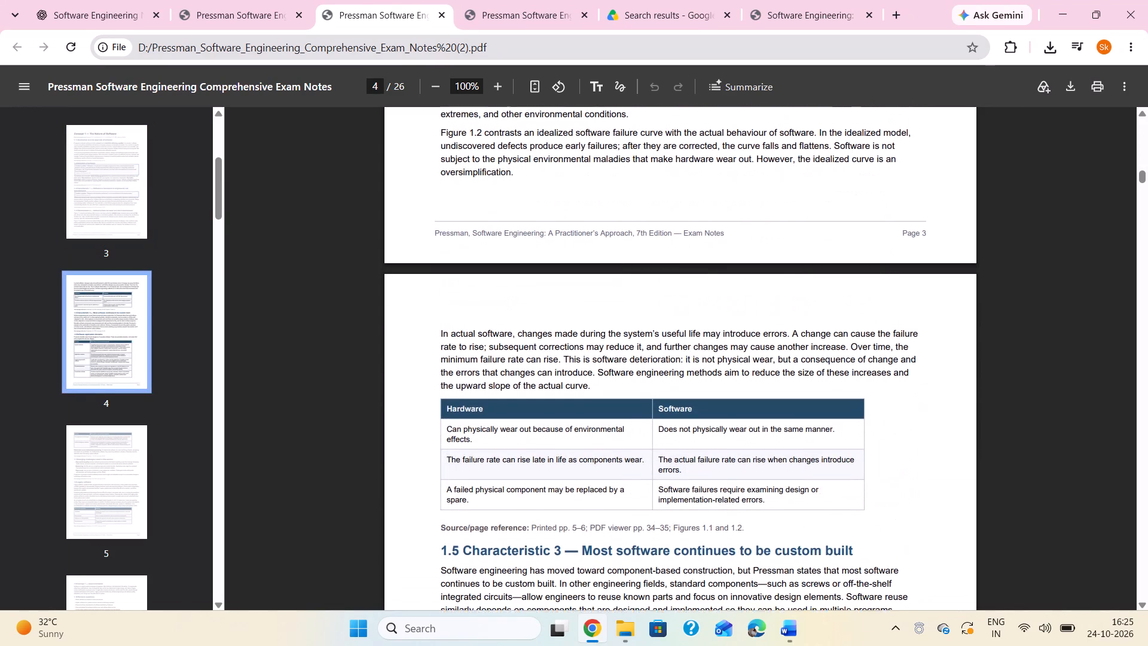
{"action": "scroll", "coordinate": [555, 313], "scroll_direction": "up", "scroll_amount": 1}
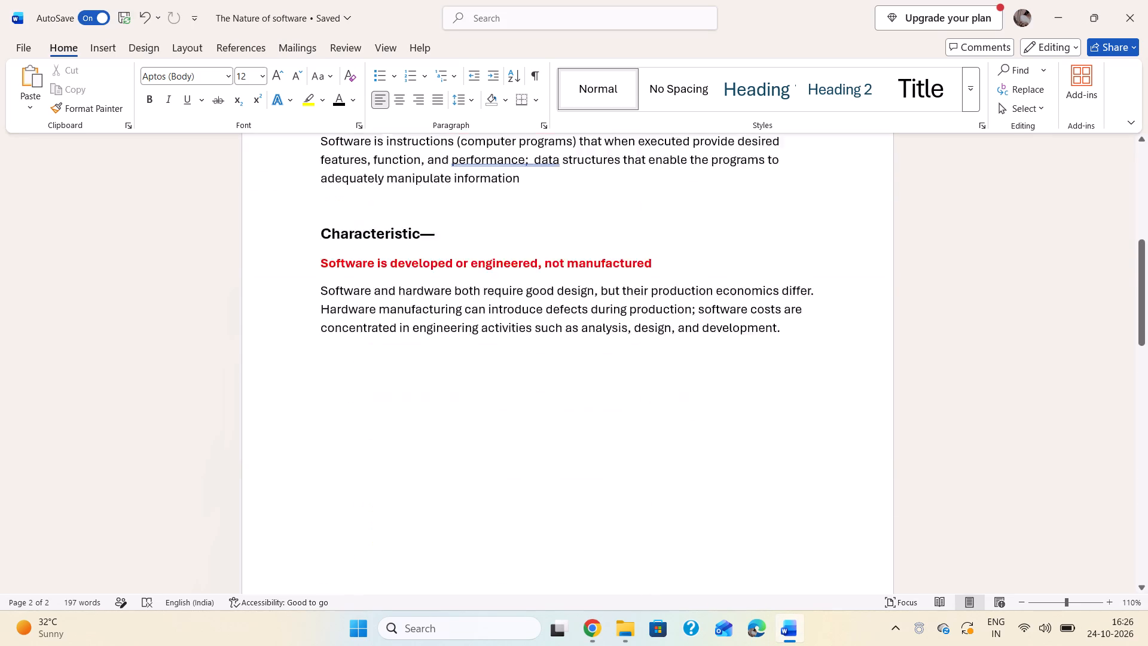
{"action": "scroll", "coordinate": [596, 400], "scroll_direction": "up", "scroll_amount": 2}
{"action": "scroll", "coordinate": [596, 400], "scroll_direction": "down", "scroll_amount": 3}
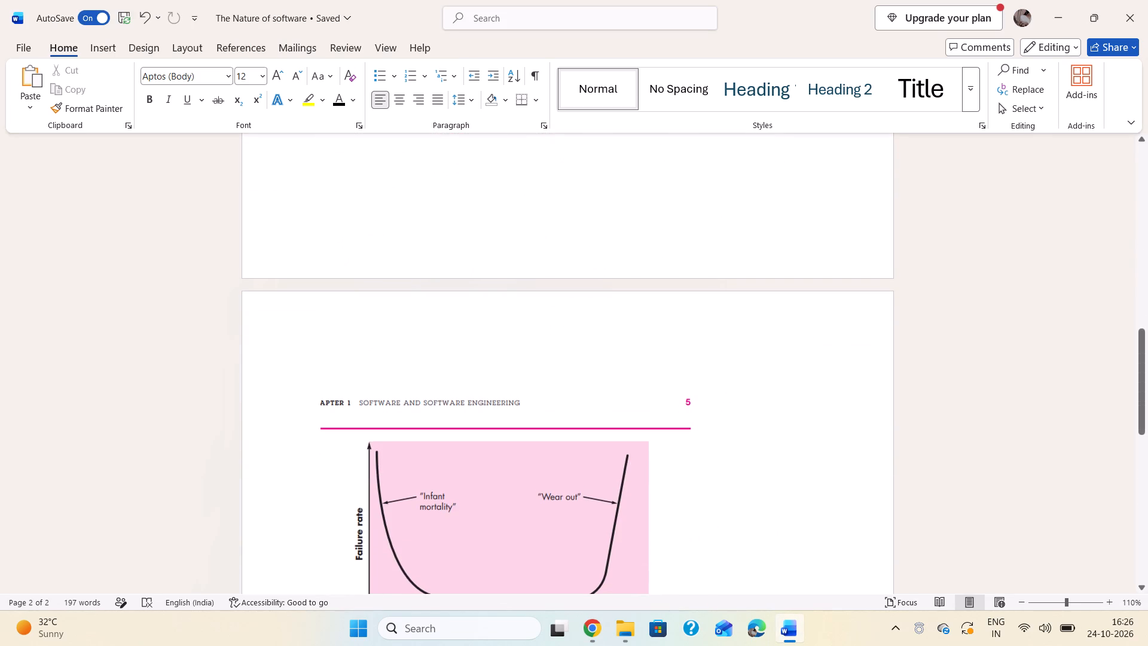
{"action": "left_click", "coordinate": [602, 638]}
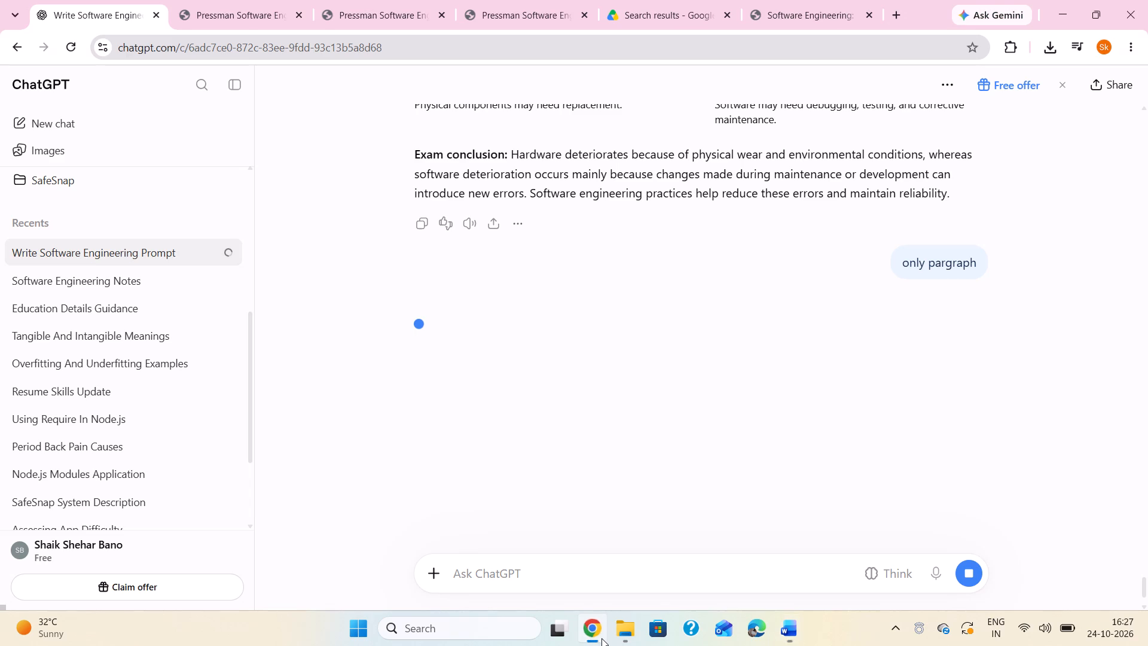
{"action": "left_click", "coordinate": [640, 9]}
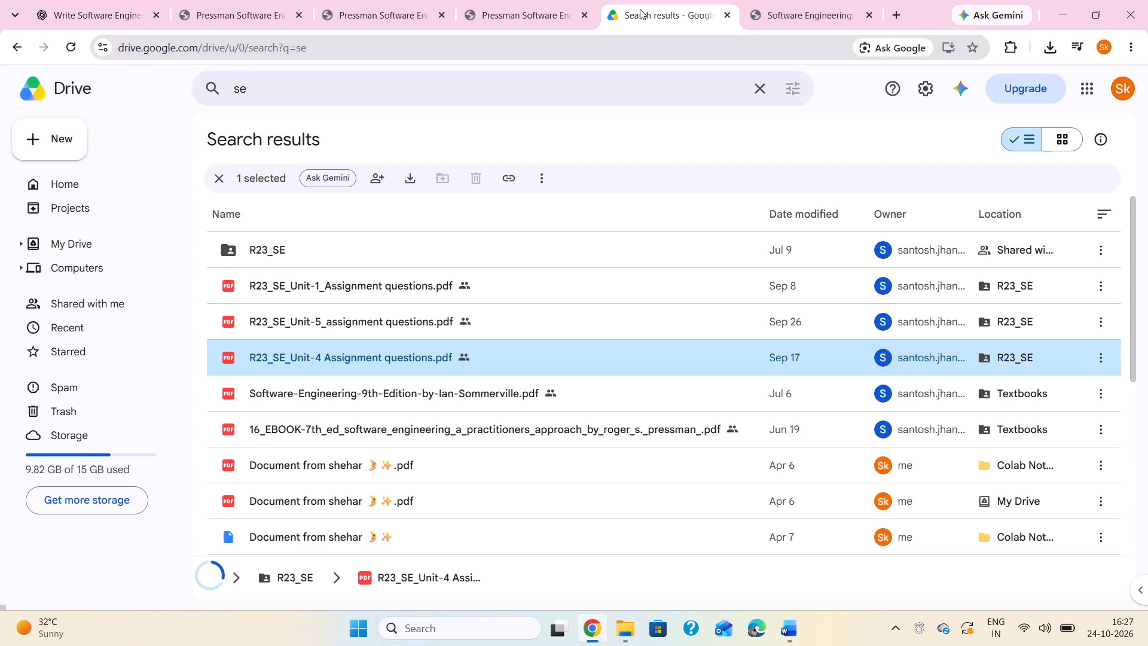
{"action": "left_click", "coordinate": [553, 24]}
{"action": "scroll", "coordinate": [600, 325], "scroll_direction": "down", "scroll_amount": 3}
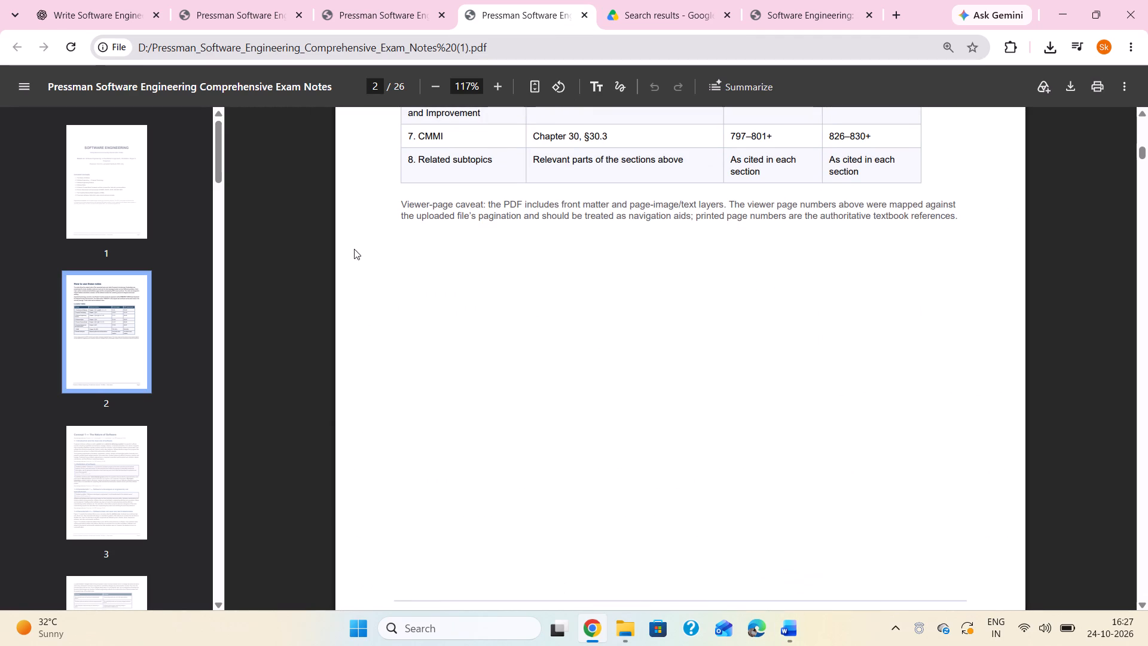
Open the Pressman 7th-edition Software Engineering e-book PDF from the D: drive and go to page 39.
{"action": "left_click", "coordinate": [637, 619]}
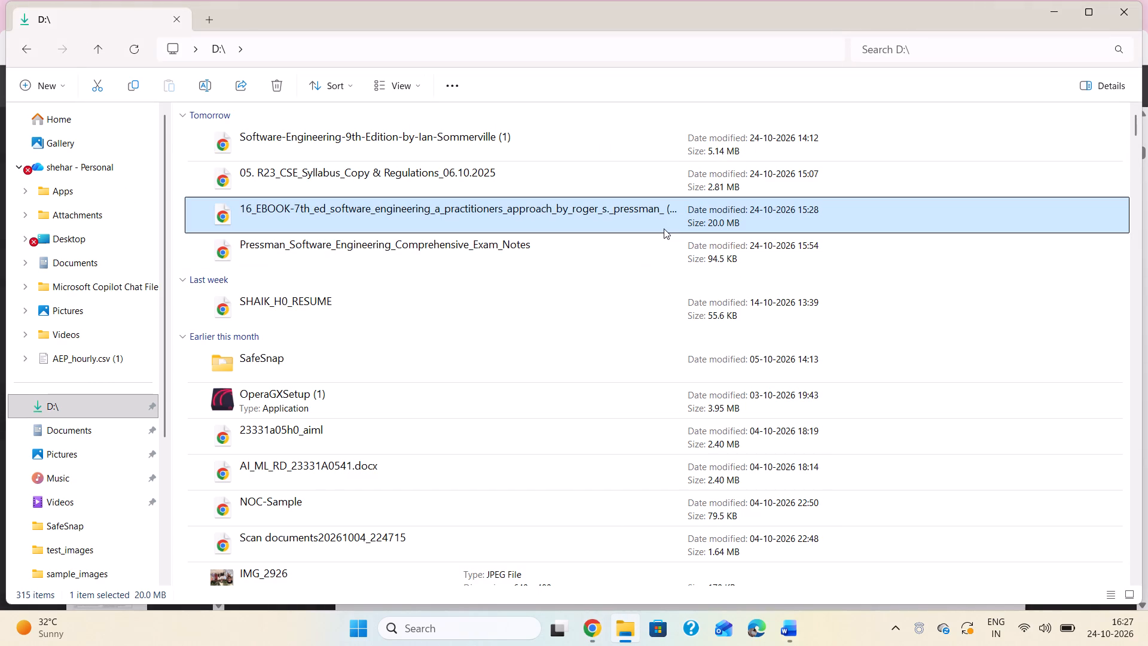
{"action": "double_click", "coordinate": [663, 228]}
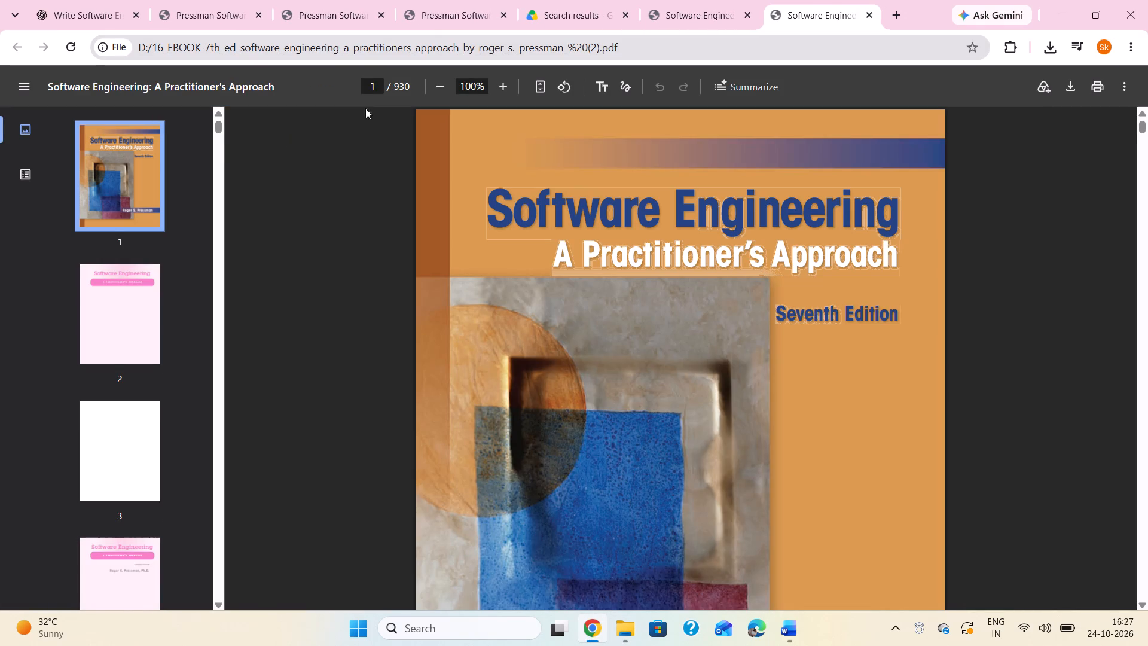
{"action": "left_click", "coordinate": [374, 83]}
{"action": "key", "text": "BackSpace"}
{"action": "type", "text": "39"}
{"action": "key", "text": "Return"}
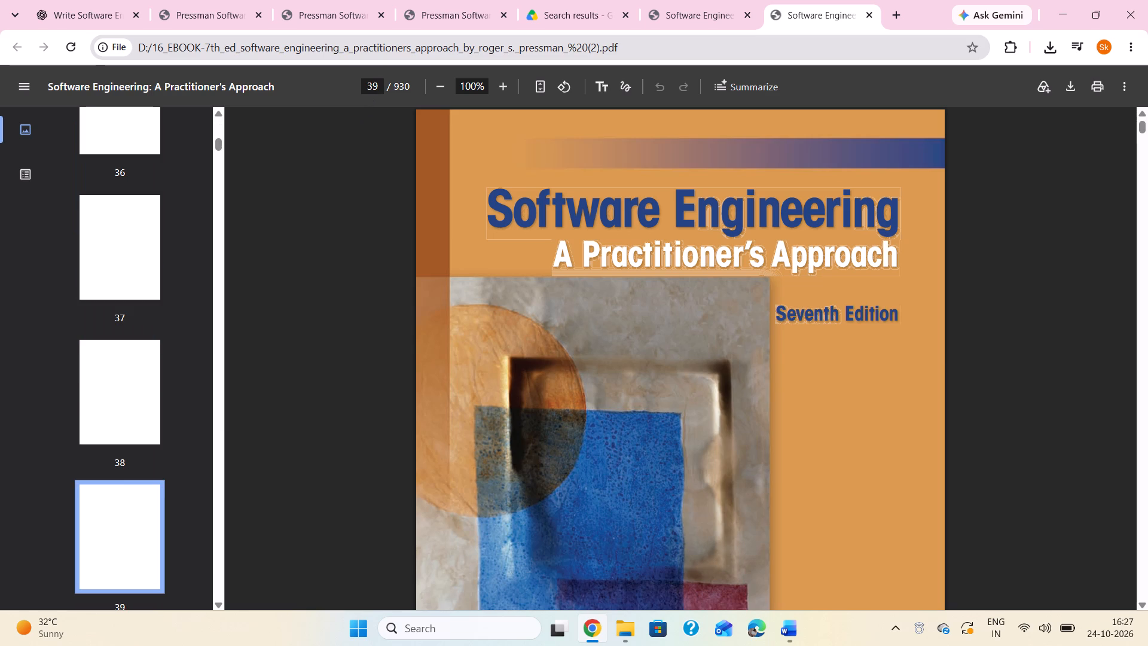
Look through the textbook pages around Figures 1.1 and 1.2 and the text on why software doesn't wear out.
{"action": "scroll", "coordinate": [533, 327], "scroll_direction": "up", "scroll_amount": 6}
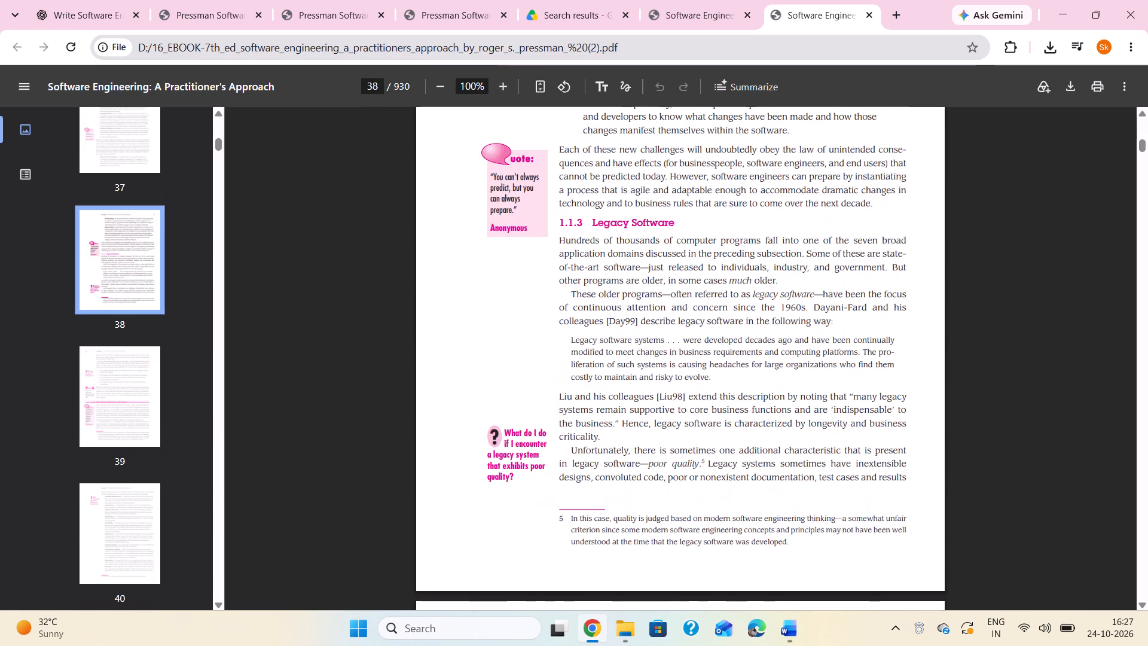
{"action": "scroll", "coordinate": [533, 327], "scroll_direction": "up", "scroll_amount": 15}
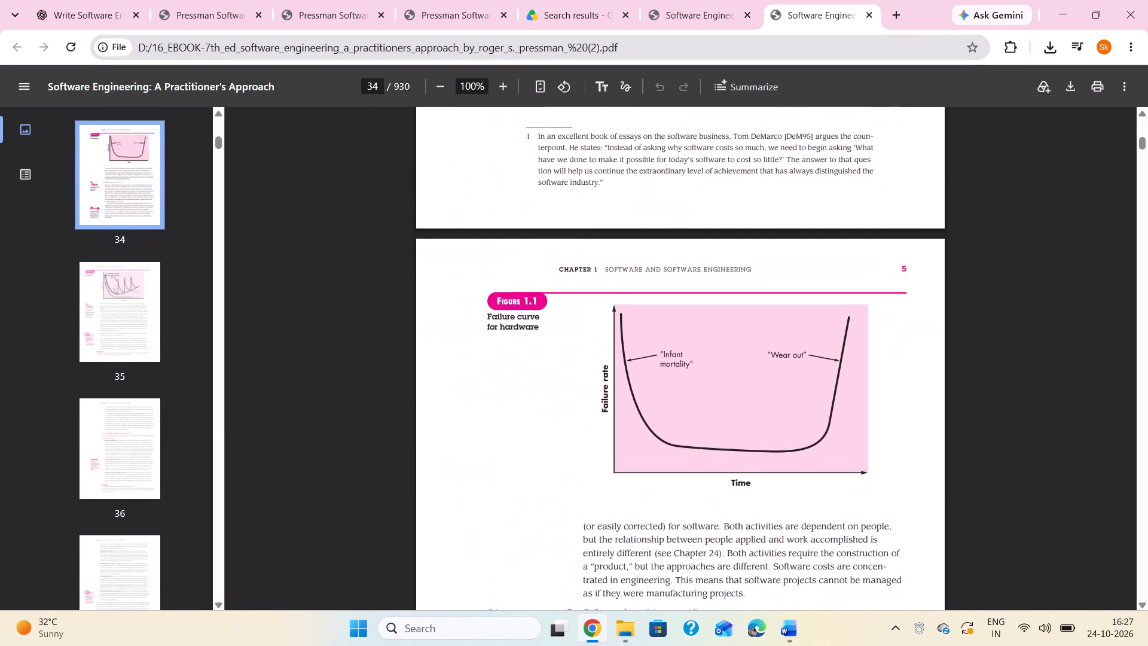
{"action": "scroll", "coordinate": [533, 327], "scroll_direction": "down", "scroll_amount": 6}
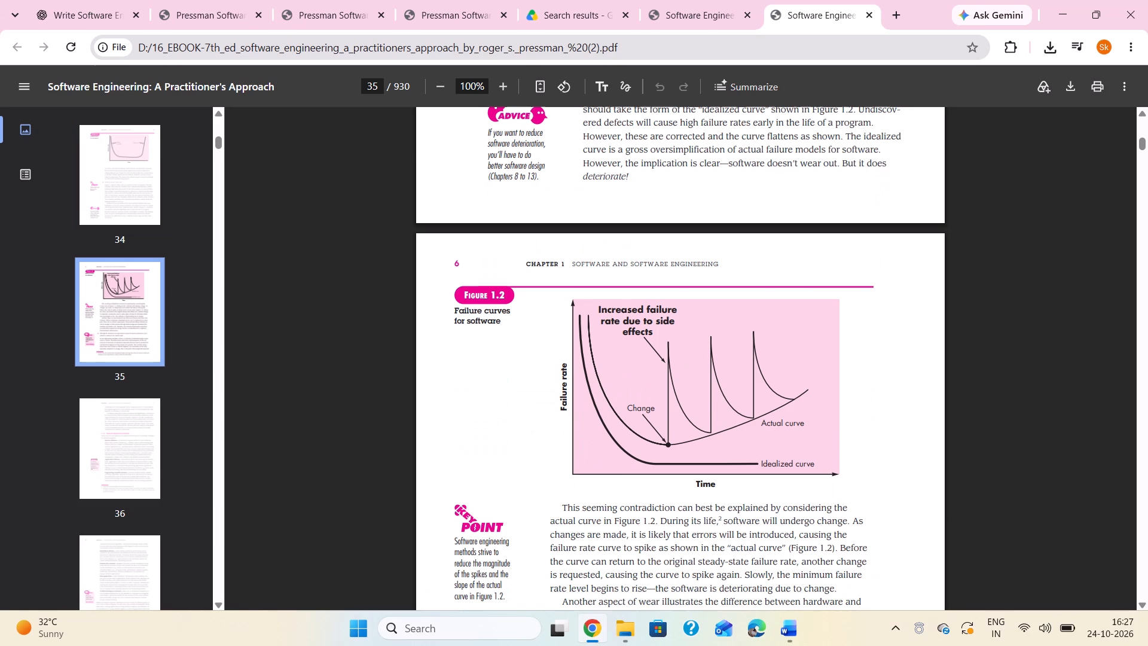
{"action": "scroll", "coordinate": [533, 327], "scroll_direction": "up", "scroll_amount": 1}
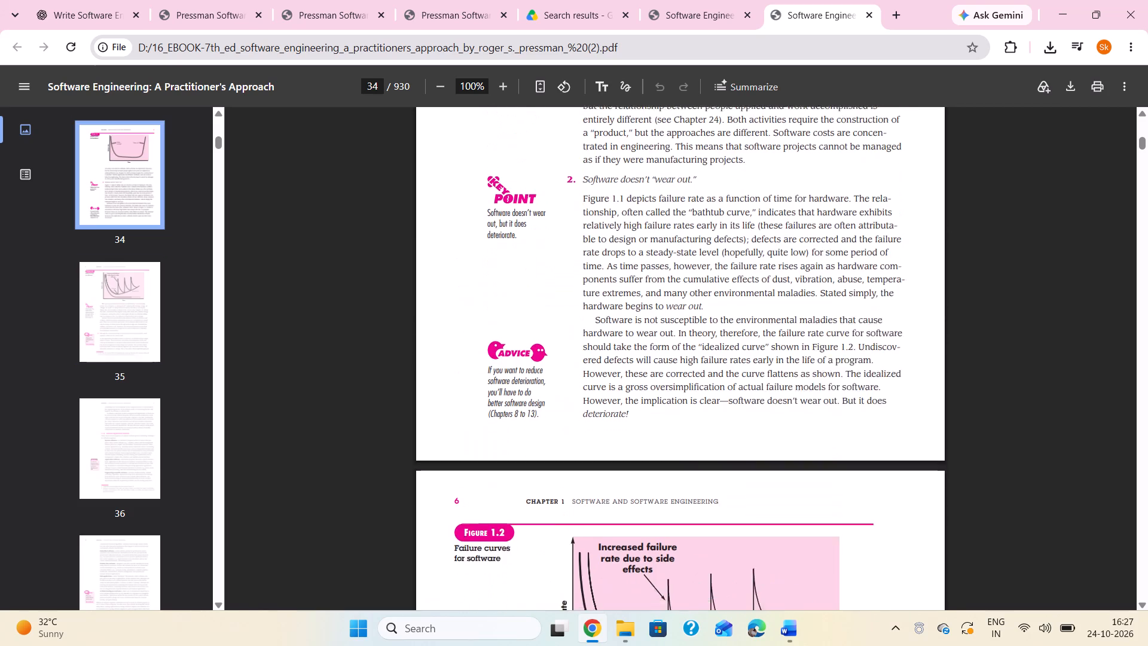
{"action": "scroll", "coordinate": [533, 327], "scroll_direction": "up", "scroll_amount": 2}
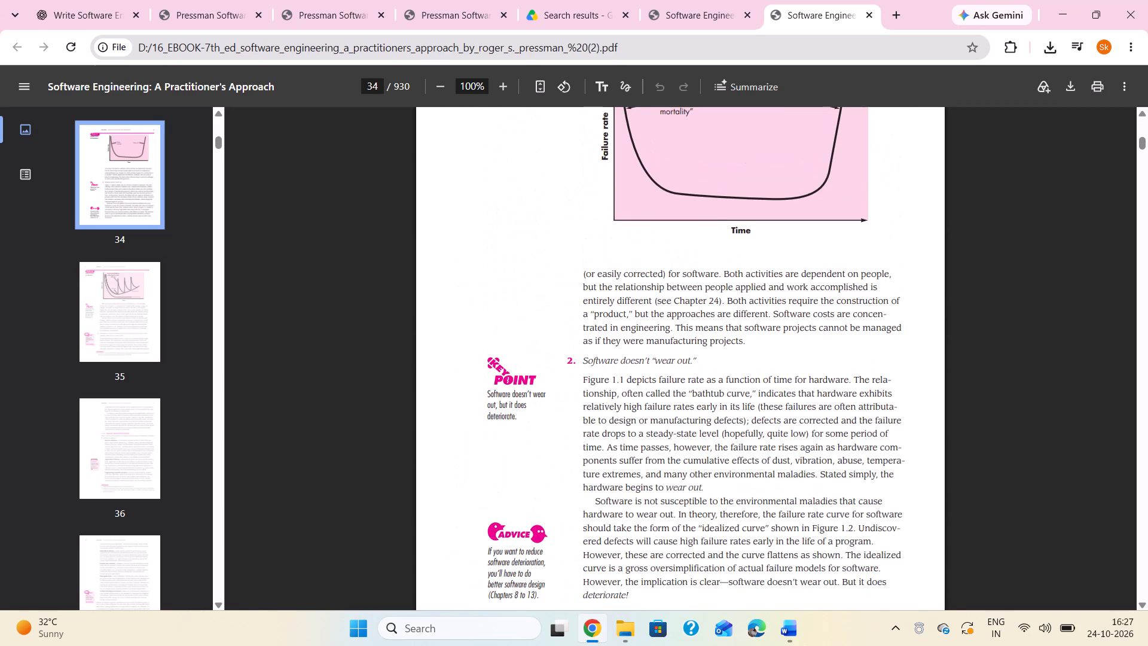
{"action": "scroll", "coordinate": [533, 327], "scroll_direction": "down", "scroll_amount": 5}
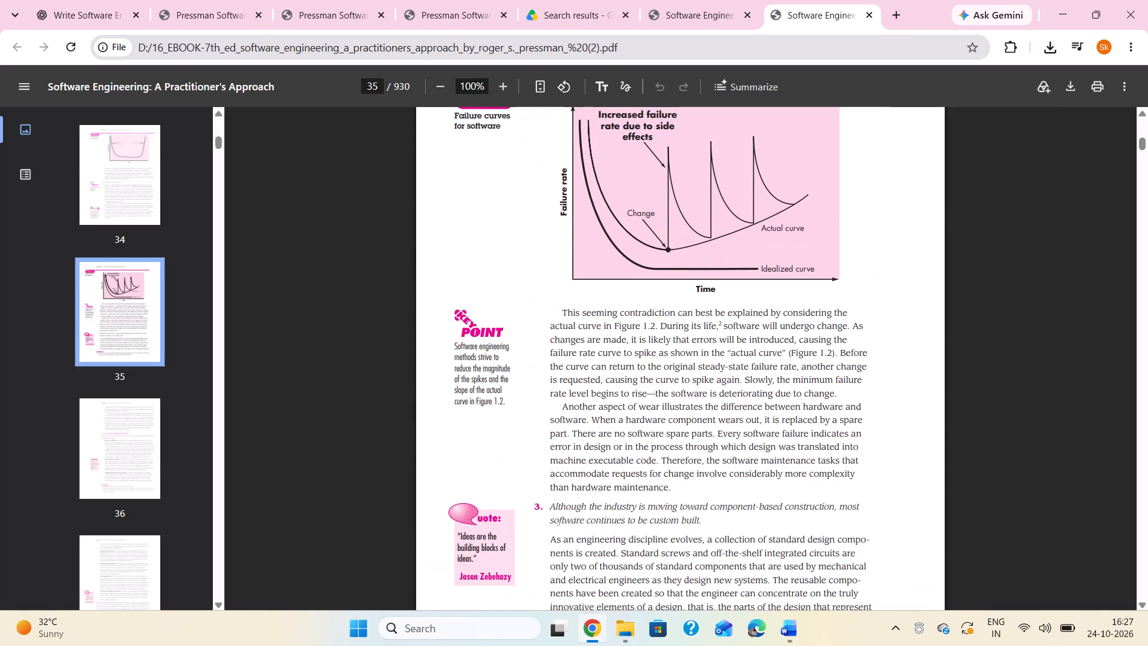
{"action": "scroll", "coordinate": [533, 327], "scroll_direction": "down", "scroll_amount": 4}
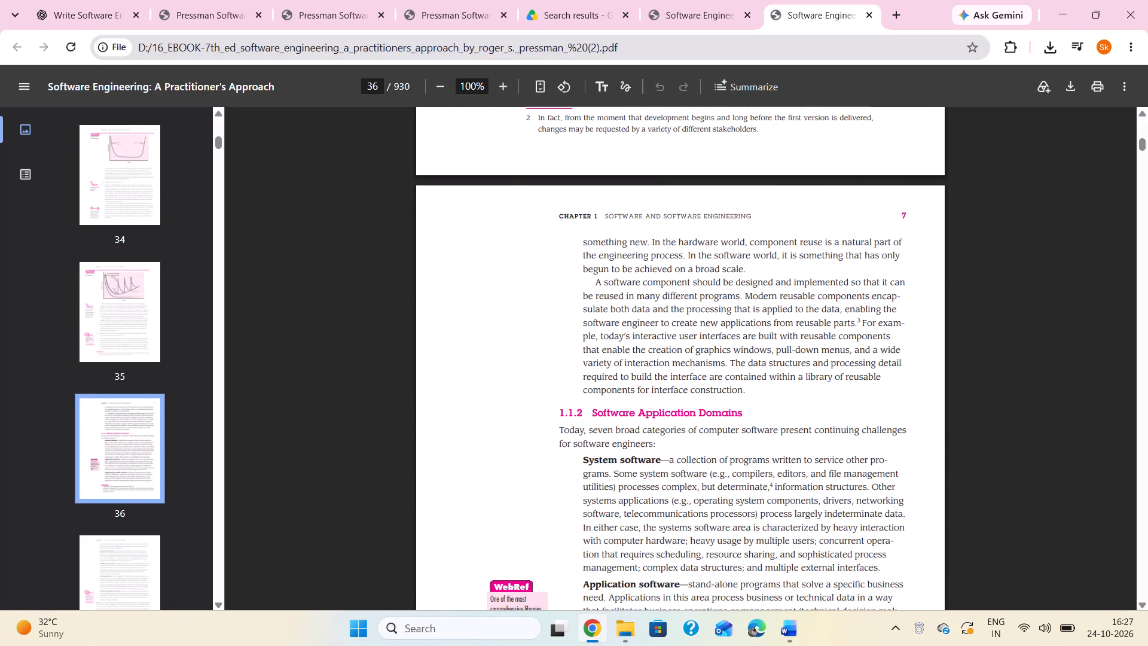
{"action": "scroll", "coordinate": [533, 327], "scroll_direction": "up", "scroll_amount": 6}
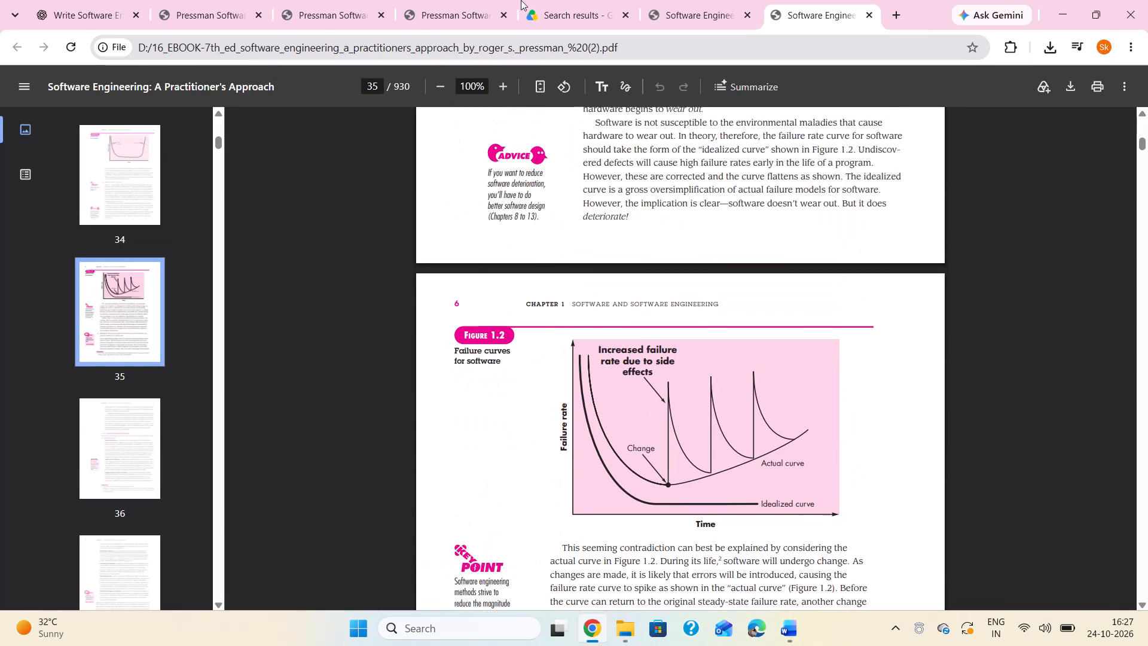
Switch to the Pressman exam notes PDF and find section 1.4, Characteristic 2, on software not wearing out but deteriorating.
{"action": "left_click", "coordinate": [229, 0]}
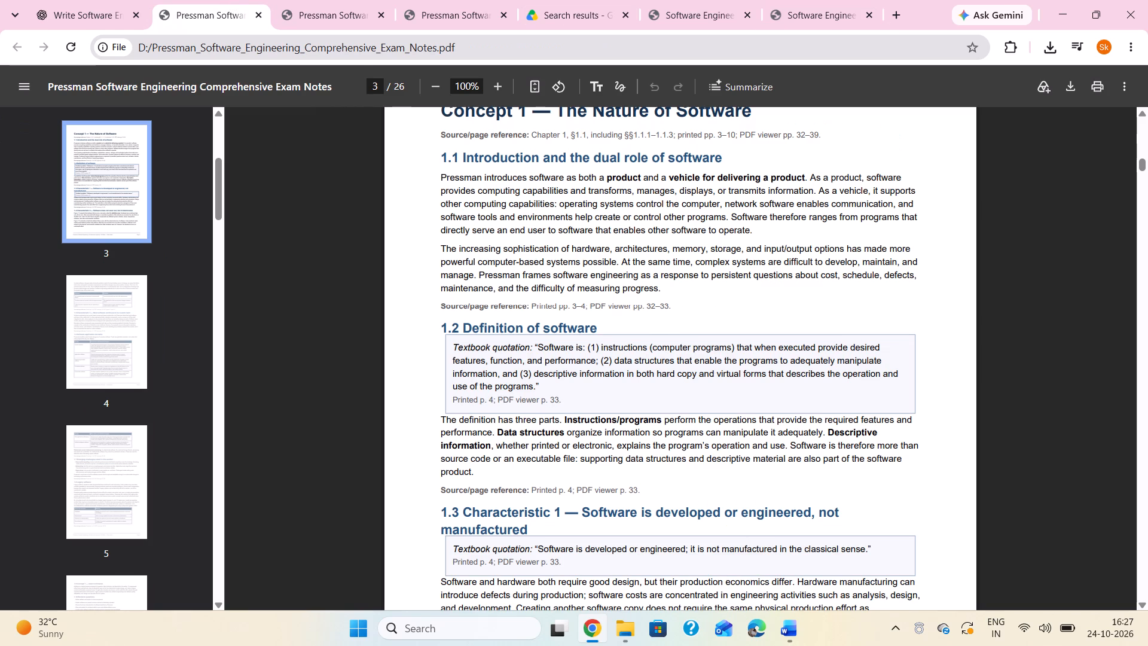
{"action": "scroll", "coordinate": [655, 299], "scroll_direction": "down", "scroll_amount": 4}
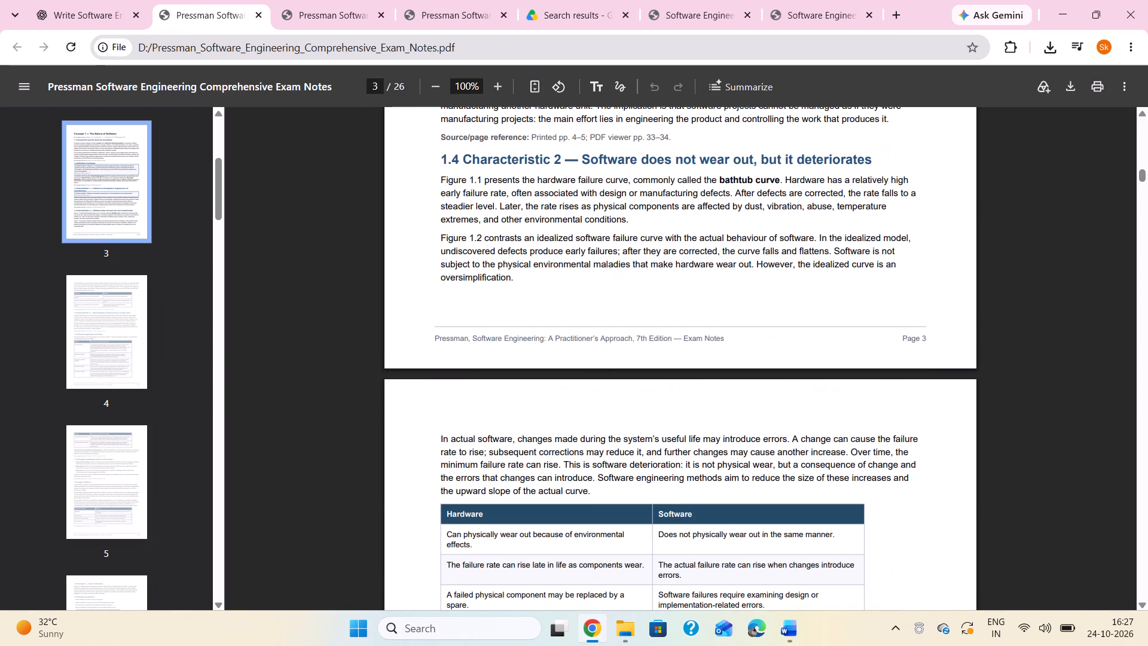
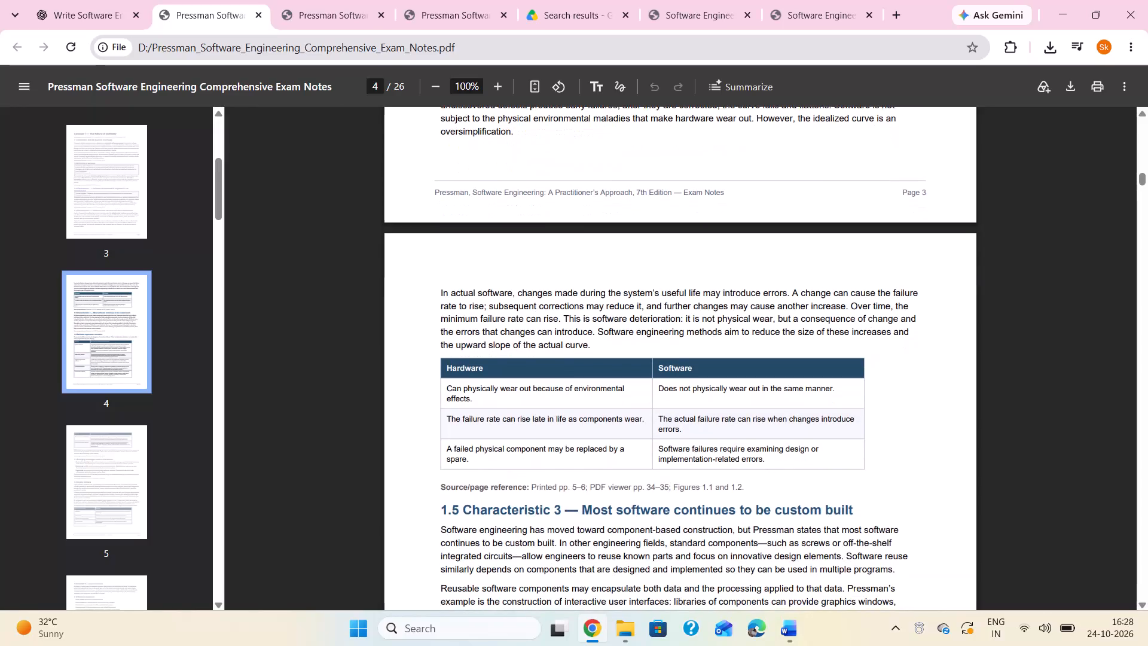
Copy the Figure 1.1 and Figure 1.2 paragraphs from section 1.4 of the exam notes into Word below the hardware failure curve figure.
{"action": "scroll", "coordinate": [655, 299], "scroll_direction": "up", "scroll_amount": 1}
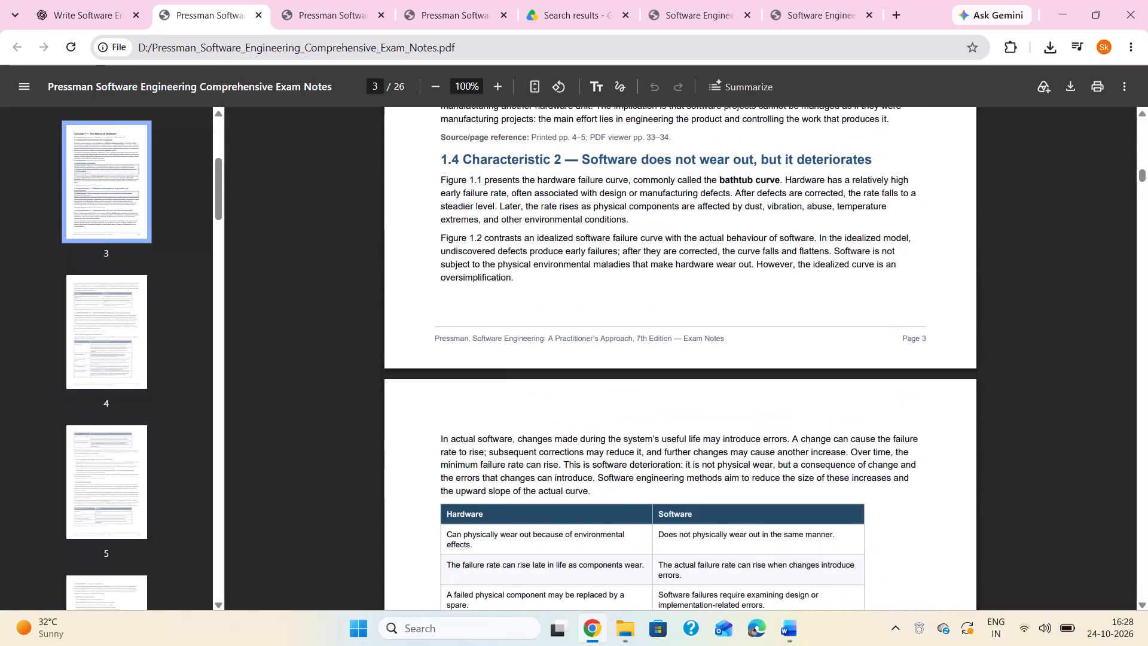
{"action": "scroll", "coordinate": [655, 299], "scroll_direction": "up", "scroll_amount": 1}
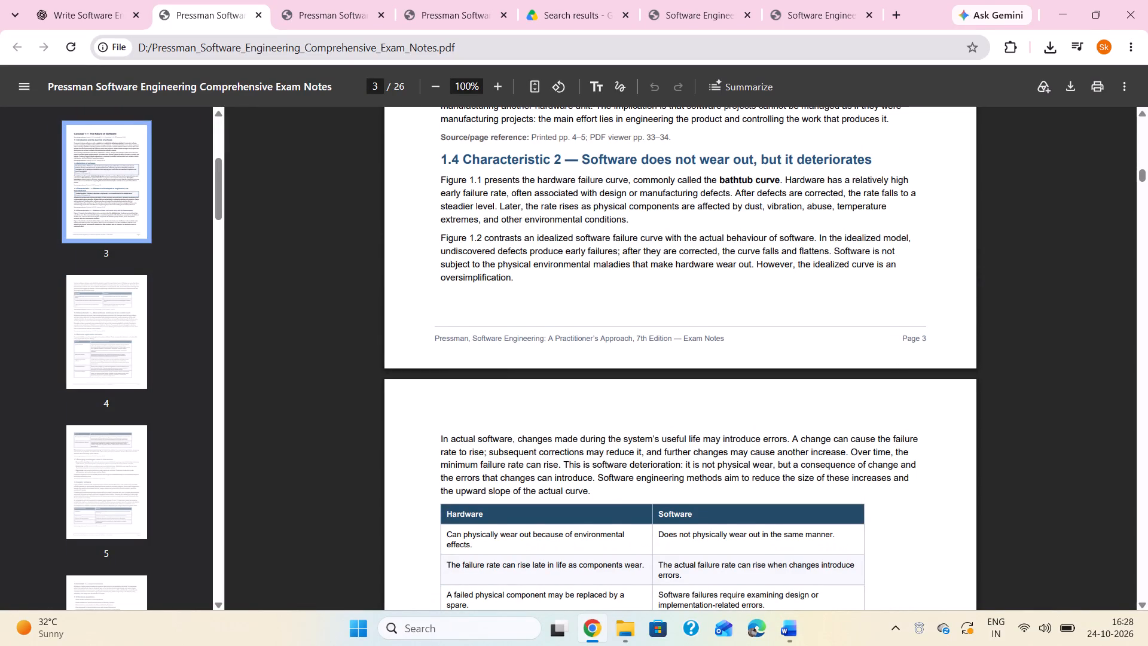
{"action": "left_click_drag", "start_coordinate": [439, 181], "coordinate": [500, 284]}
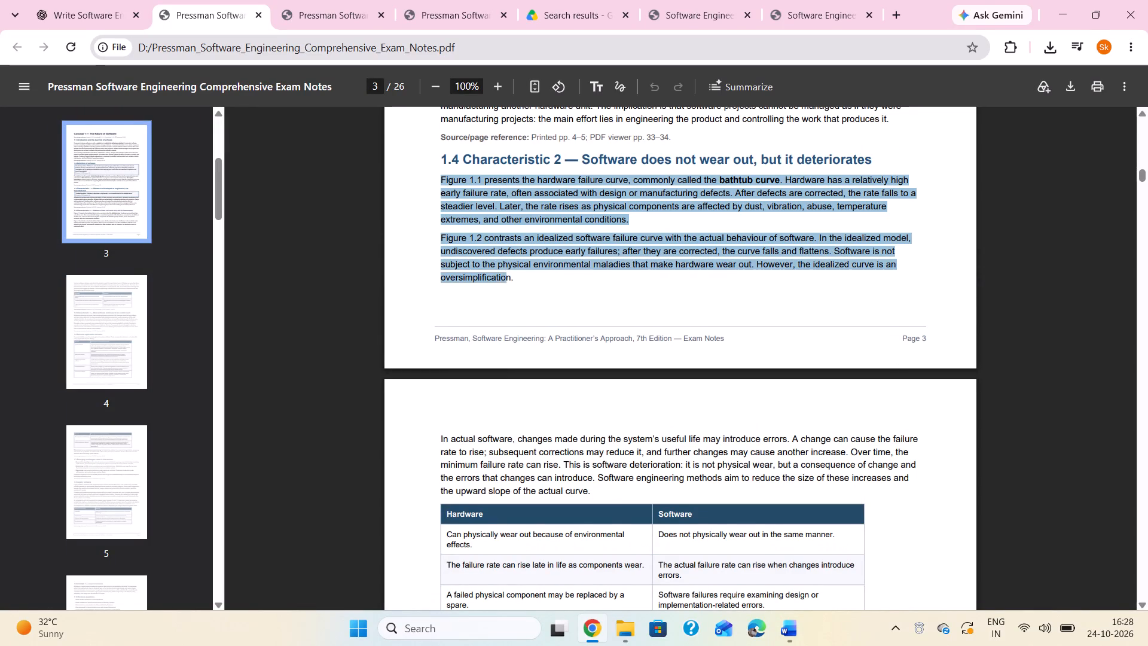
{"action": "left_click_drag", "start_coordinate": [500, 284], "coordinate": [520, 281]}
{"action": "key", "text": "ctrl+c"}
{"action": "left_click", "coordinate": [793, 638]}
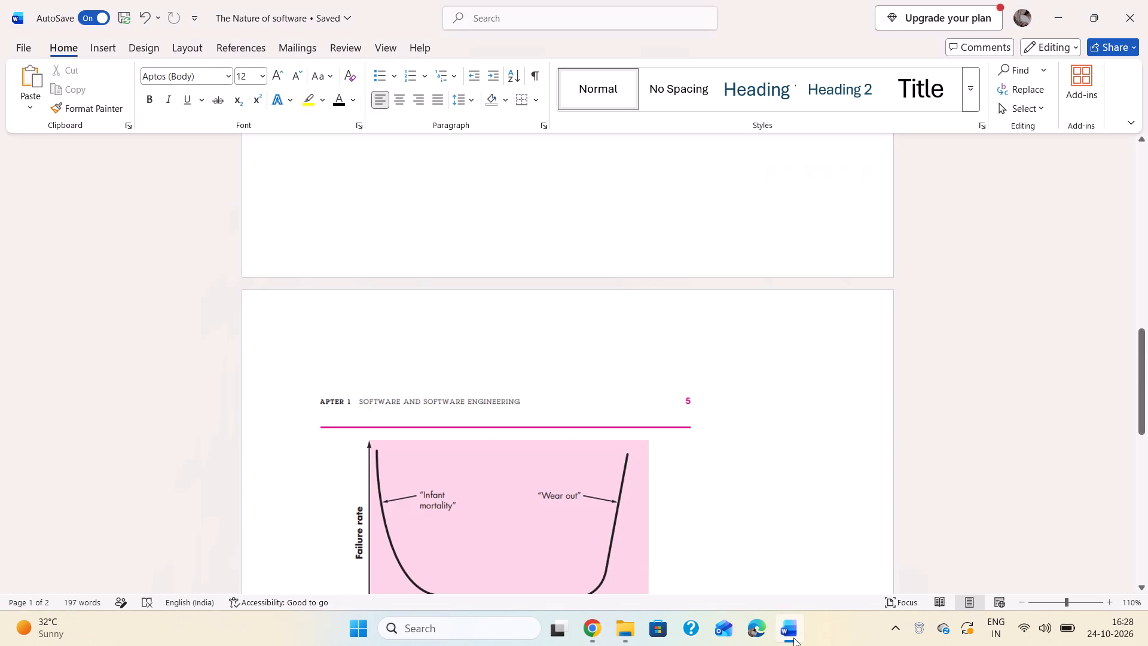
{"action": "scroll", "coordinate": [680, 445], "scroll_direction": "down", "scroll_amount": 5}
{"action": "scroll", "coordinate": [704, 229], "scroll_direction": "up", "scroll_amount": 3}
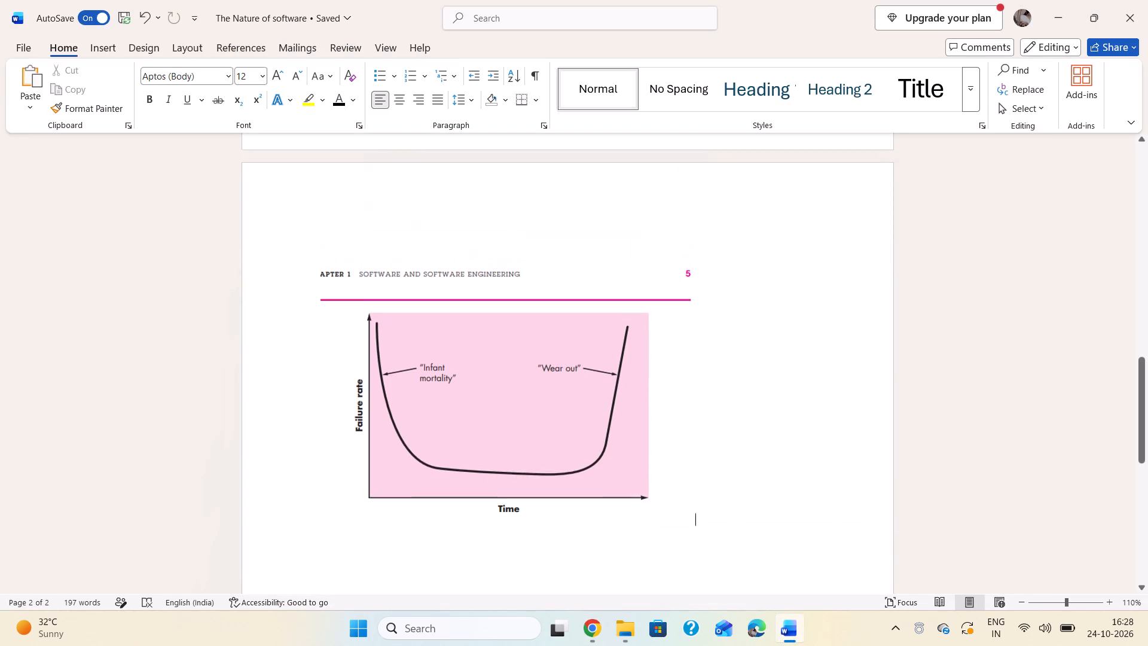
{"action": "left_click", "coordinate": [700, 441]}
{"action": "key", "text": "Return"}
{"action": "key", "text": "ctrl+v"}
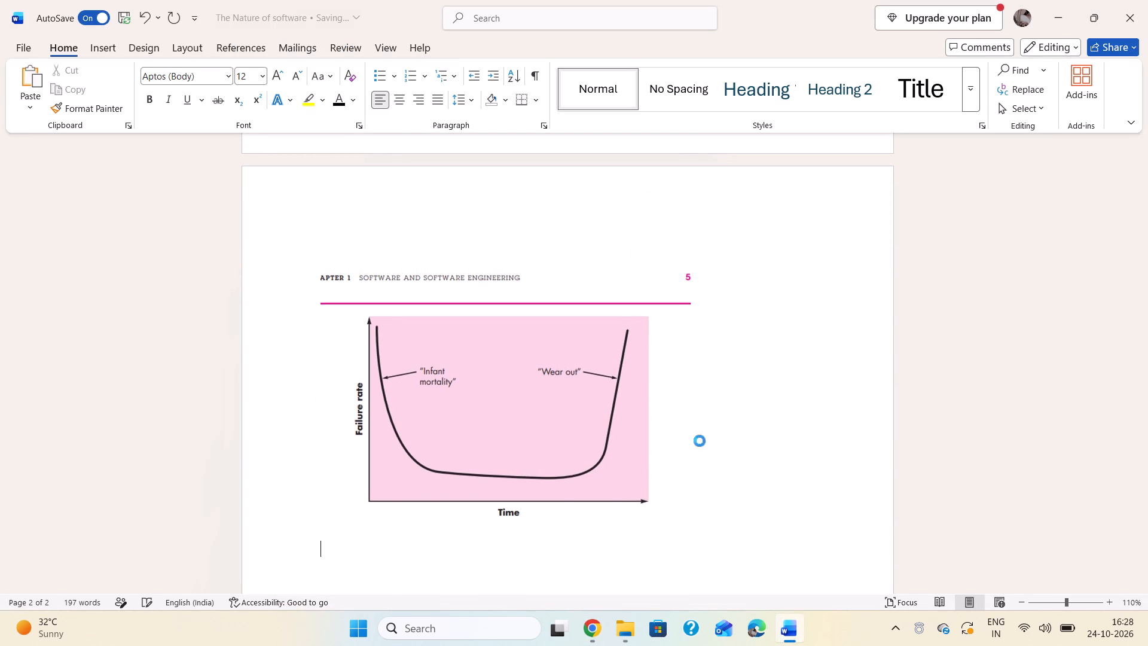
Split the pasted text so that "Figure 1.2 contrasts an idealized software failure curve" starts its own paragraph.
{"action": "scroll", "coordinate": [700, 441], "scroll_direction": "down", "scroll_amount": 1}
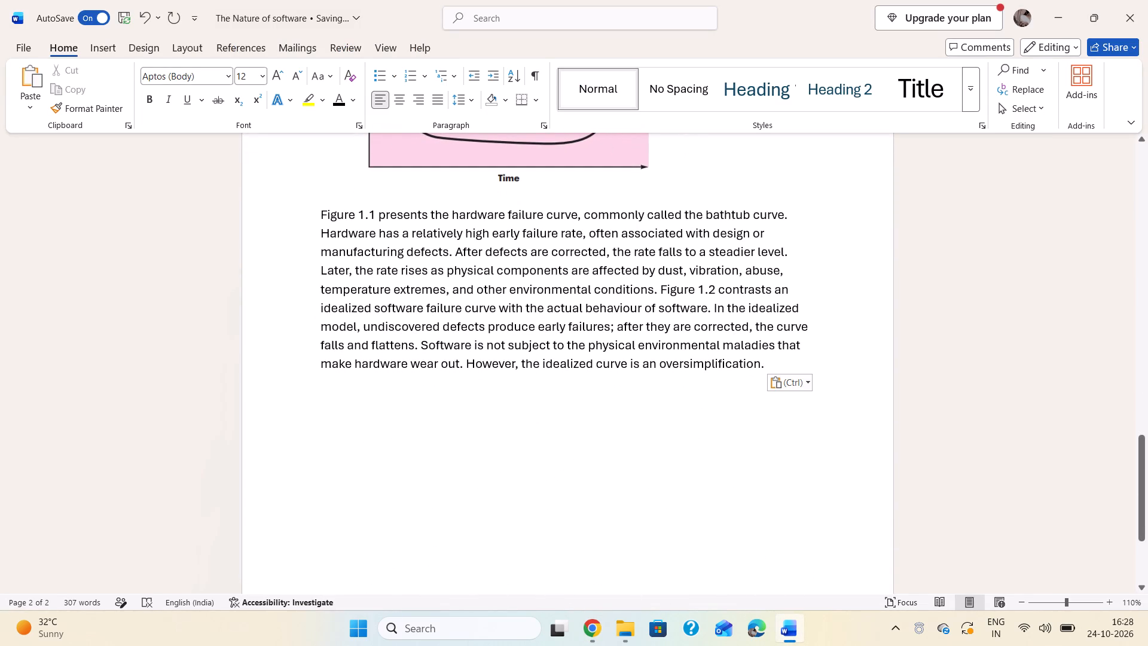
{"action": "left_click", "coordinate": [662, 283]}
{"action": "key", "text": "Return"}
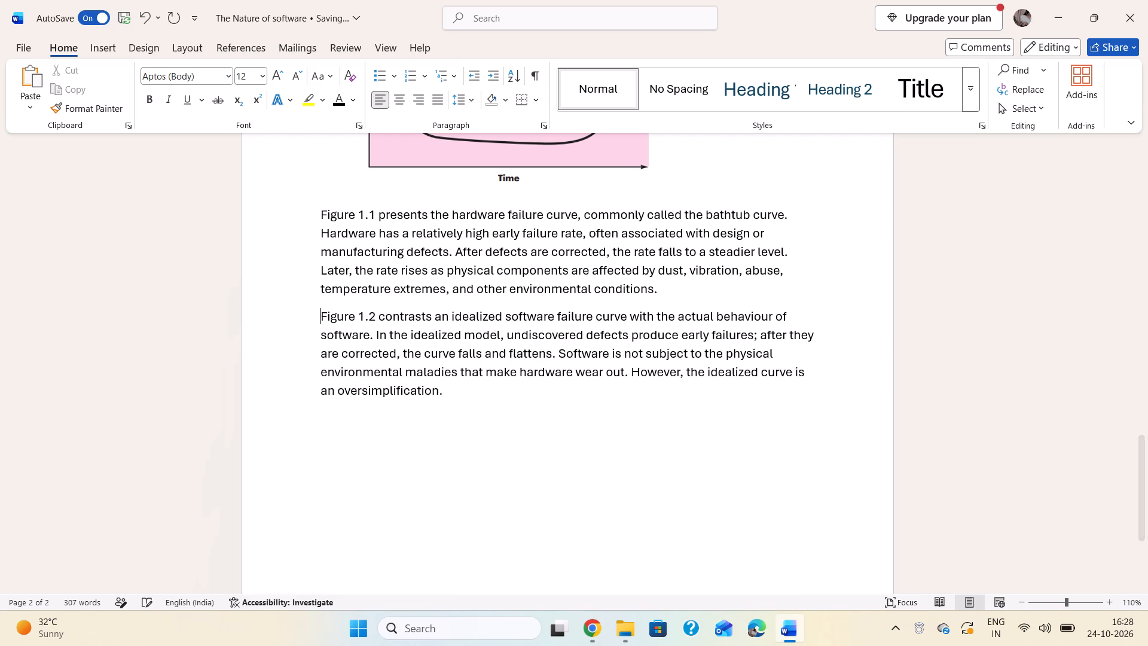
{"action": "scroll", "coordinate": [529, 218], "scroll_direction": "up", "scroll_amount": 6}
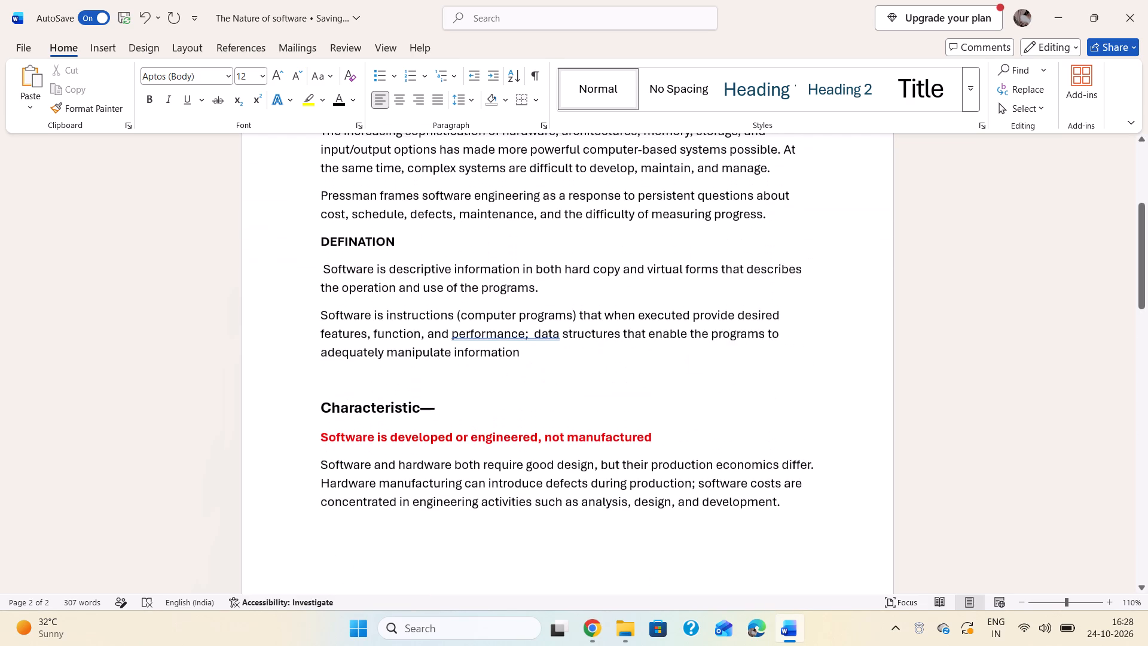
{"action": "scroll", "coordinate": [529, 218], "scroll_direction": "down", "scroll_amount": 3}
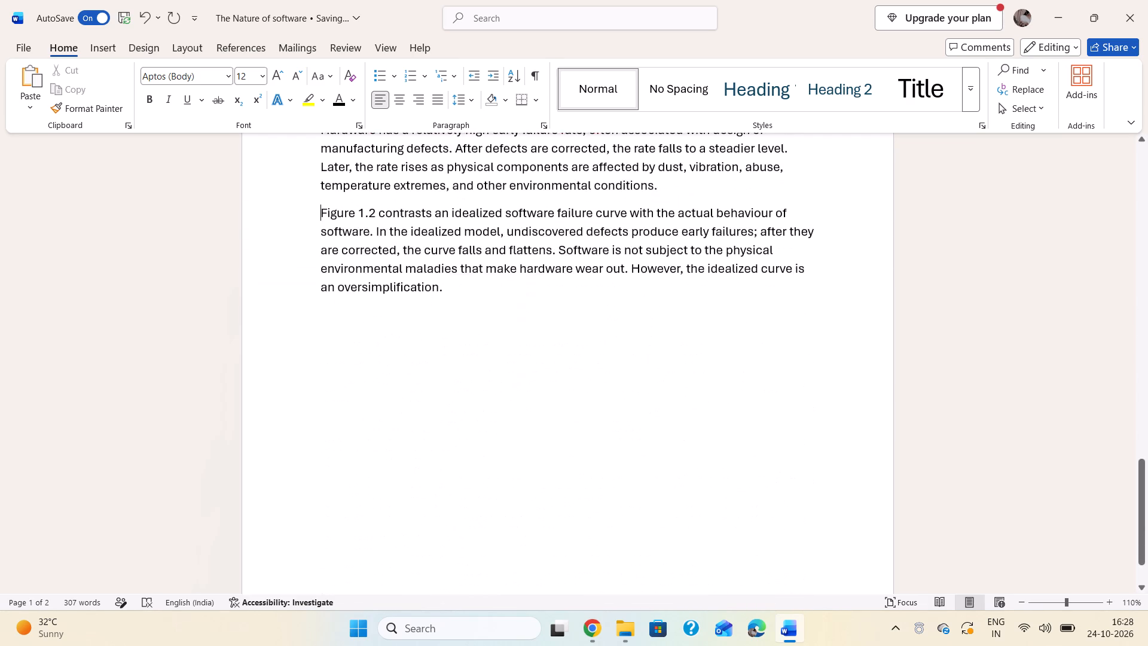
{"action": "scroll", "coordinate": [529, 218], "scroll_direction": "down", "scroll_amount": 2}
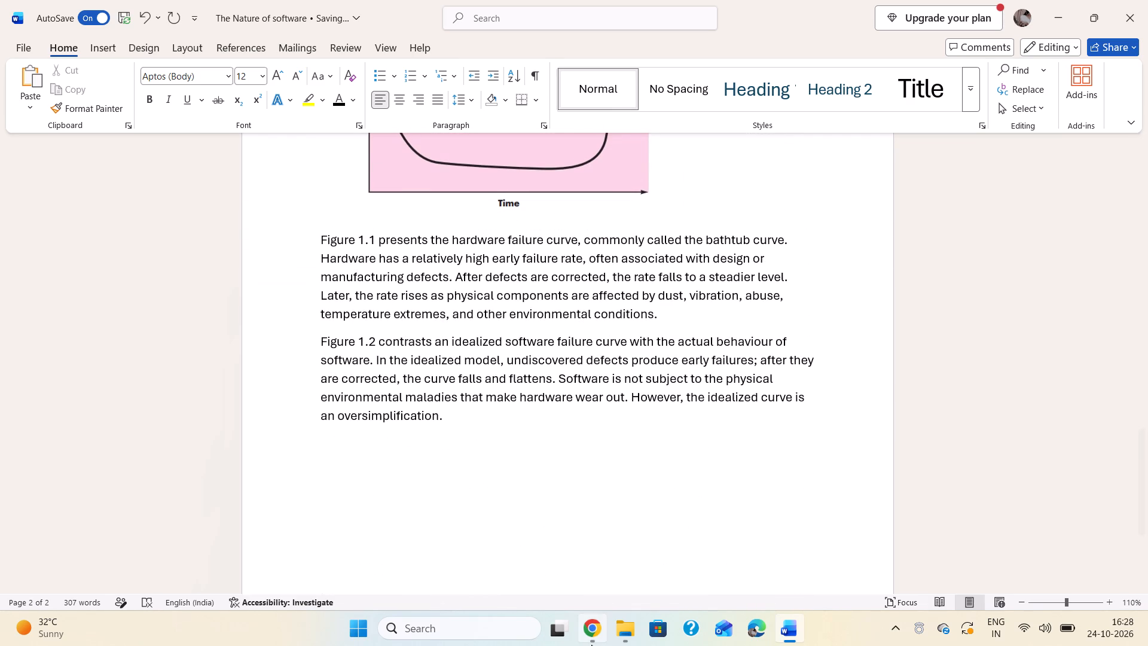
Copy the heading "Characteristic 2 — Software does not wear out, but it deteriorates" from the exam notes into Word above the Figure 1.1 paragraph.
{"action": "left_click", "coordinate": [591, 645]}
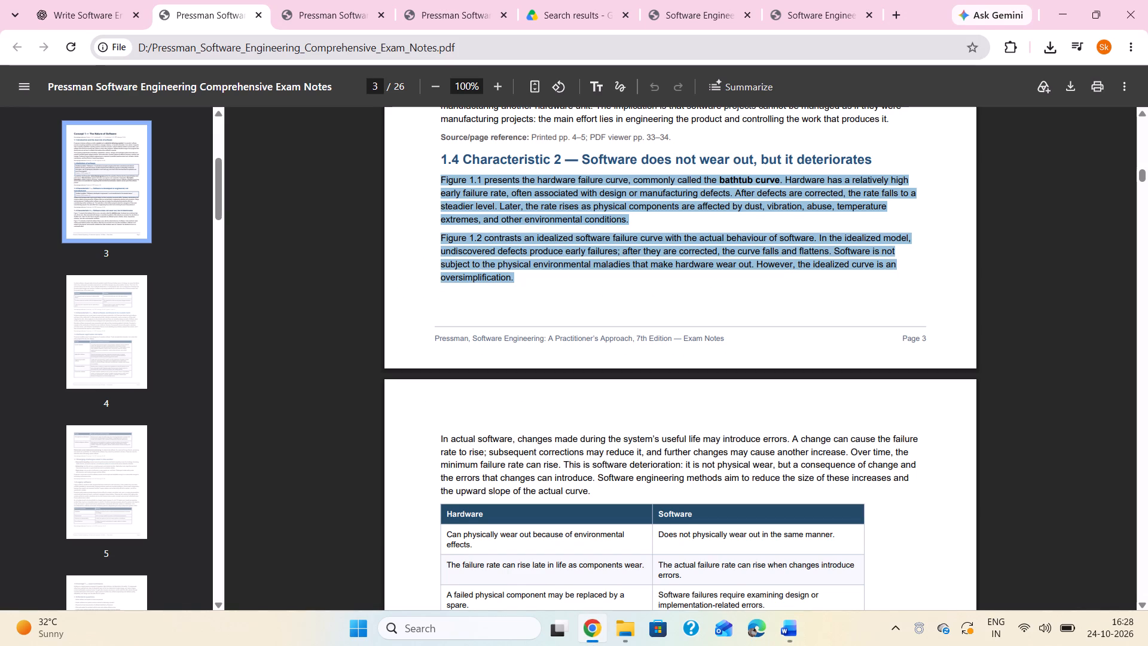
{"action": "left_click_drag", "start_coordinate": [461, 156], "coordinate": [715, 127]}
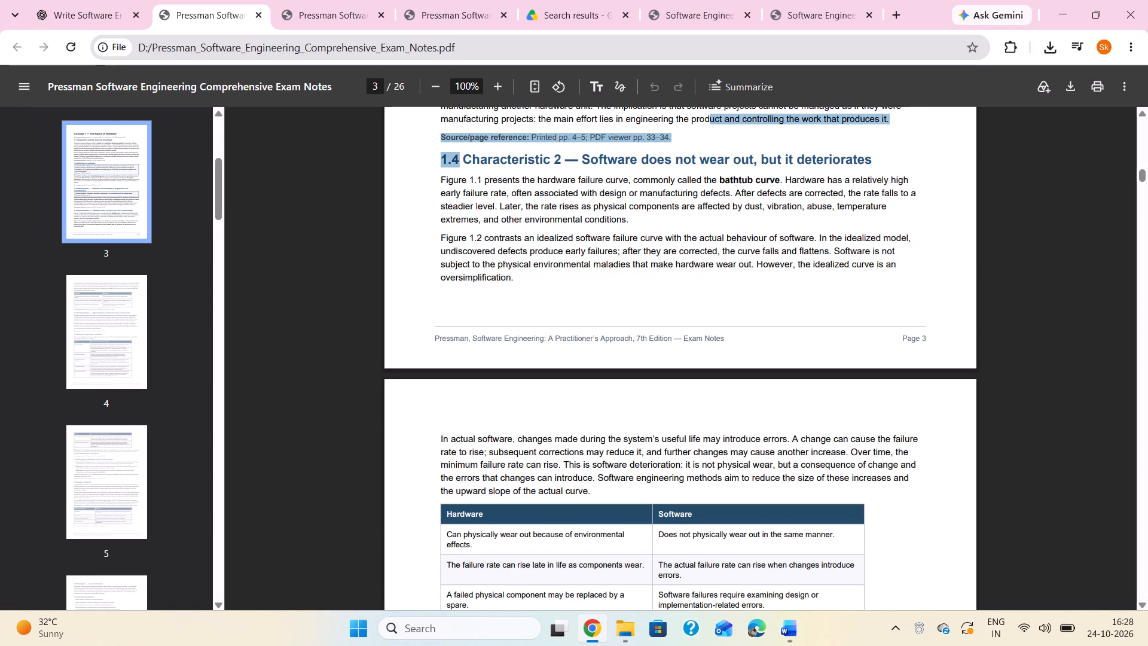
{"action": "left_click_drag", "start_coordinate": [715, 127], "coordinate": [887, 155]}
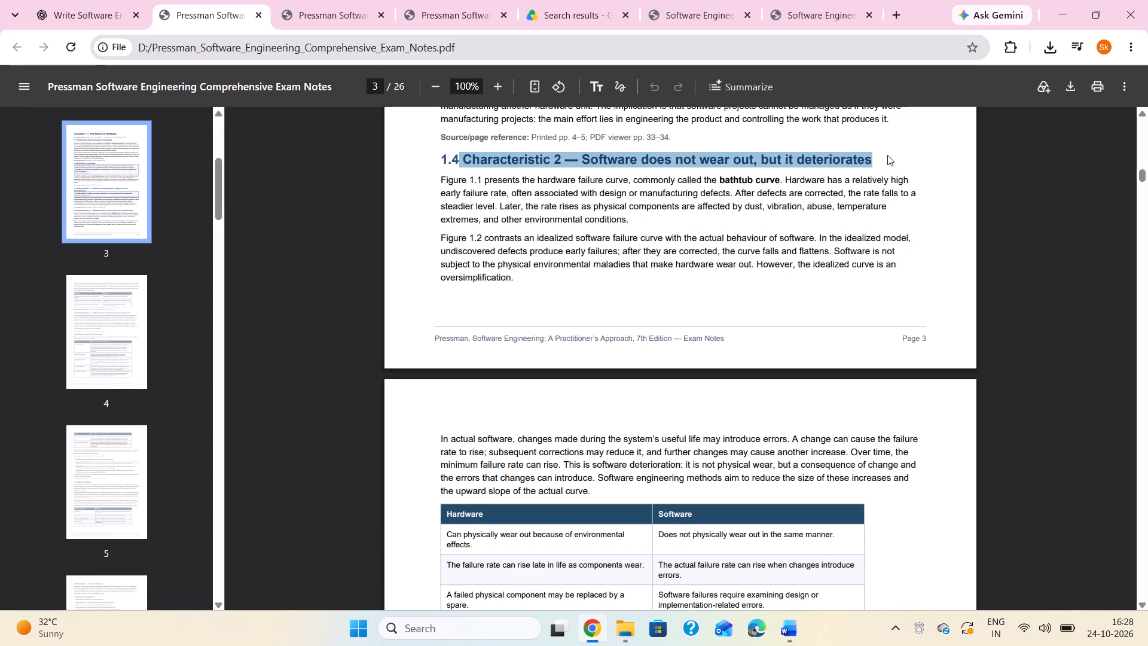
{"action": "key", "text": "ctrl+c"}
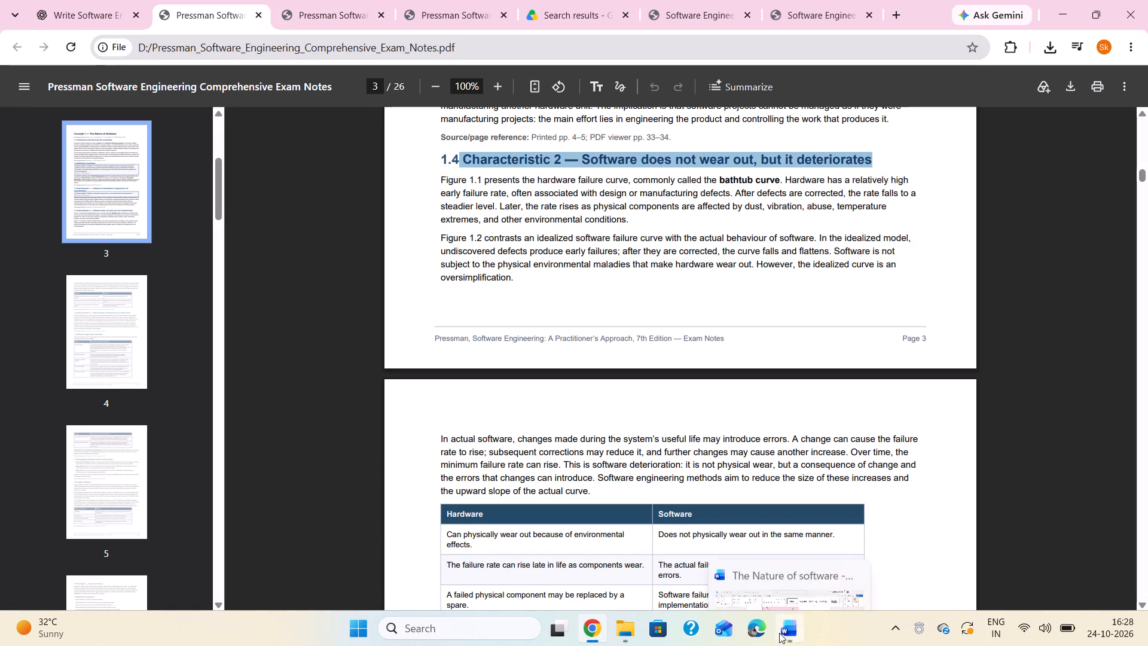
{"action": "left_click", "coordinate": [779, 633]}
{"action": "left_click", "coordinate": [706, 222]}
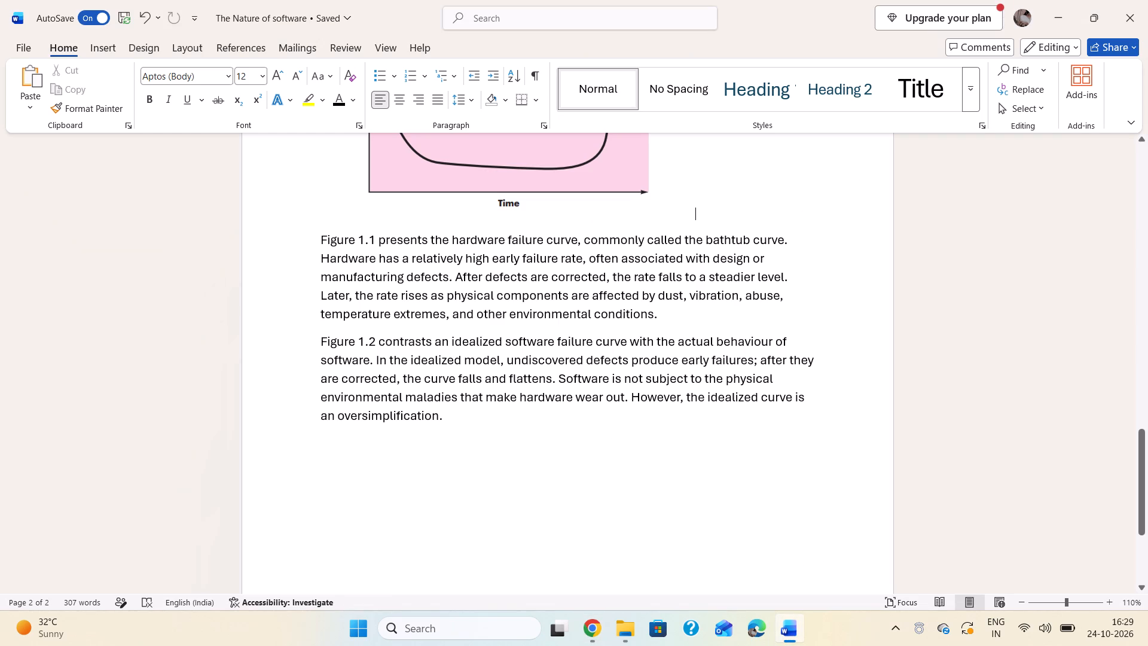
{"action": "key", "text": "Return"}
{"action": "key", "text": "ctrl+b"}
{"action": "left_click", "coordinate": [706, 222], "text": "ctrl"}
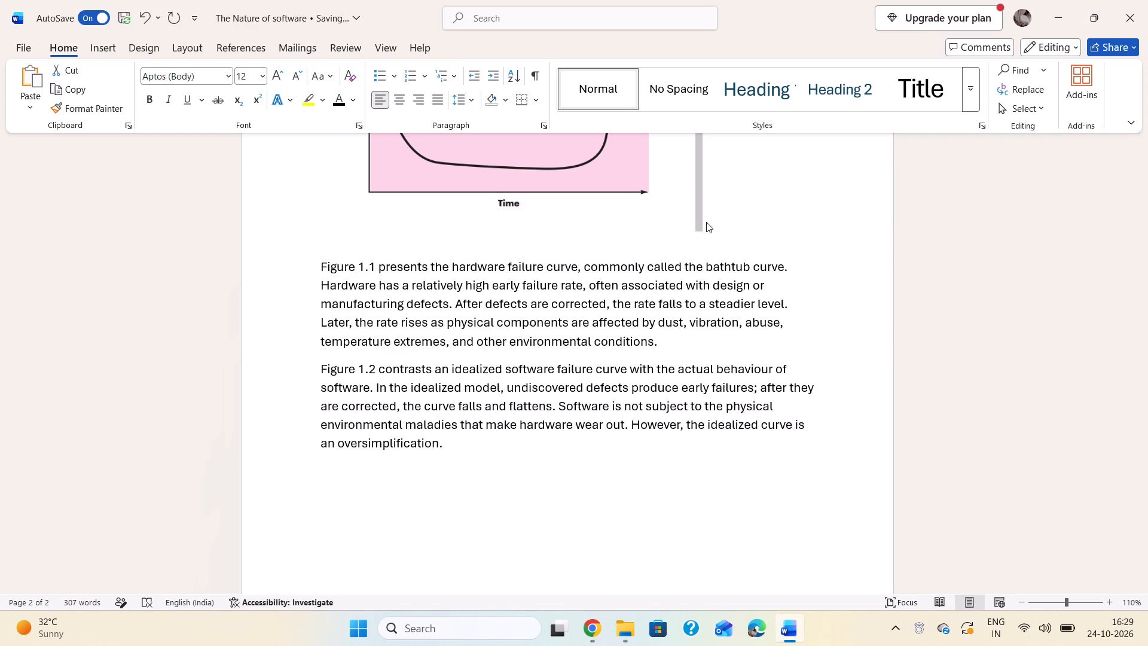
{"action": "left_click", "coordinate": [744, 228]}
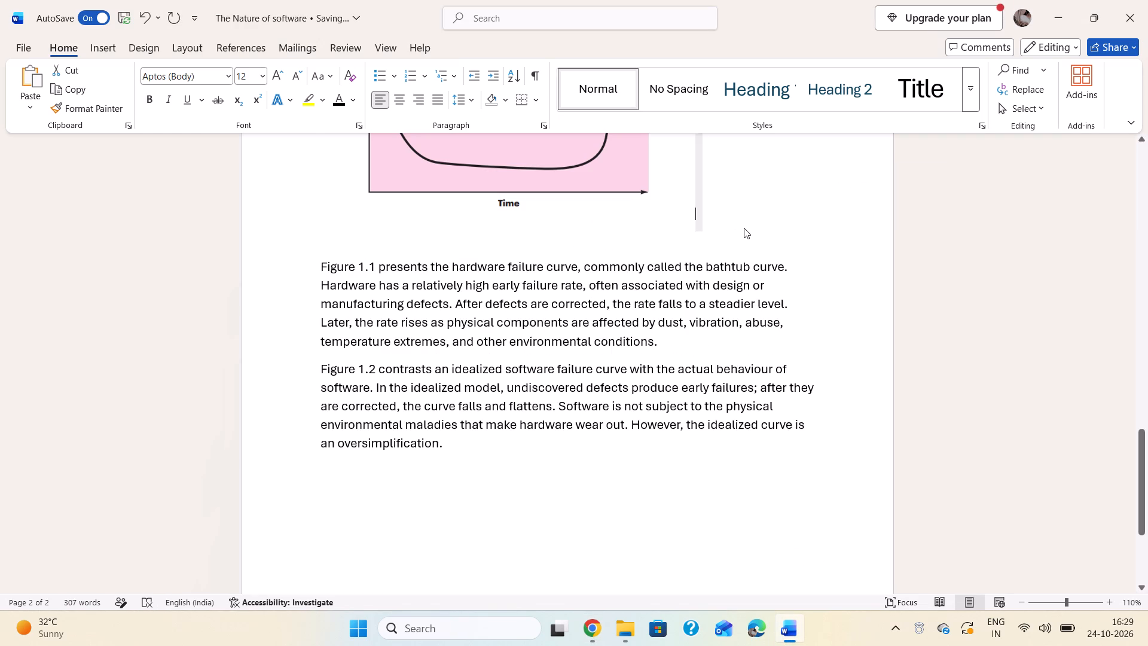
{"action": "key", "text": "Return"}
{"action": "key", "text": "ctrl+v"}
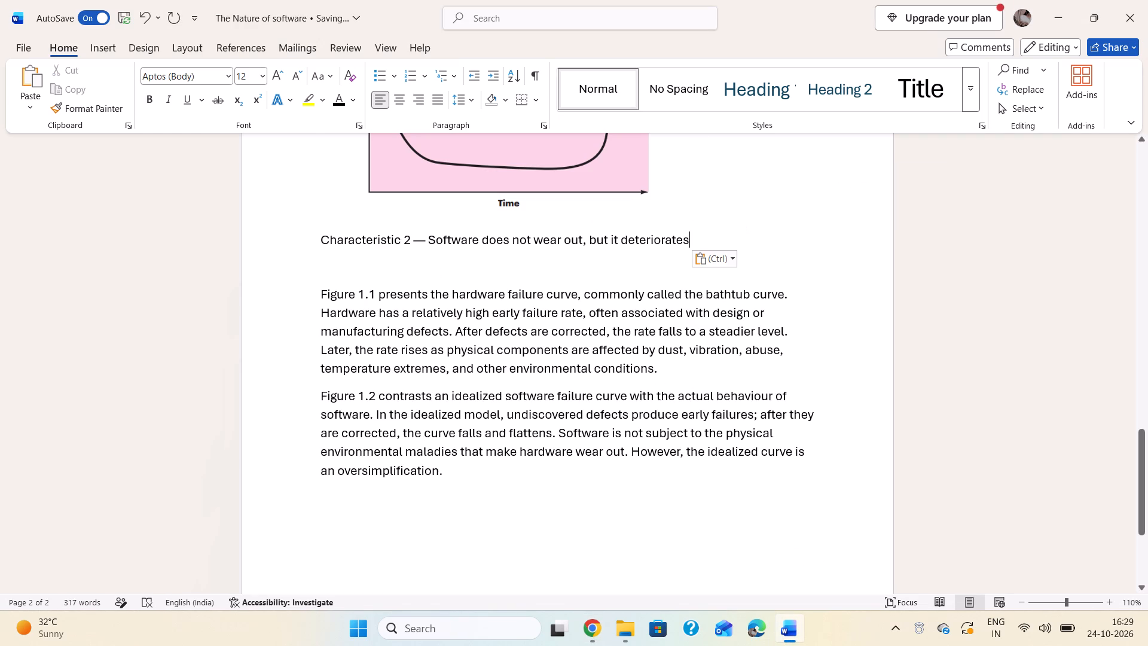
Delete "Characteristic 2 —" from the pasted heading, keeping only "Software does not wear out, but it deteriorates".
{"action": "scroll", "coordinate": [376, 244], "scroll_direction": "up", "scroll_amount": 3}
{"action": "scroll", "coordinate": [376, 244], "scroll_direction": "down", "scroll_amount": 1}
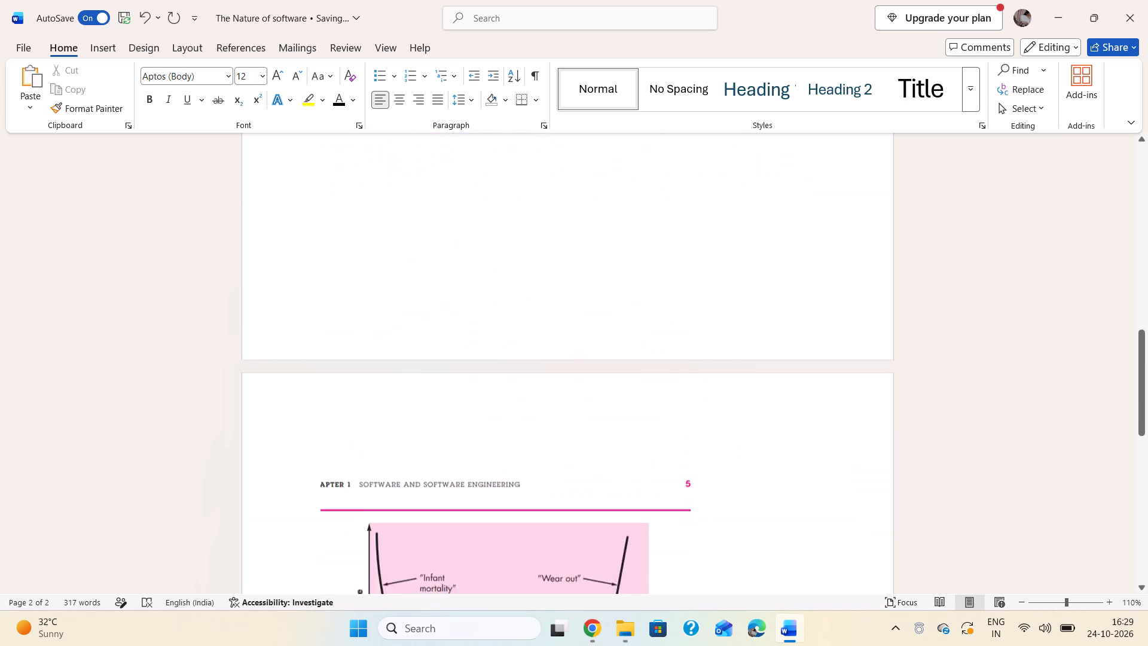
{"action": "scroll", "coordinate": [376, 244], "scroll_direction": "down", "scroll_amount": 4}
{"action": "scroll", "coordinate": [376, 244], "scroll_direction": "up", "scroll_amount": 1}
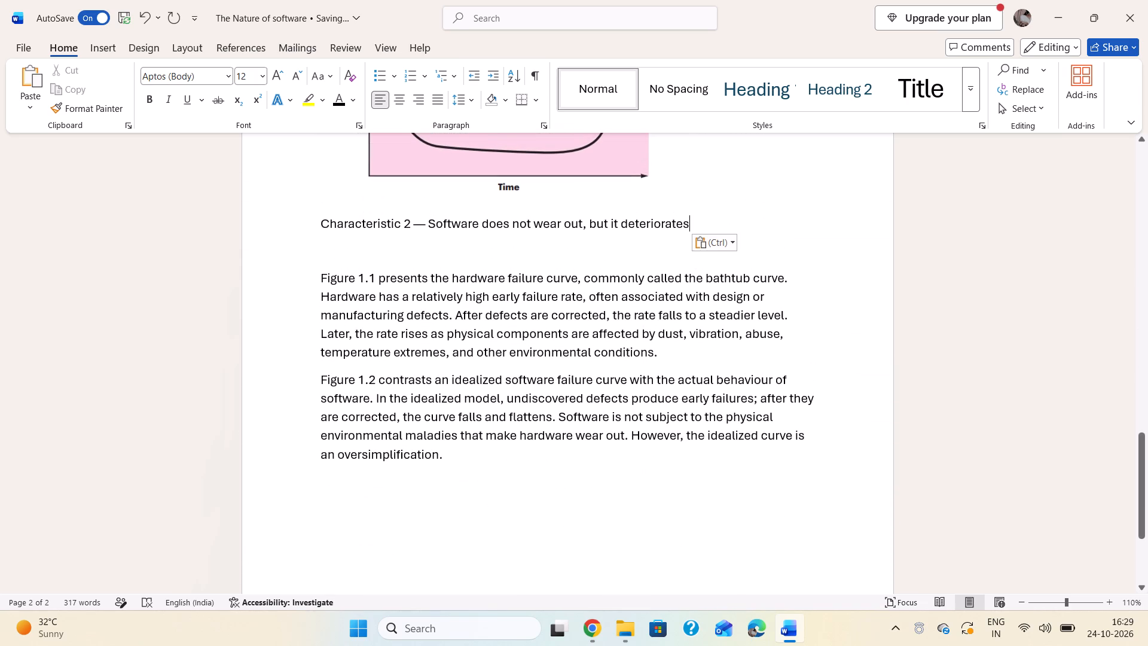
{"action": "left_click_drag", "start_coordinate": [426, 222], "coordinate": [288, 221]}
{"action": "key", "text": "BackSpace"}
Colour the heading "Software does not wear out, but it deteriorates" red.
{"action": "left_click_drag", "start_coordinate": [288, 221], "coordinate": [579, 235]}
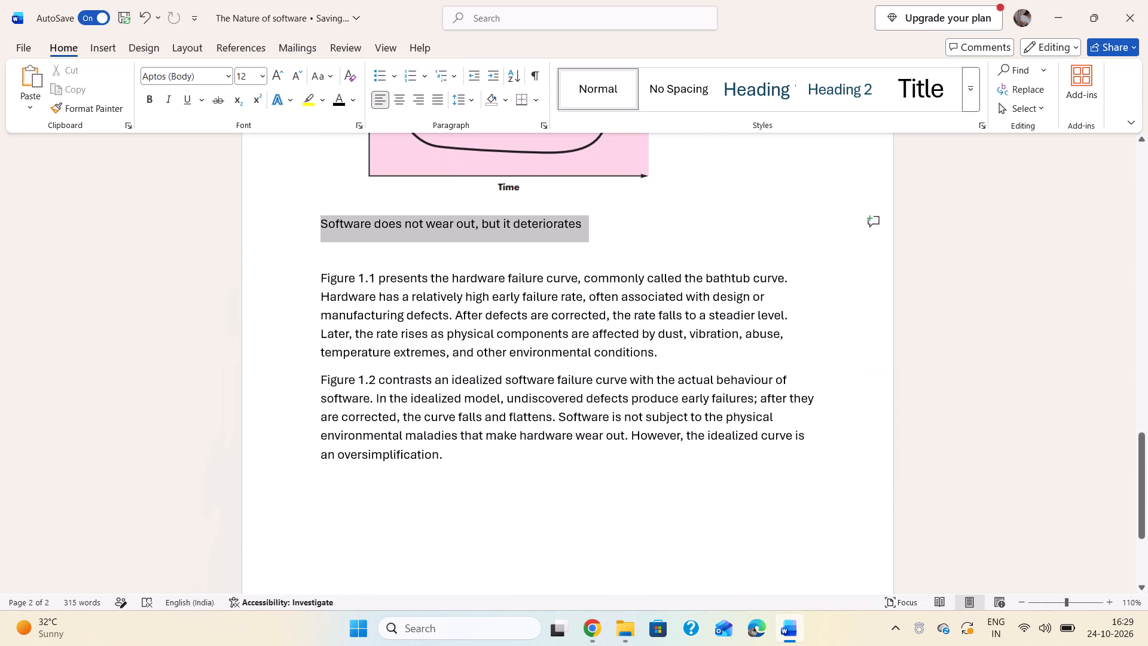
{"action": "left_click_drag", "start_coordinate": [579, 235], "coordinate": [373, 164]}
{"action": "scroll", "coordinate": [373, 164], "scroll_direction": "down", "scroll_amount": 3}
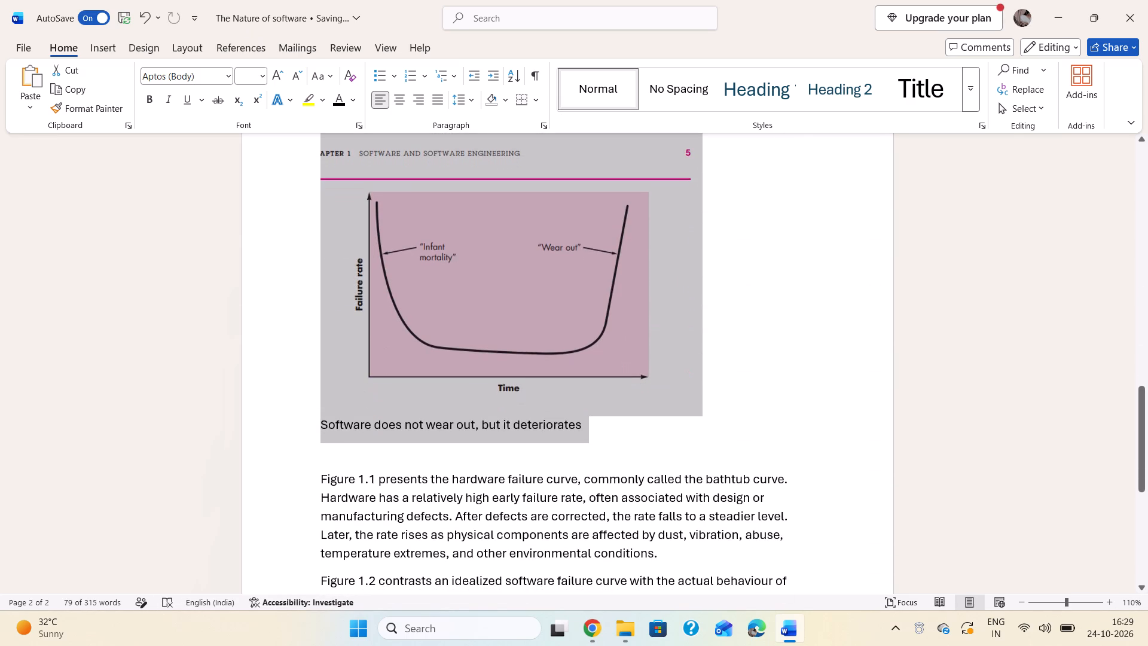
{"action": "left_click", "coordinate": [449, 359]}
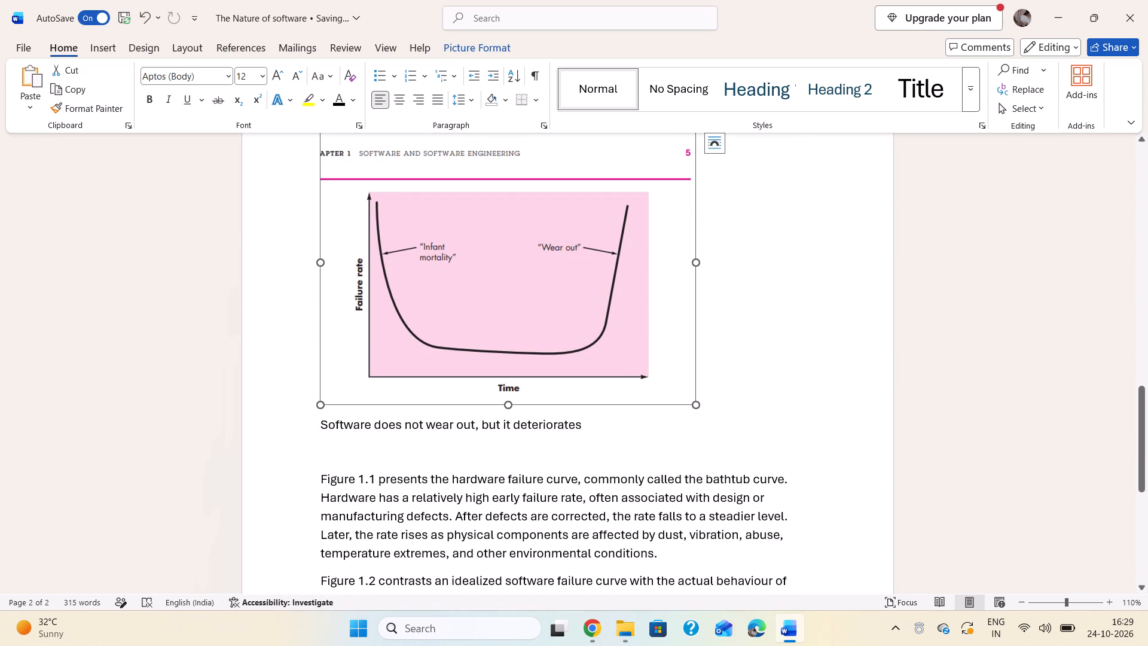
{"action": "left_click_drag", "start_coordinate": [318, 422], "coordinate": [587, 438]}
{"action": "left_click", "coordinate": [337, 96]}
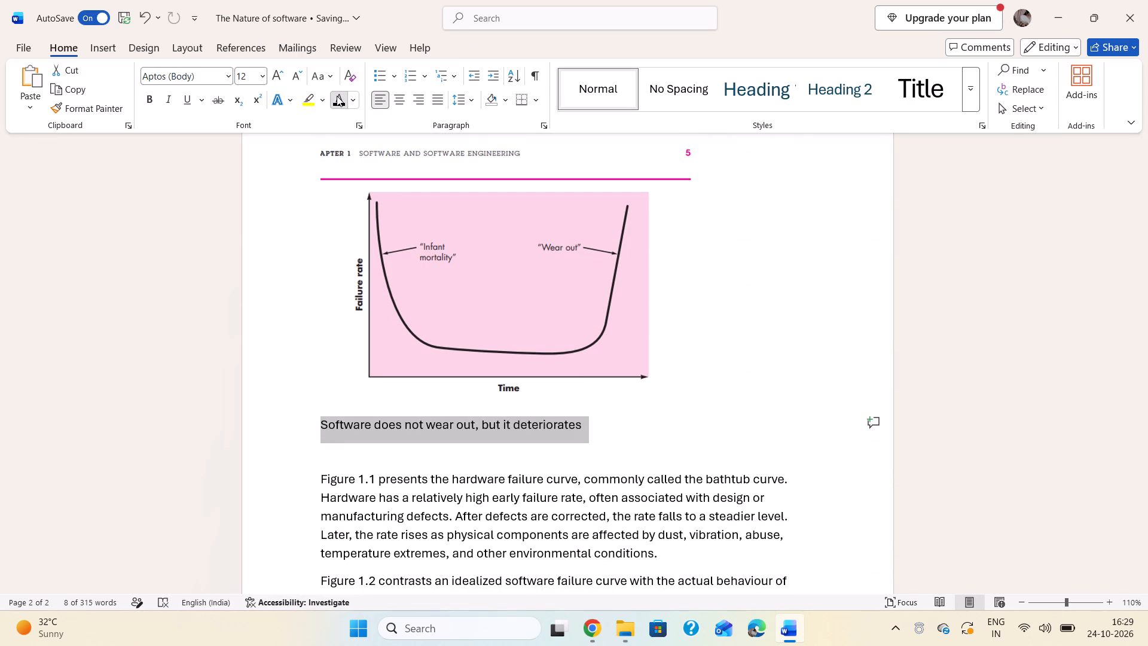
{"action": "left_click", "coordinate": [353, 108]}
{"action": "left_click", "coordinate": [363, 355]}
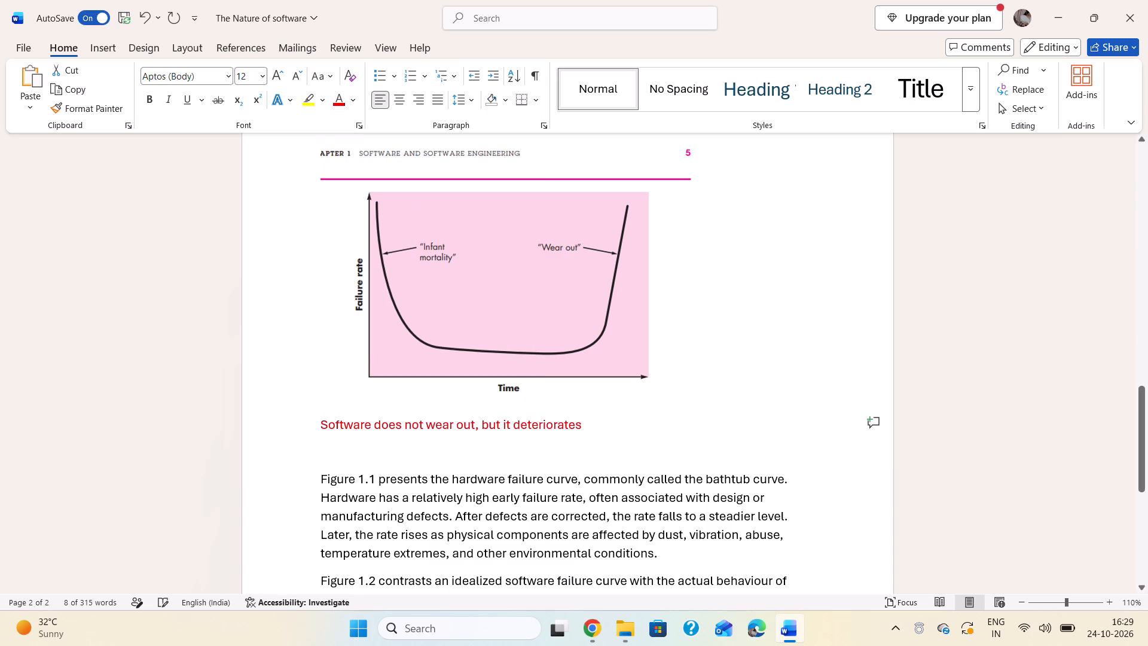
{"action": "left_click", "coordinate": [672, 425]}
Make the red heading "Software does not wear out, but it deteriorates" bold.
{"action": "scroll", "coordinate": [672, 425], "scroll_direction": "right", "scroll_amount": 1}
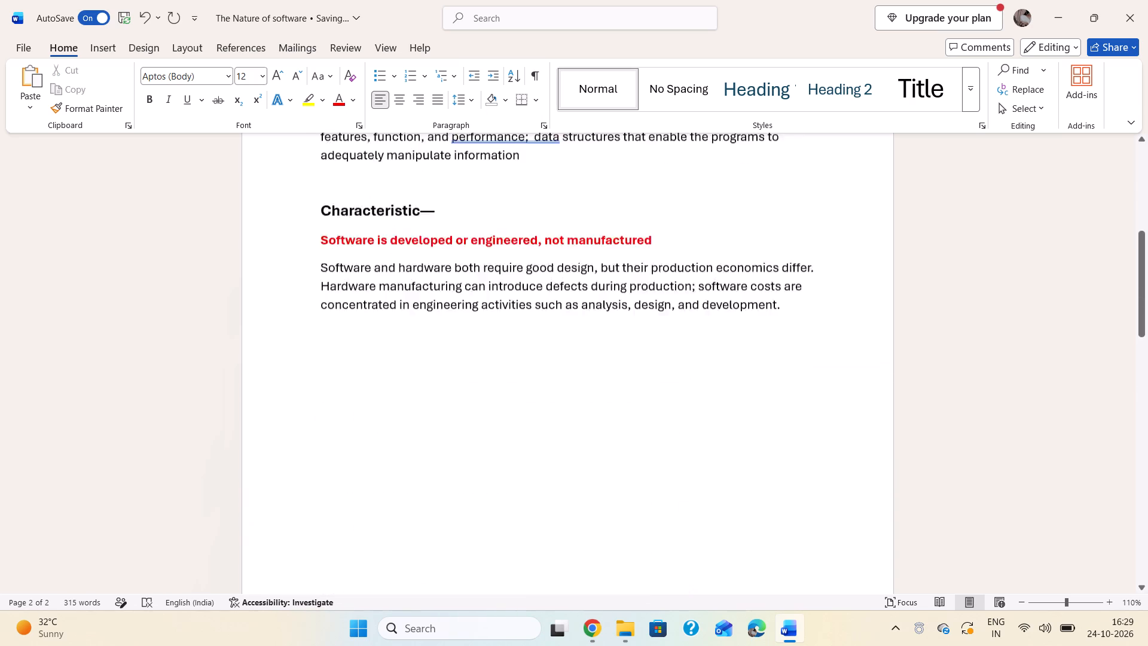
{"action": "scroll", "coordinate": [672, 425], "scroll_direction": "right", "scroll_amount": 1}
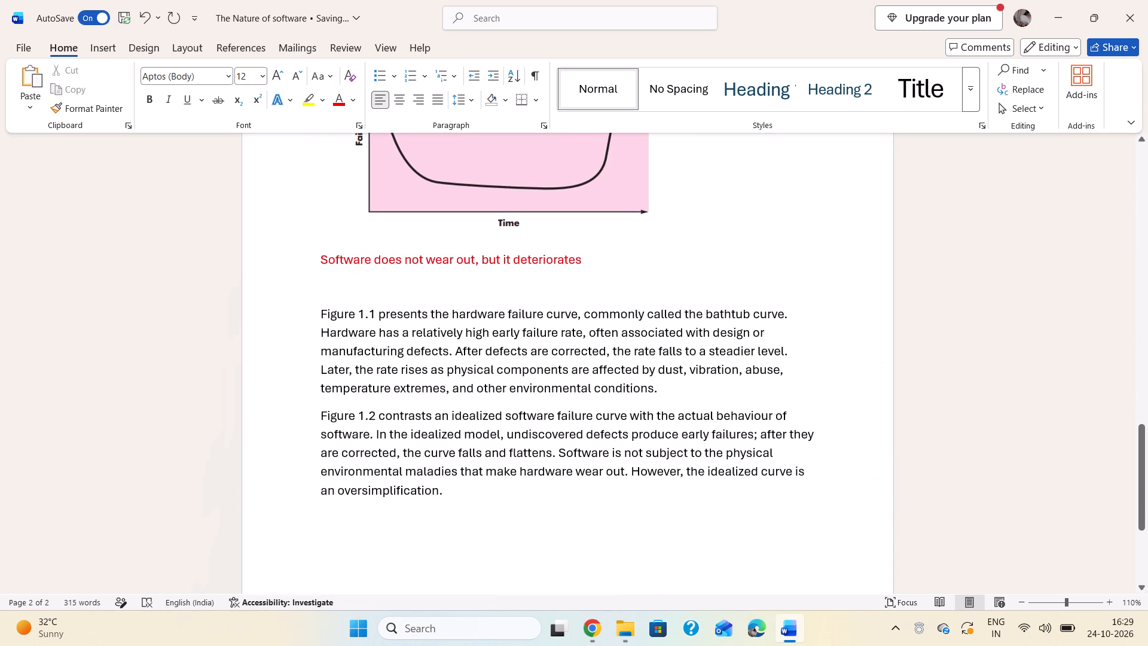
{"action": "left_click", "coordinate": [404, 260]}
{"action": "key", "text": "ctrl+b"}
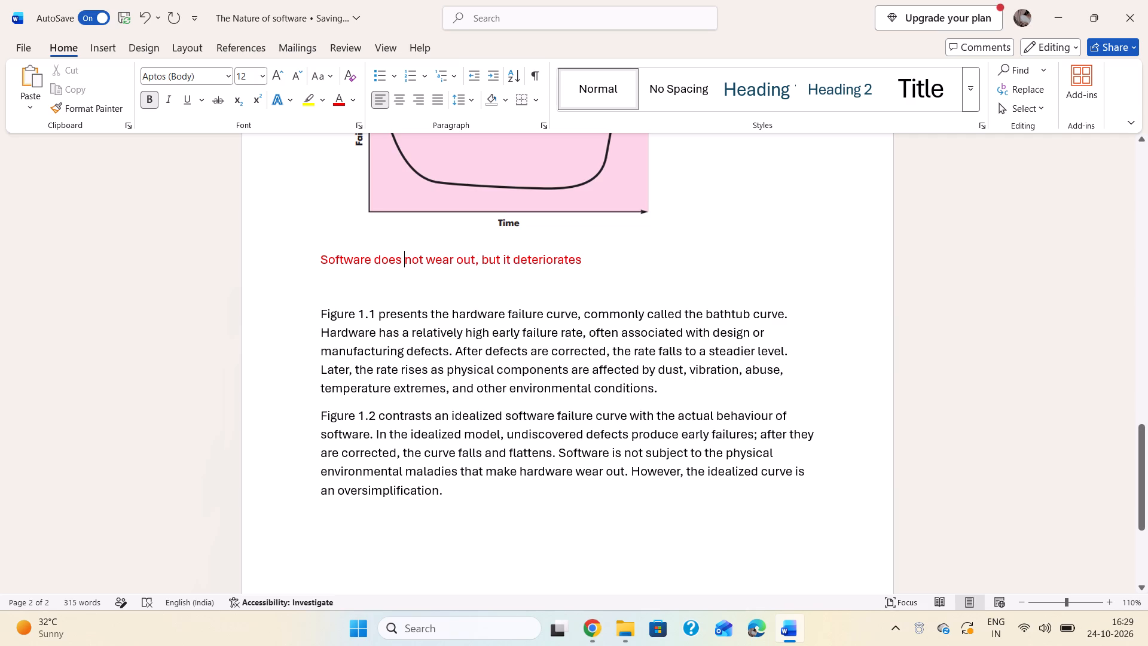
{"action": "key", "text": "ctrl+a"}
{"action": "double_click", "coordinate": [404, 260]}
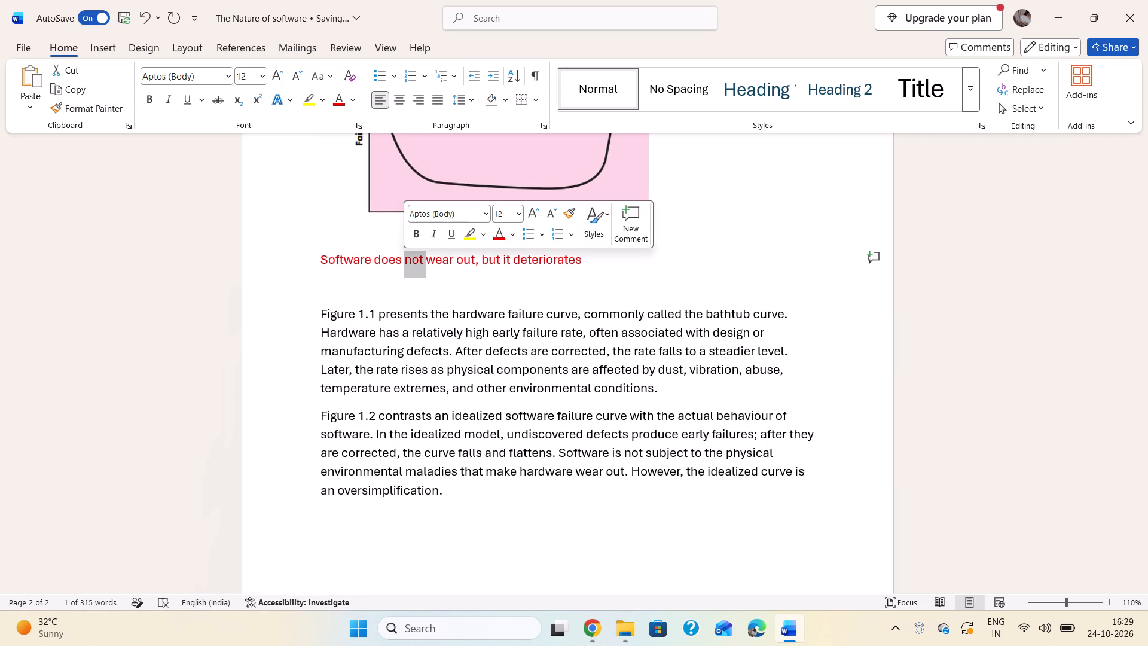
{"action": "left_click", "coordinate": [404, 260]}
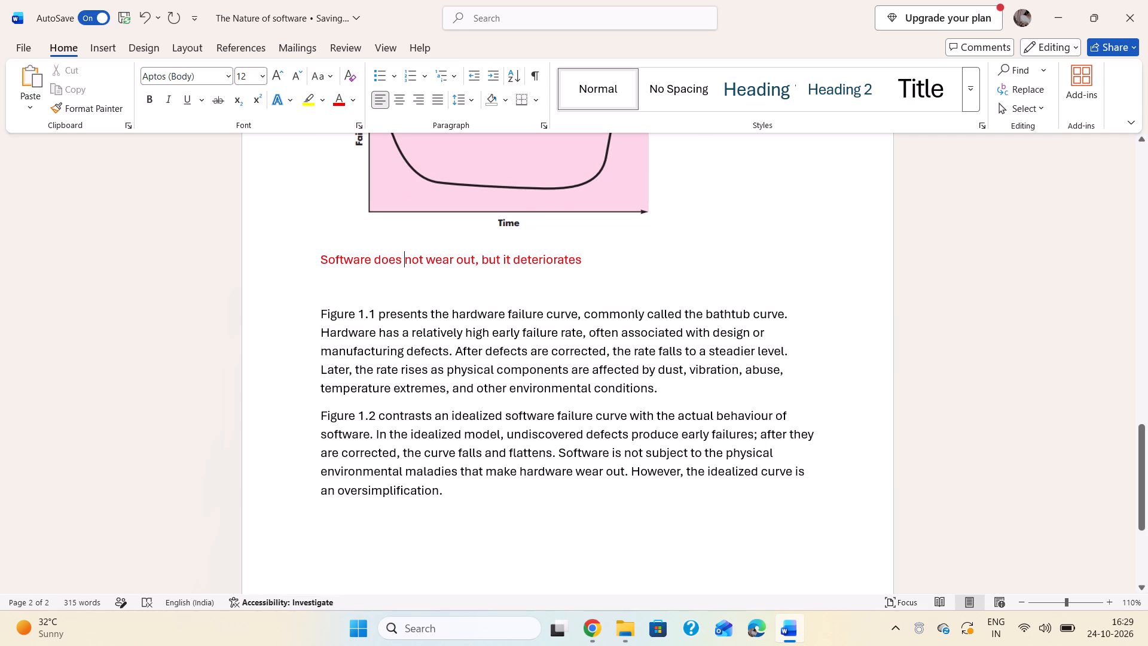
{"action": "left_click_drag", "start_coordinate": [344, 260], "coordinate": [621, 268]}
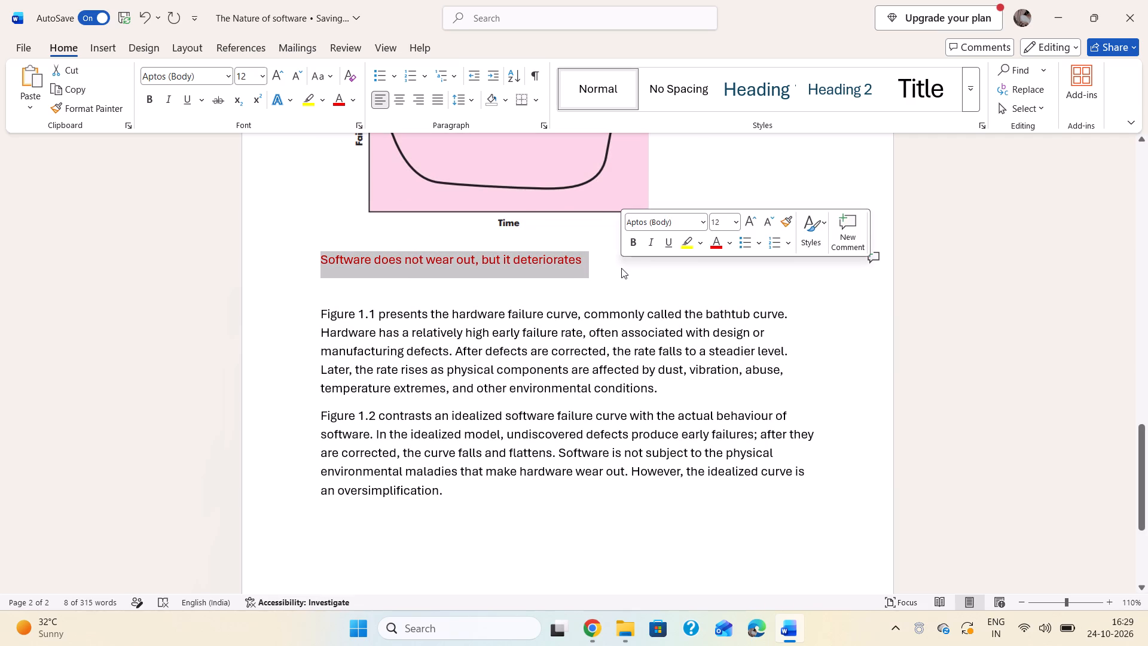
{"action": "left_click", "coordinate": [152, 95]}
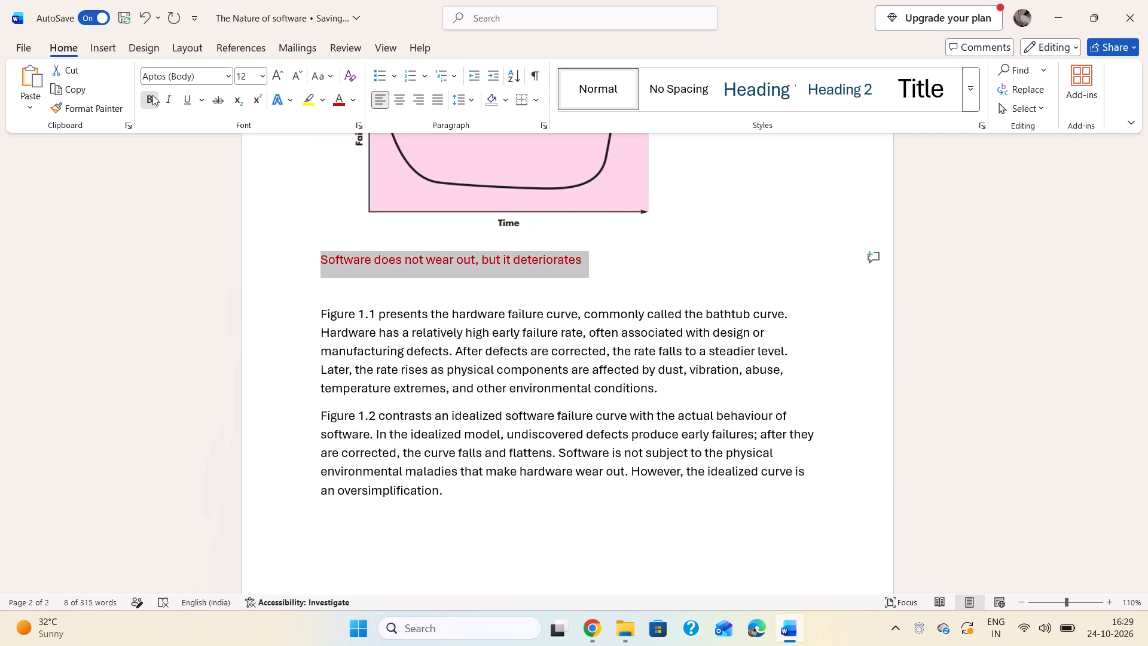
{"action": "left_click", "coordinate": [663, 254]}
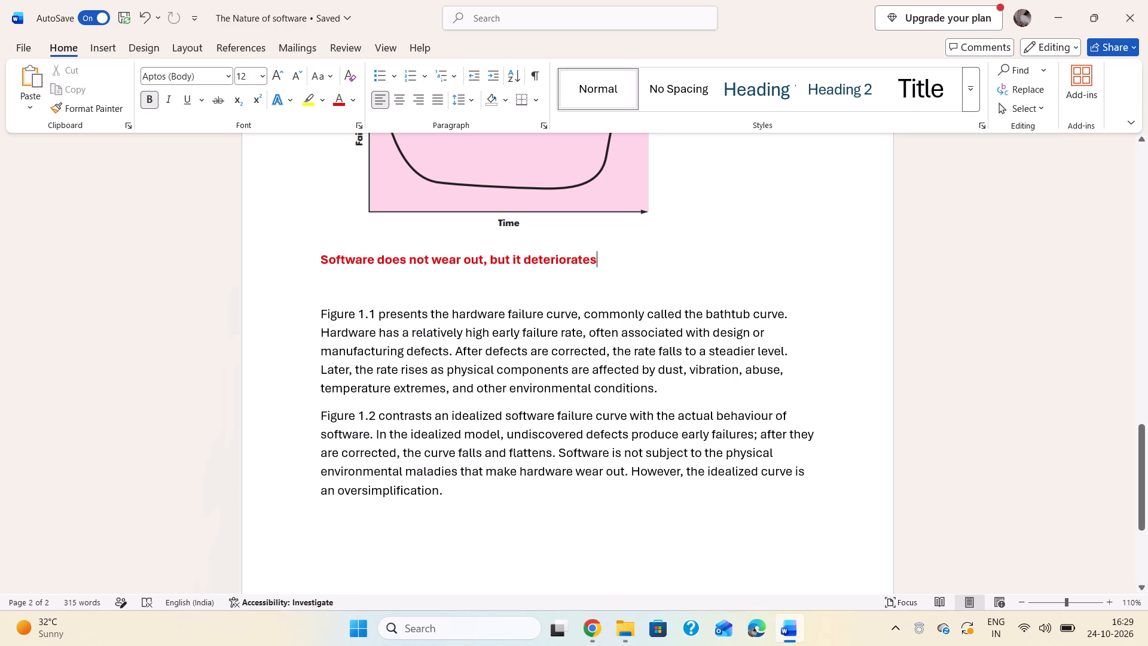
Review the bathtub-curve figure together with the Figure 1.1 and Figure 1.2 paragraphs in the Word notes.
{"action": "scroll", "coordinate": [684, 312], "scroll_direction": "up", "scroll_amount": 2}
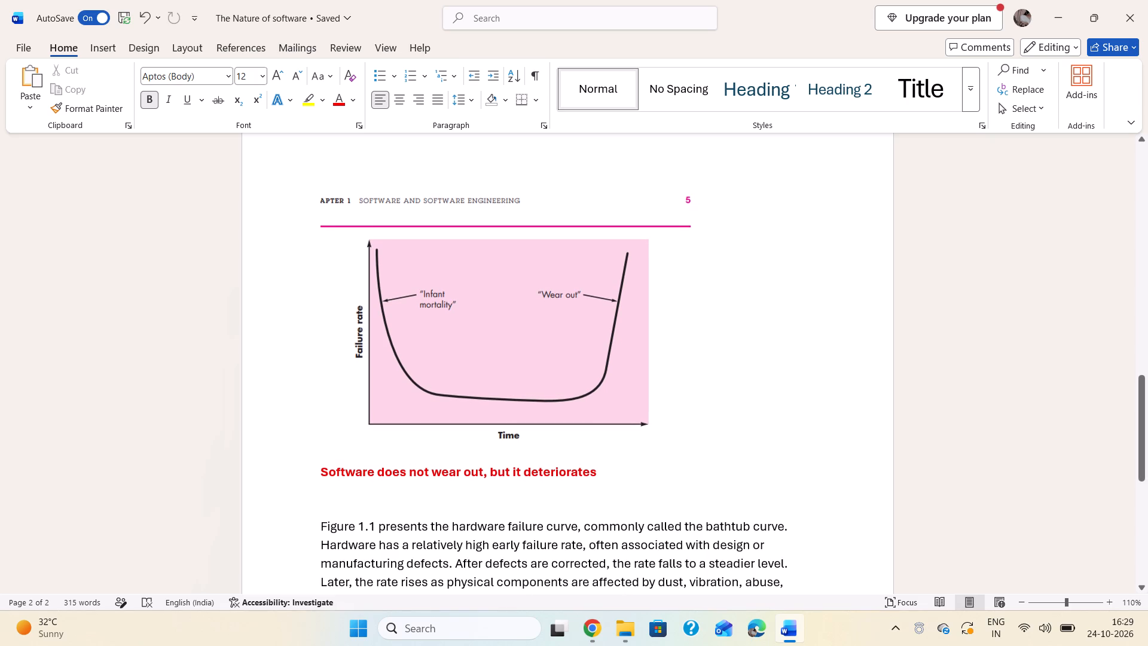
{"action": "scroll", "coordinate": [684, 312], "scroll_direction": "down", "scroll_amount": 1}
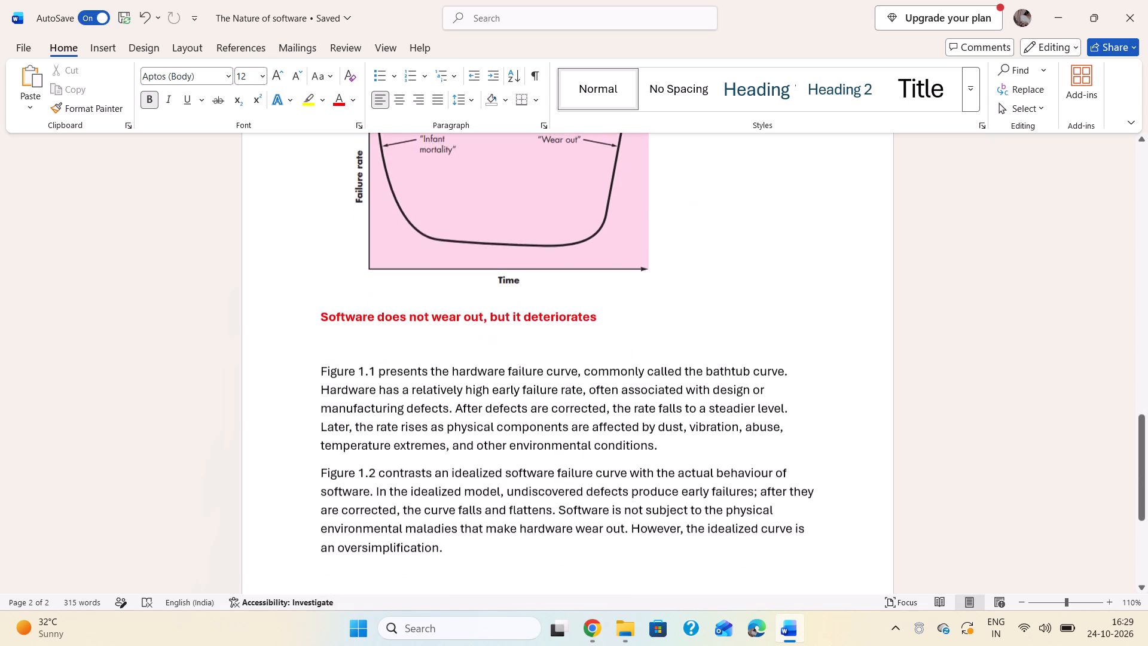
{"action": "scroll", "coordinate": [684, 312], "scroll_direction": "down", "scroll_amount": 1}
{"action": "scroll", "coordinate": [684, 312], "scroll_direction": "up", "scroll_amount": 1}
{"action": "scroll", "coordinate": [684, 312], "scroll_direction": "down", "scroll_amount": 1}
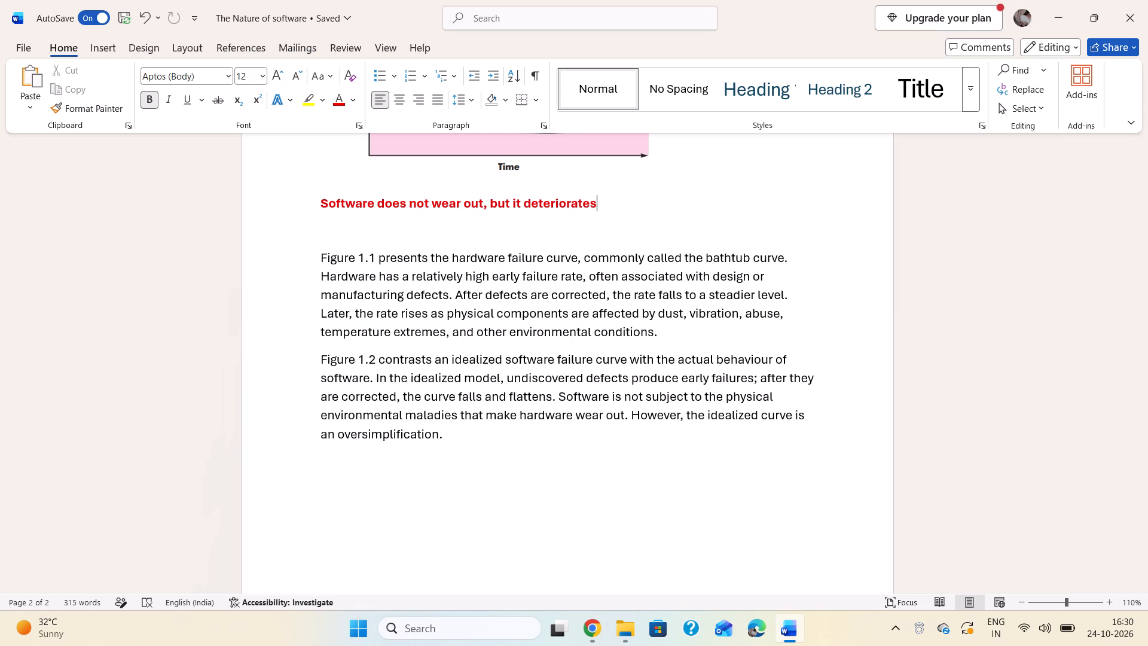
{"action": "scroll", "coordinate": [684, 312], "scroll_direction": "up", "scroll_amount": 1}
{"action": "scroll", "coordinate": [684, 312], "scroll_direction": "down", "scroll_amount": 1}
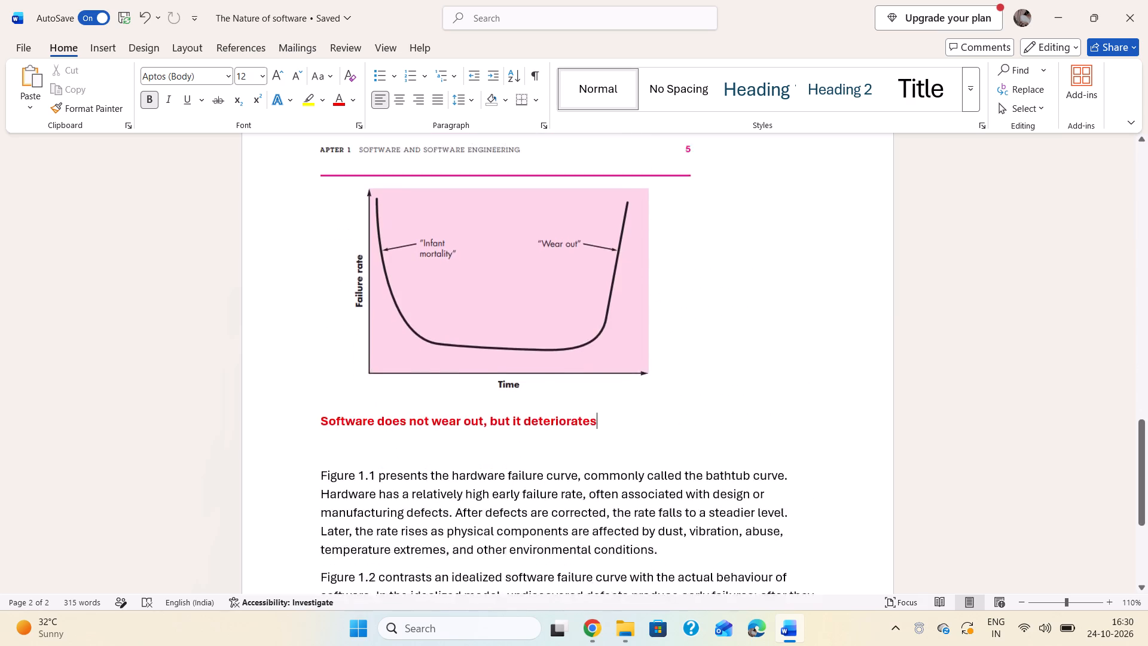
{"action": "scroll", "coordinate": [684, 312], "scroll_direction": "down", "scroll_amount": 1}
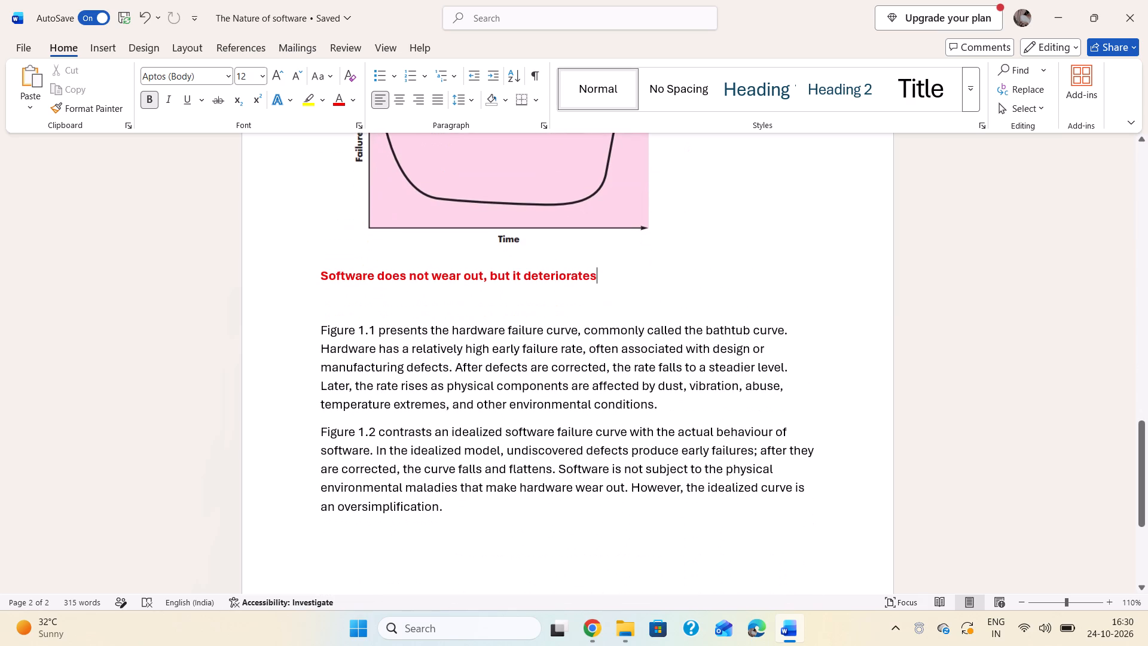
{"action": "scroll", "coordinate": [684, 312], "scroll_direction": "up", "scroll_amount": 1}
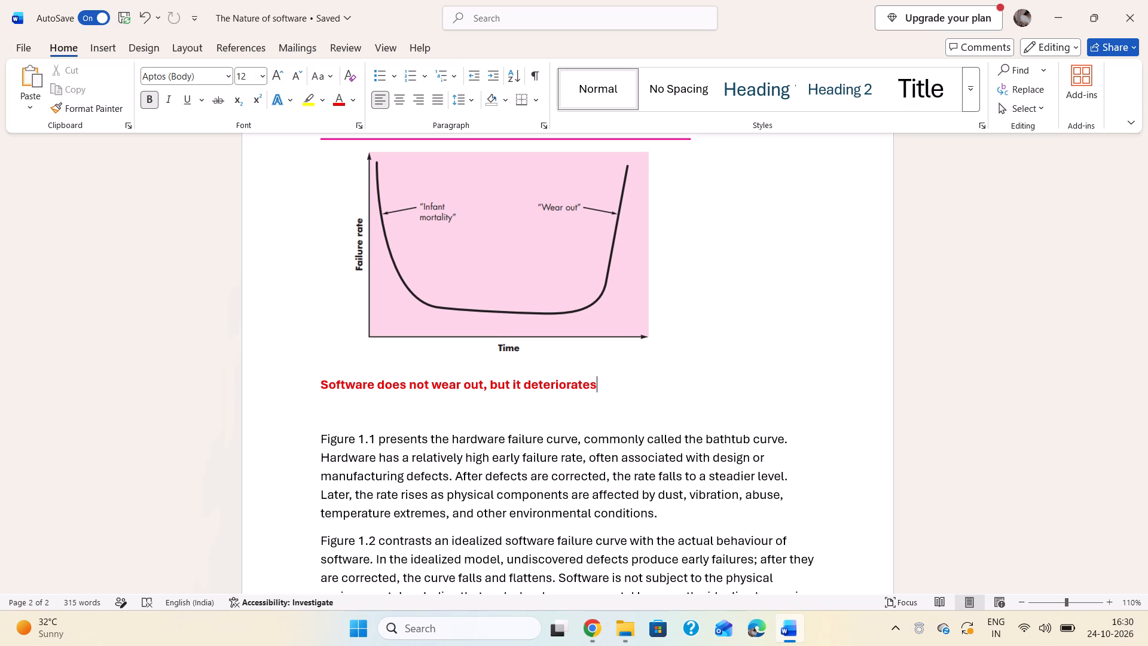
{"action": "scroll", "coordinate": [684, 312], "scroll_direction": "down", "scroll_amount": 1}
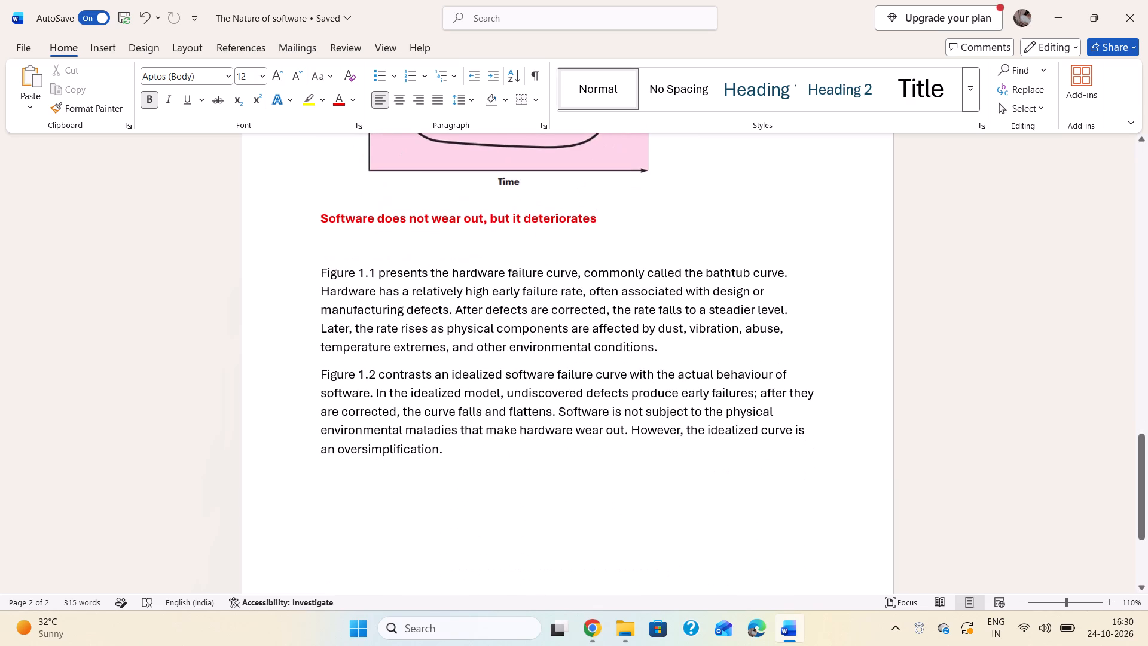
Switch to Chrome and snip the Figure 1.2 software failure-curve graph from page 35 of the Pressman textbook PDF.
{"action": "left_click", "coordinate": [587, 634]}
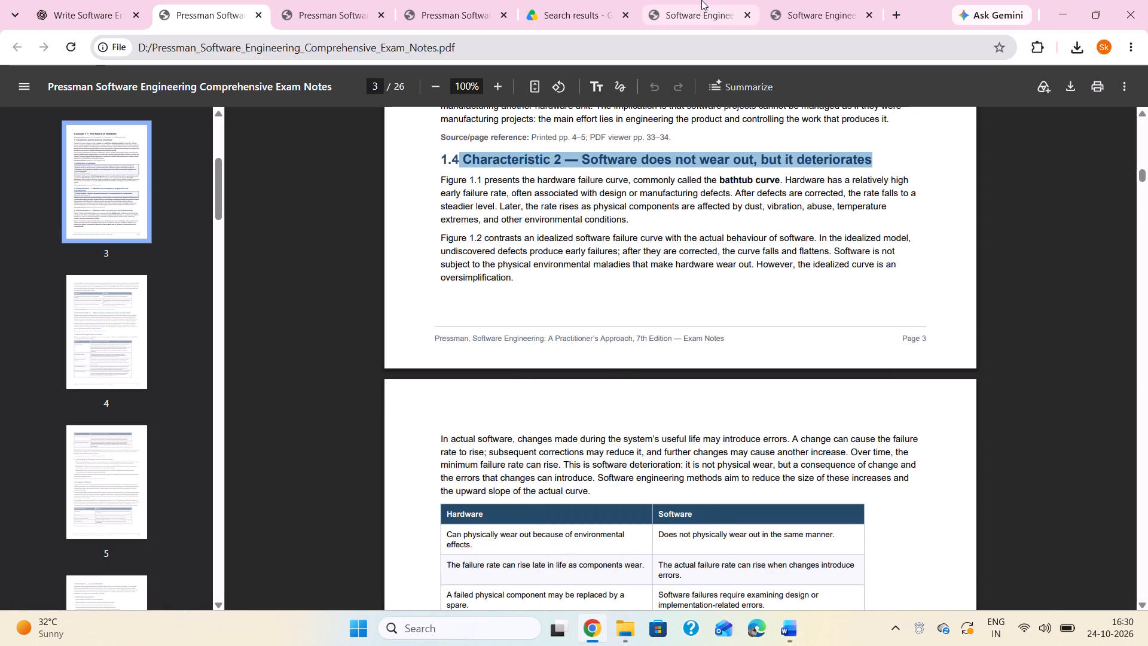
{"action": "left_click", "coordinate": [850, 8]}
{"action": "scroll", "coordinate": [704, 266], "scroll_direction": "down", "scroll_amount": 1}
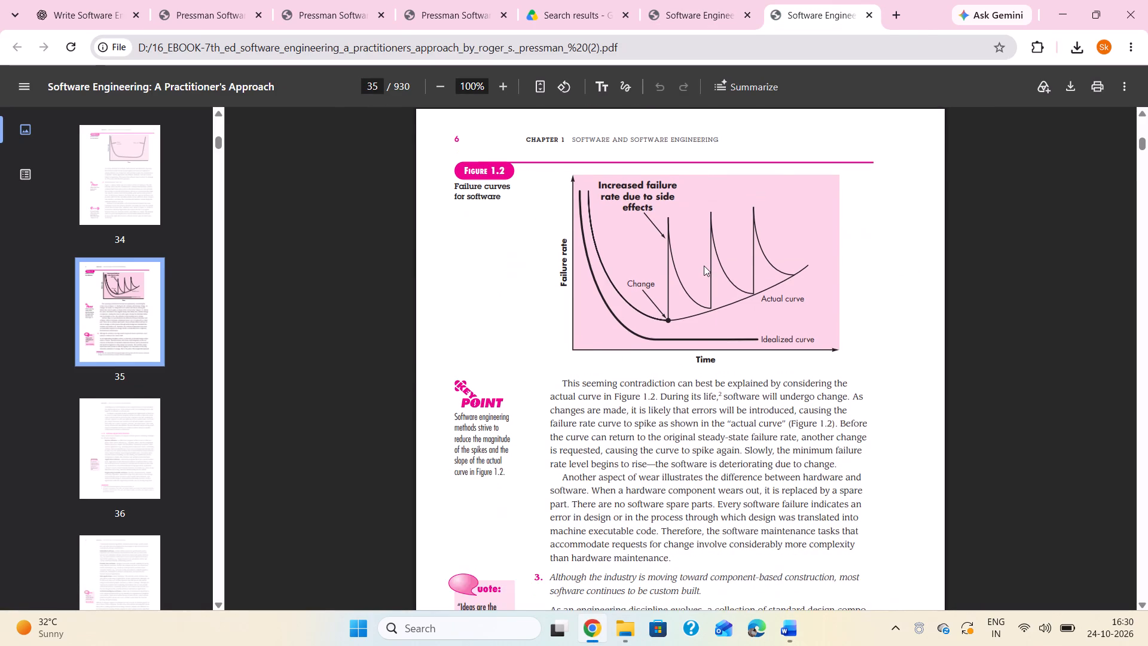
{"action": "scroll", "coordinate": [704, 266], "scroll_direction": "down", "scroll_amount": 1}
{"action": "key", "text": "Print"}
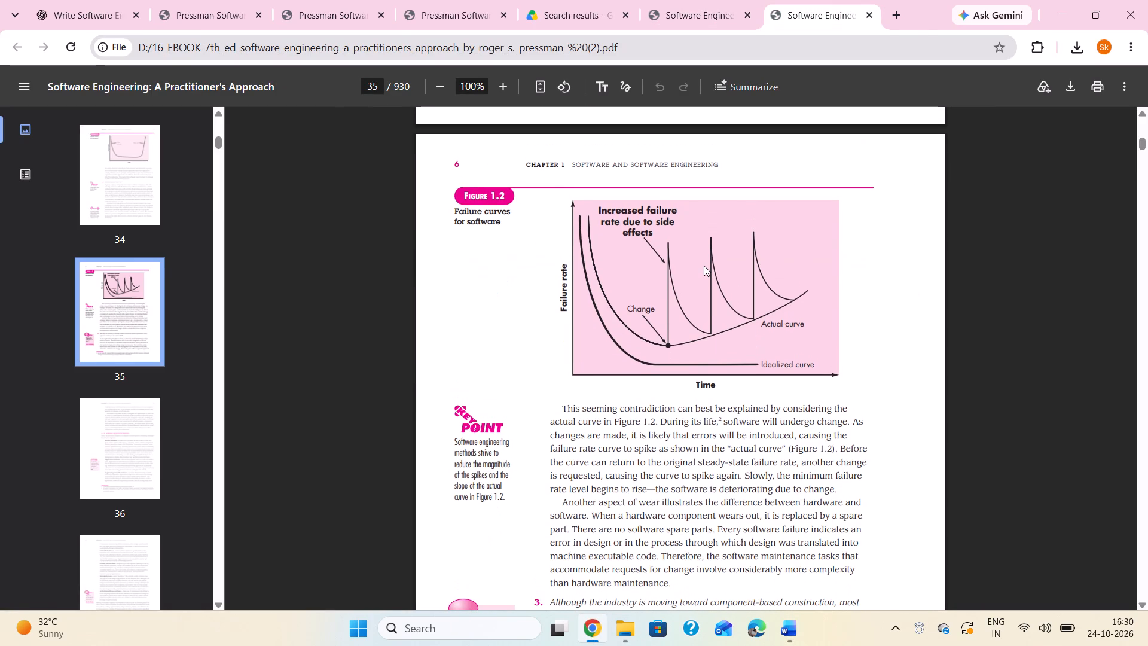
{"action": "left_click_drag", "start_coordinate": [549, 192], "coordinate": [605, 395]}
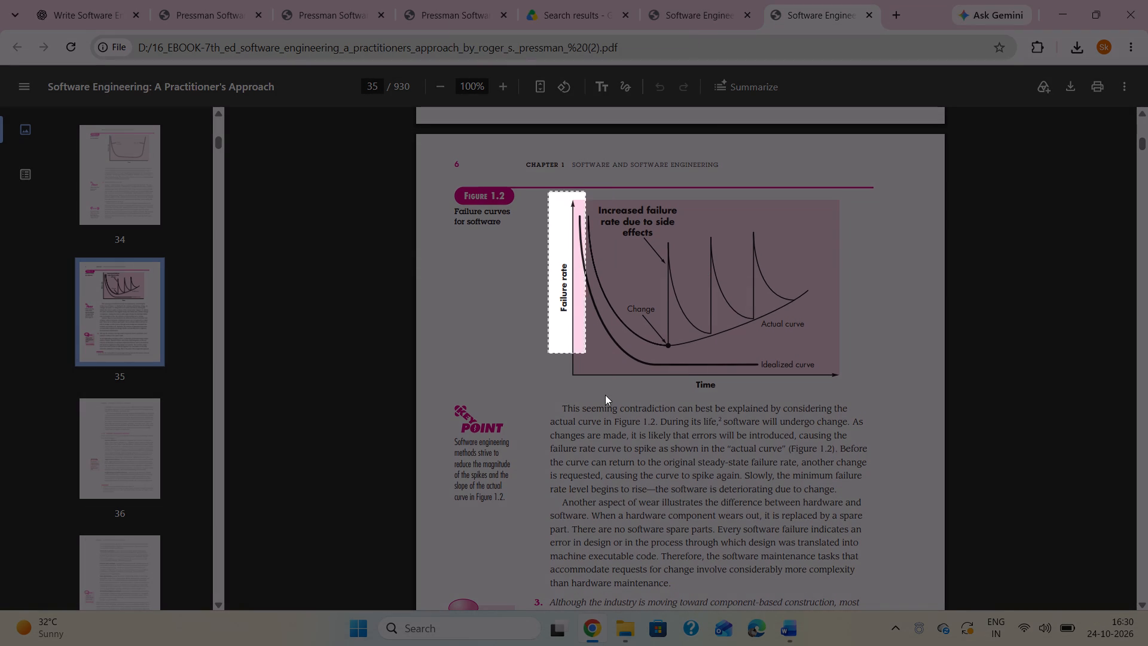
{"action": "left_click_drag", "start_coordinate": [605, 395], "coordinate": [842, 382]}
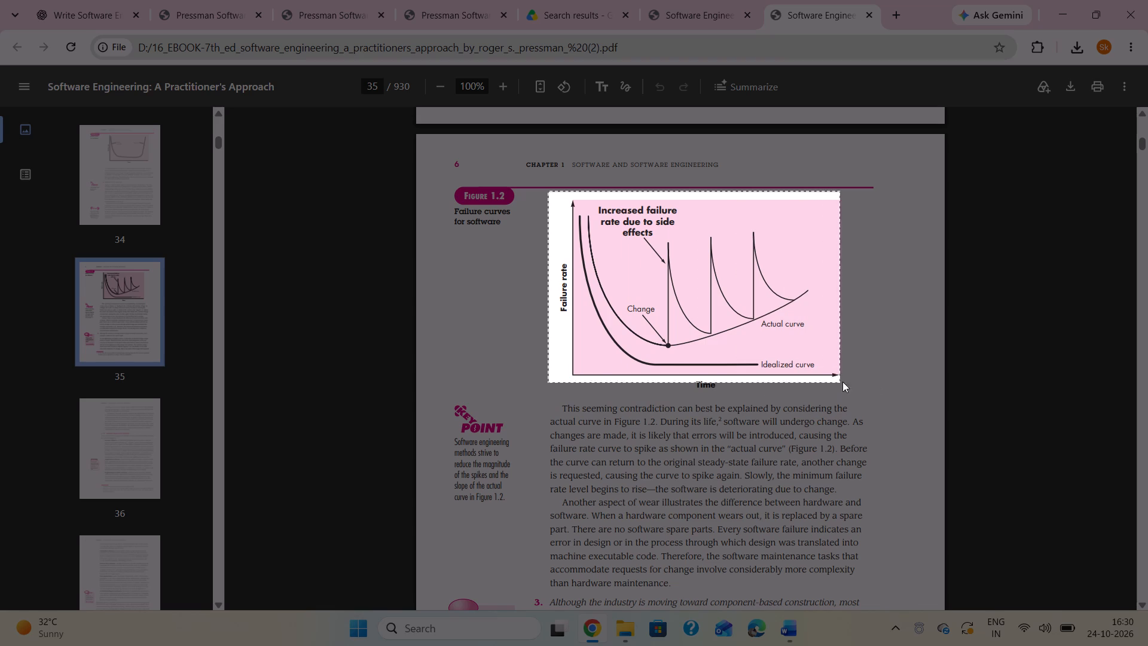
{"action": "left_click_drag", "start_coordinate": [842, 382], "coordinate": [847, 381]}
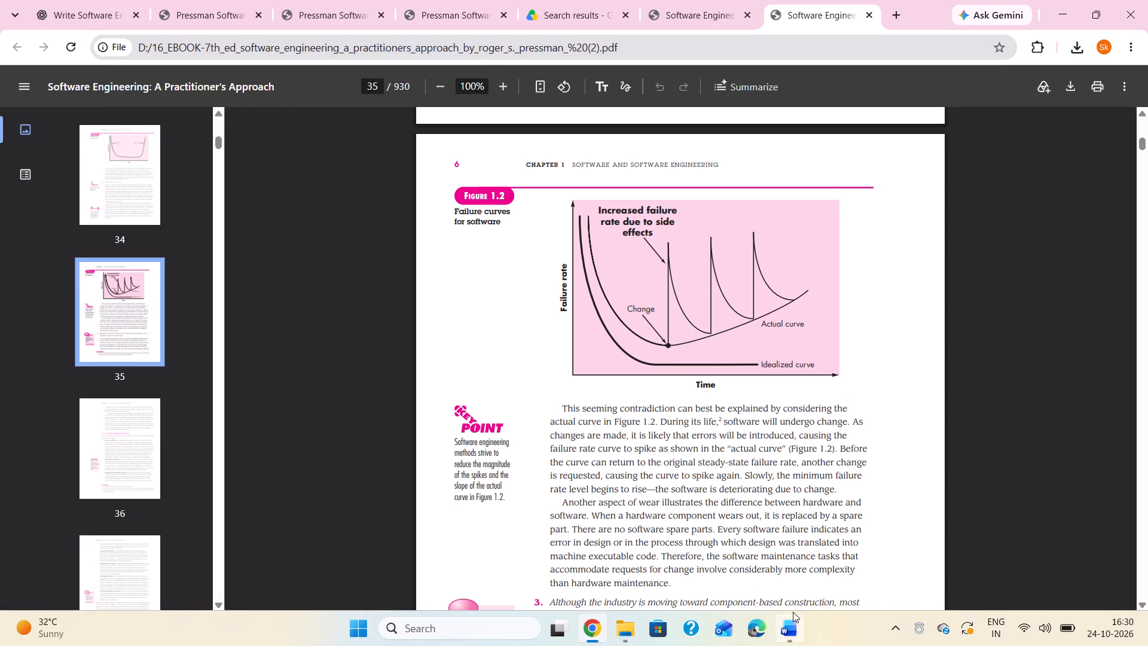
Paste the snipped failure-curve graph into the Word notes on a new line below the Figure 1.2 paragraph.
{"action": "left_click", "coordinate": [800, 573]}
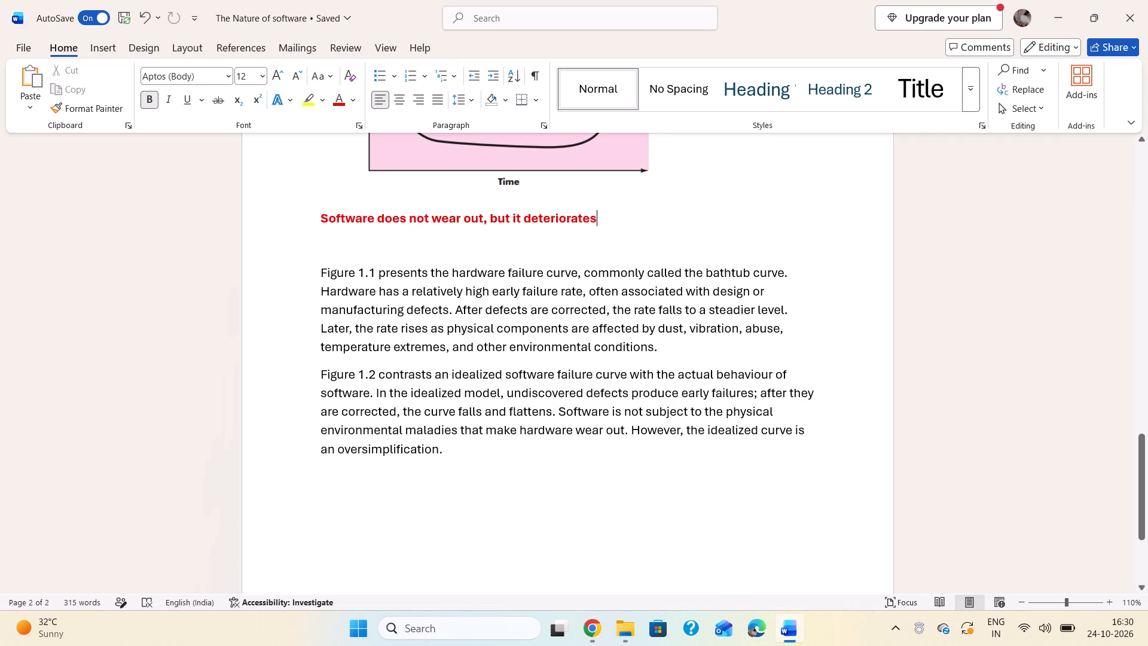
{"action": "left_click", "coordinate": [468, 456]}
{"action": "key", "text": "Return"}
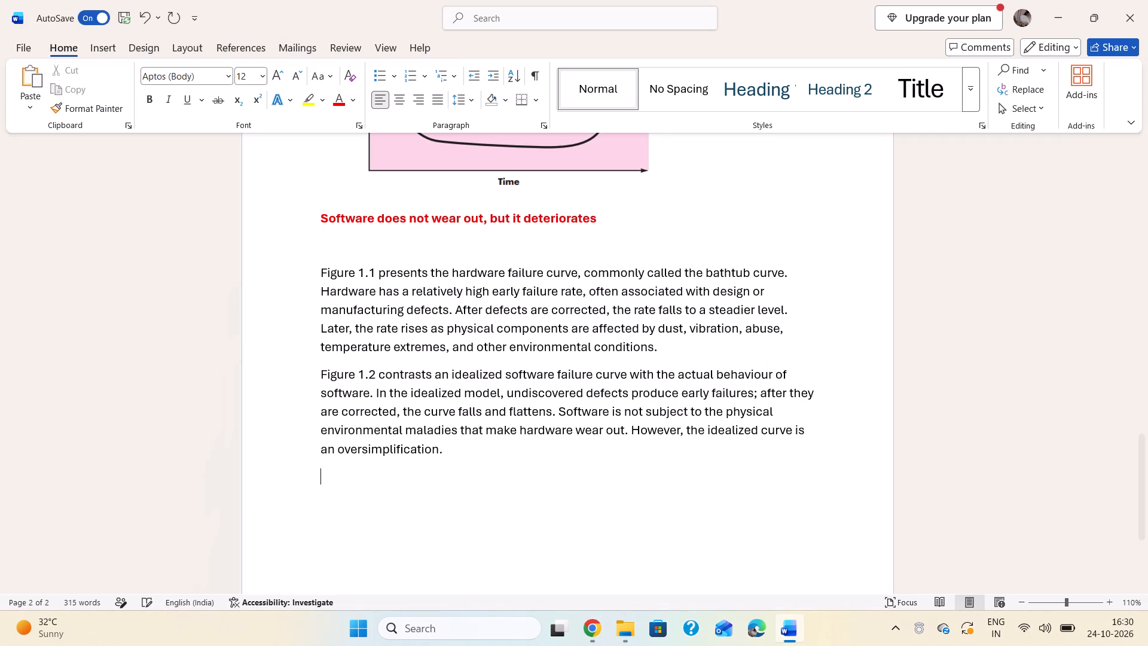
{"action": "key", "text": "ctrl+v"}
{"action": "scroll", "coordinate": [468, 456], "scroll_direction": "down", "scroll_amount": 1}
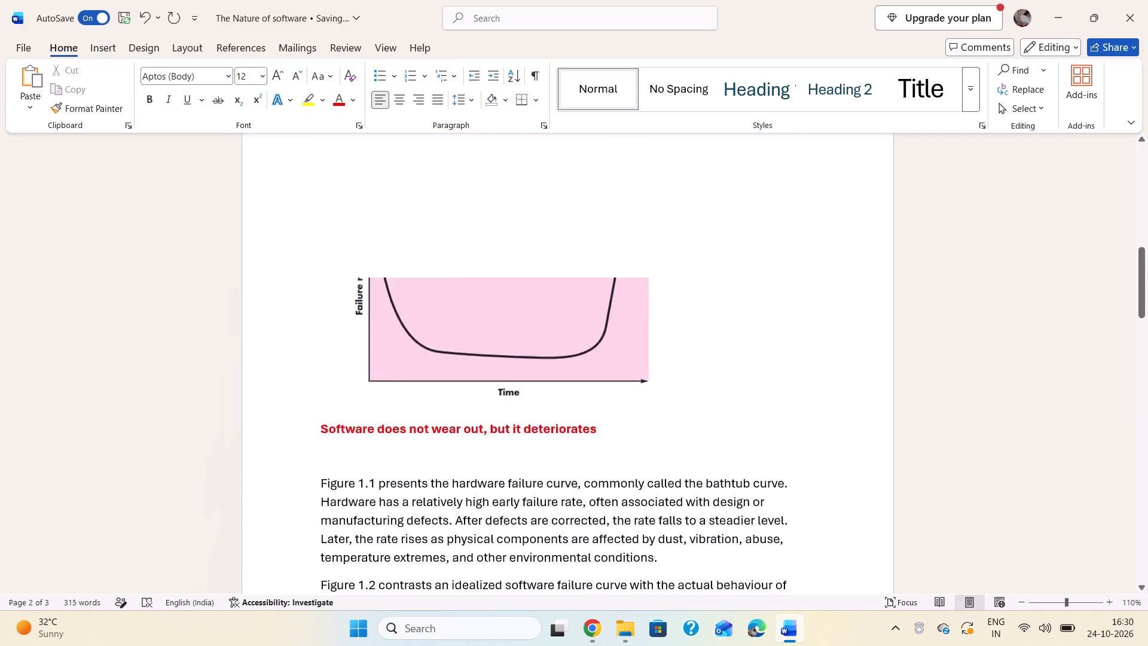
{"action": "scroll", "coordinate": [468, 456], "scroll_direction": "down", "scroll_amount": 1}
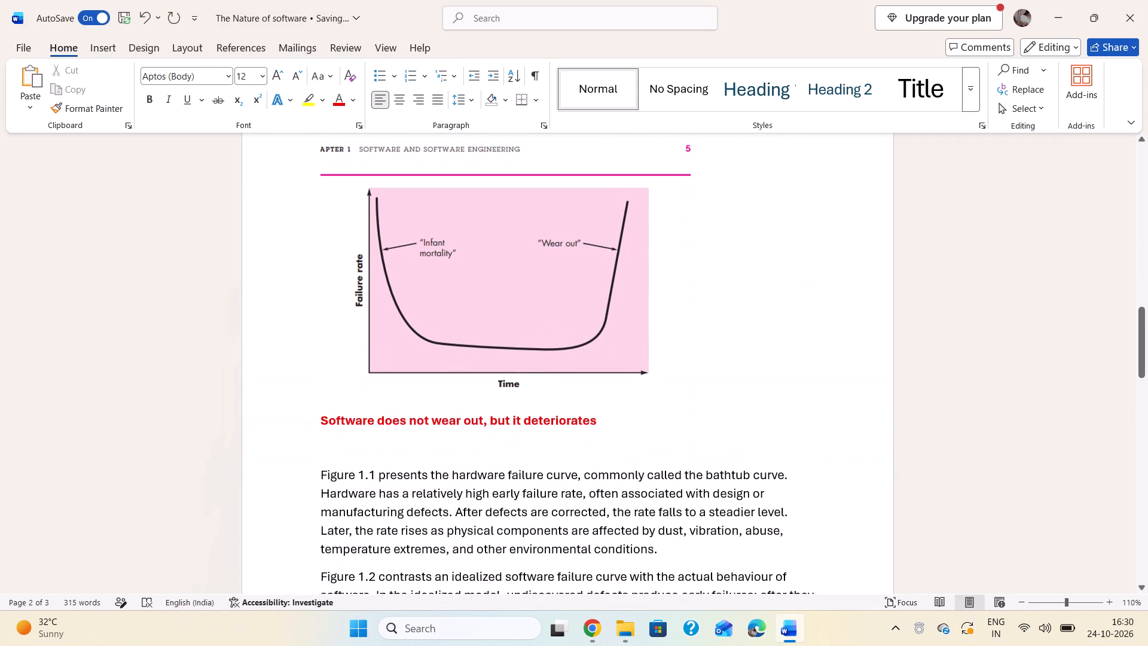
{"action": "scroll", "coordinate": [468, 456], "scroll_direction": "down", "scroll_amount": 1}
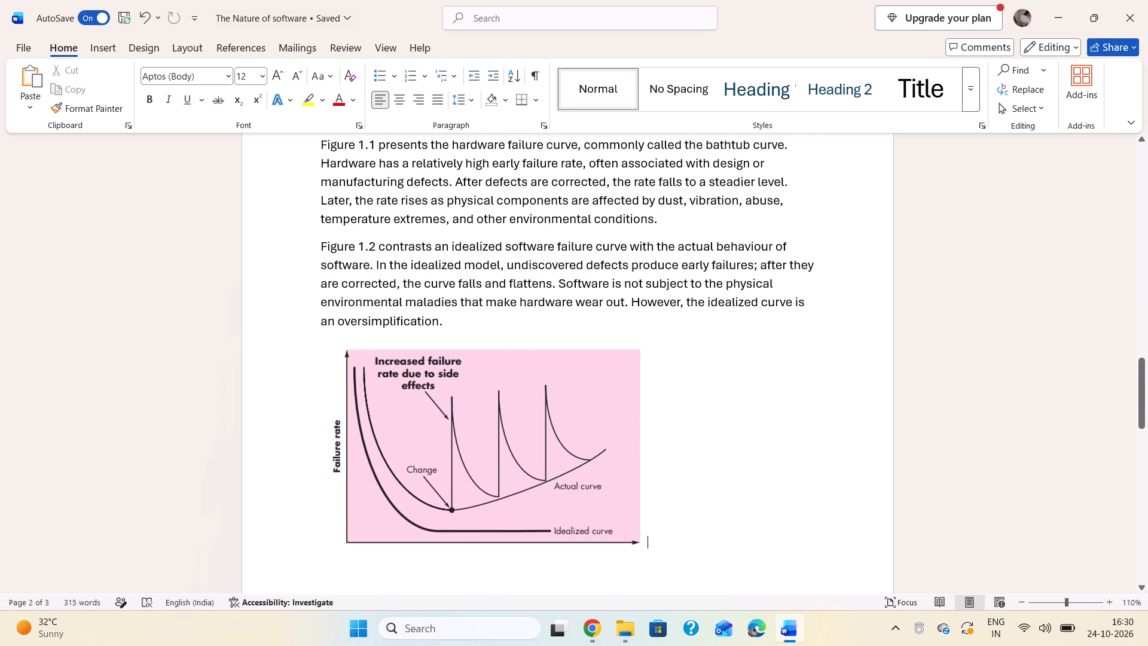
{"action": "scroll", "coordinate": [468, 456], "scroll_direction": "up", "scroll_amount": 2}
{"action": "scroll", "coordinate": [468, 456], "scroll_direction": "down", "scroll_amount": 1}
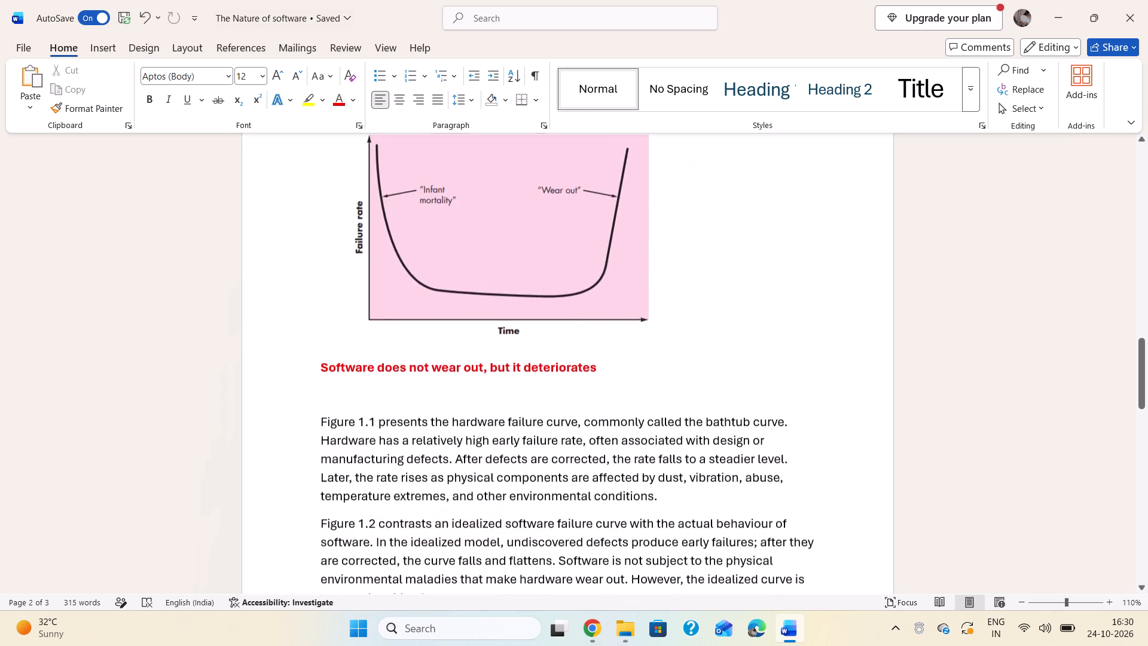
{"action": "scroll", "coordinate": [468, 456], "scroll_direction": "down", "scroll_amount": 2}
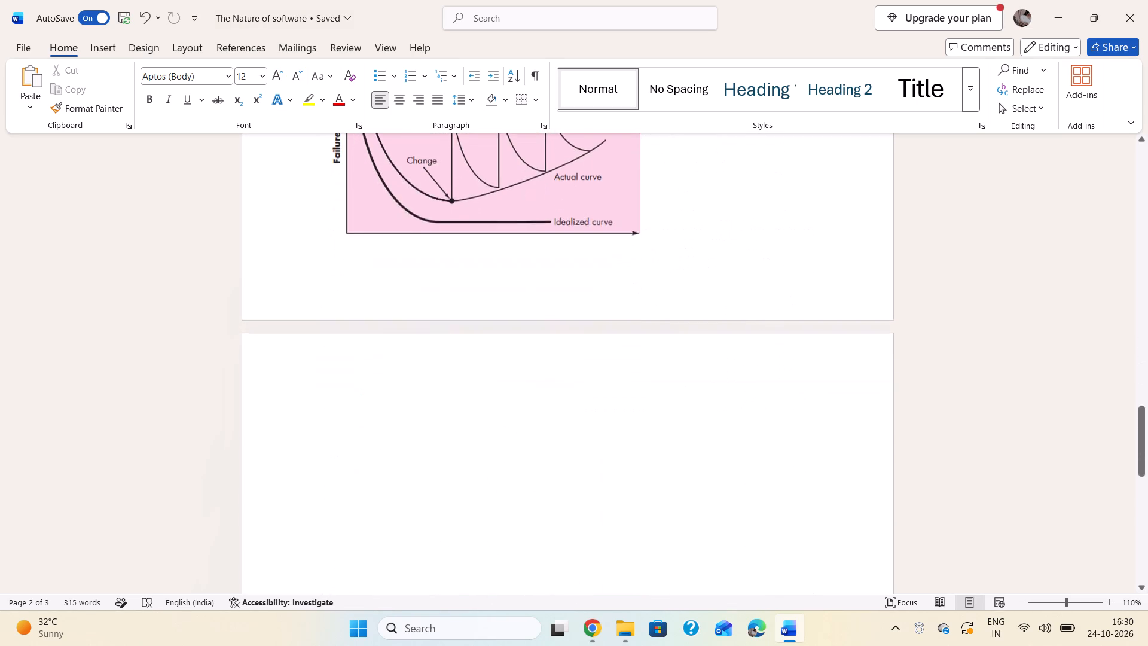
{"action": "scroll", "coordinate": [468, 456], "scroll_direction": "down", "scroll_amount": 1}
Switch to Chrome and copy the Characteristic 3 title "Most software continues to be custom built" with its two paragraphs from the exam notes PDF.
{"action": "left_click", "coordinate": [592, 624]}
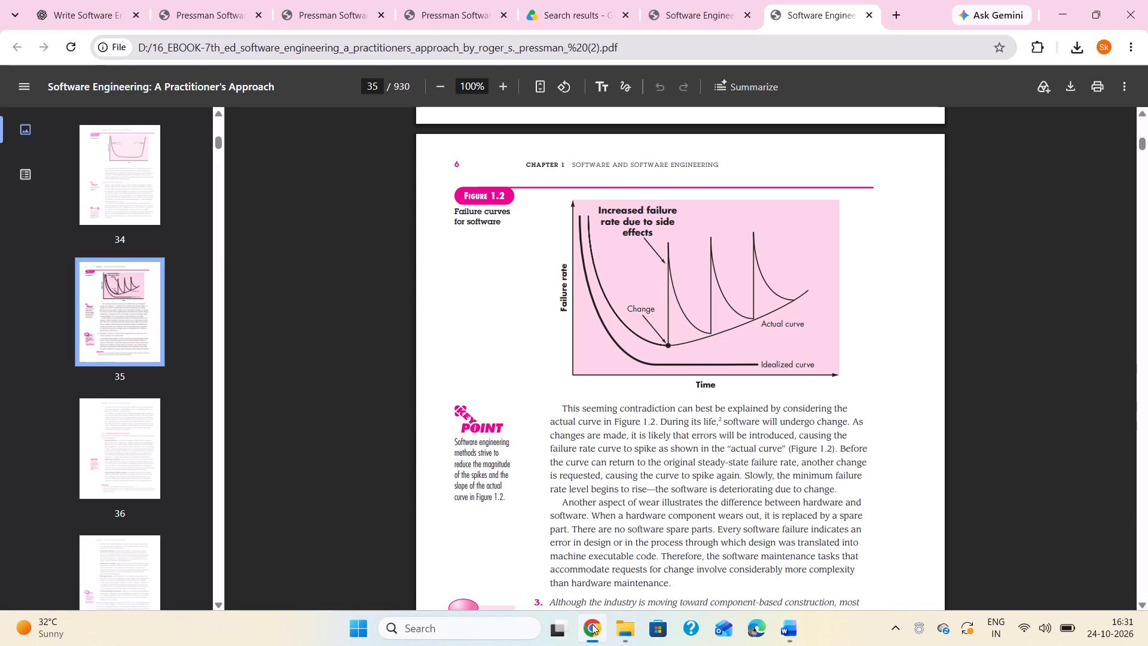
{"action": "left_click", "coordinate": [457, 0]}
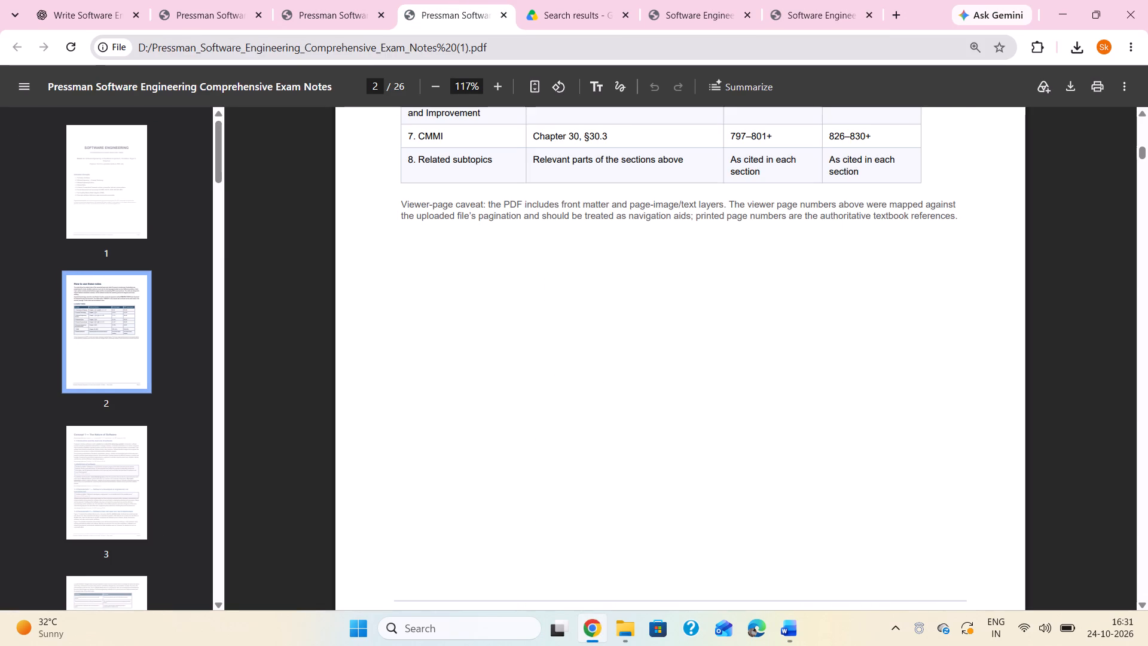
{"action": "scroll", "coordinate": [553, 233], "scroll_direction": "up", "scroll_amount": 2}
{"action": "scroll", "coordinate": [553, 233], "scroll_direction": "down", "scroll_amount": 8}
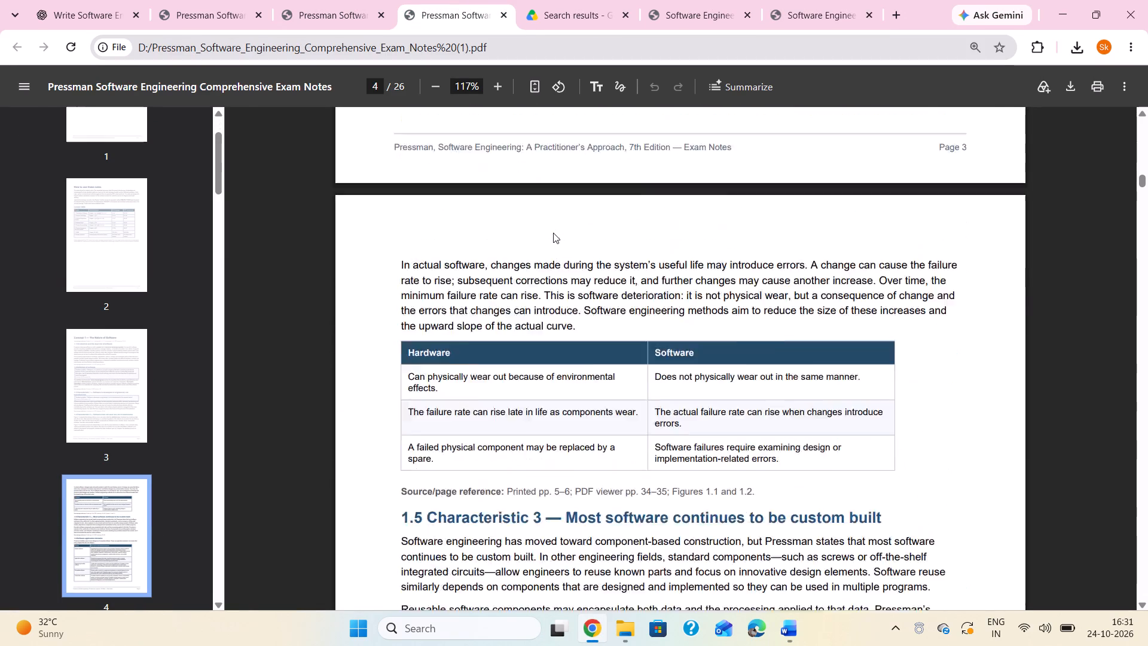
{"action": "scroll", "coordinate": [553, 233], "scroll_direction": "down", "scroll_amount": 5}
{"action": "scroll", "coordinate": [553, 233], "scroll_direction": "up", "scroll_amount": 3}
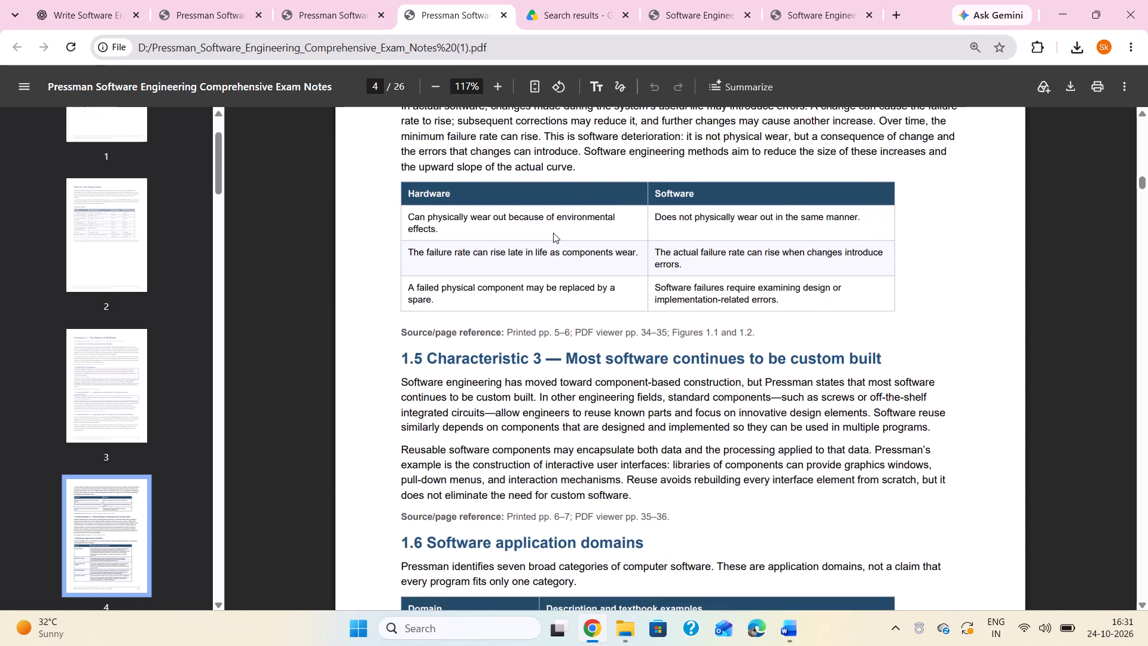
{"action": "scroll", "coordinate": [553, 233], "scroll_direction": "up", "scroll_amount": 1}
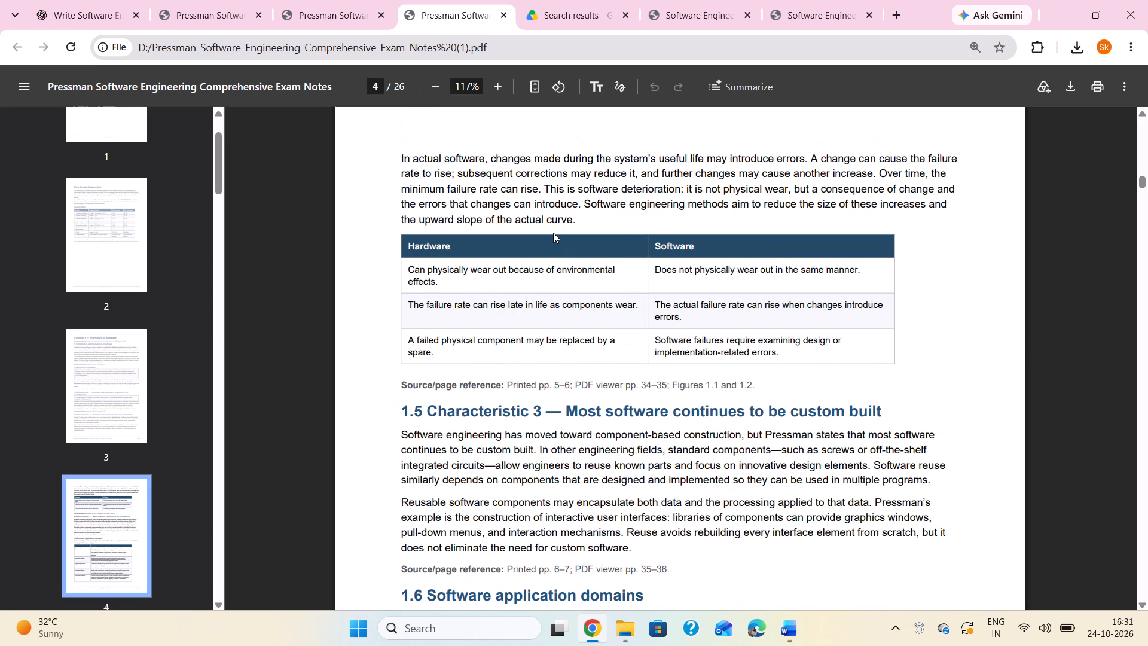
{"action": "scroll", "coordinate": [553, 233], "scroll_direction": "up", "scroll_amount": 1}
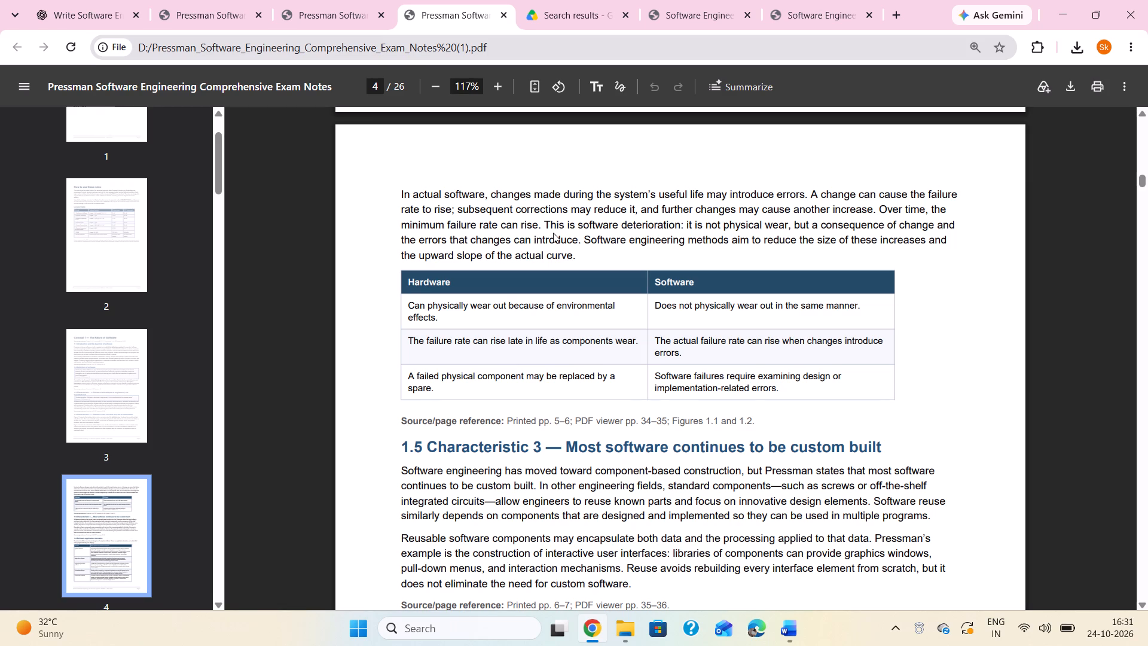
{"action": "scroll", "coordinate": [553, 233], "scroll_direction": "down", "scroll_amount": 1}
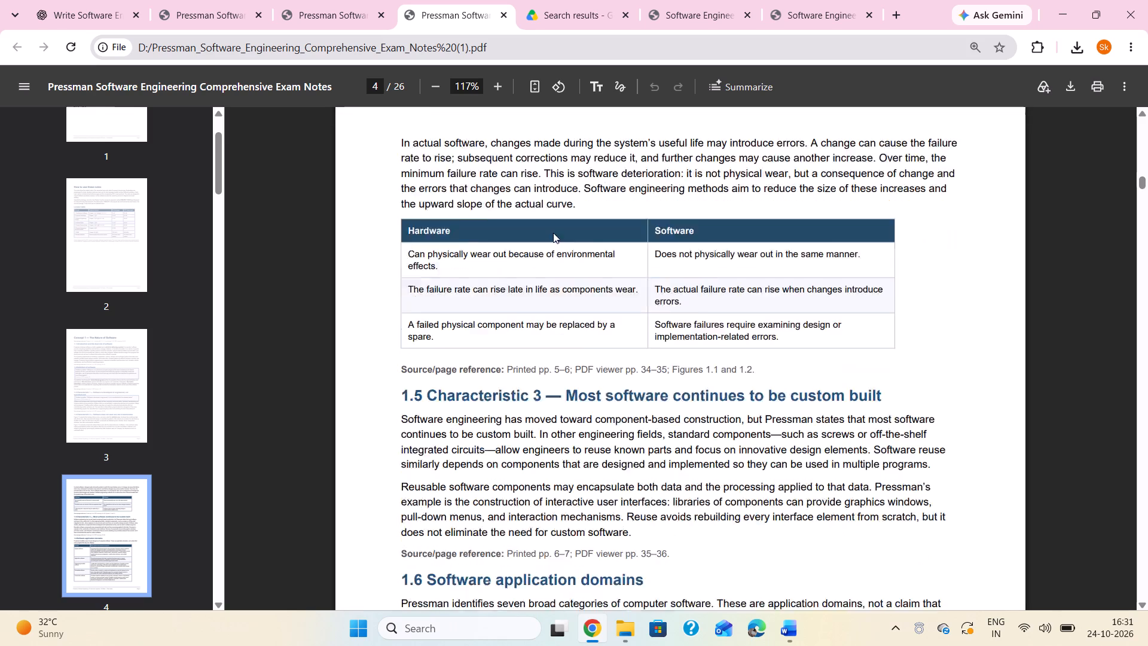
{"action": "scroll", "coordinate": [553, 233], "scroll_direction": "down", "scroll_amount": 1}
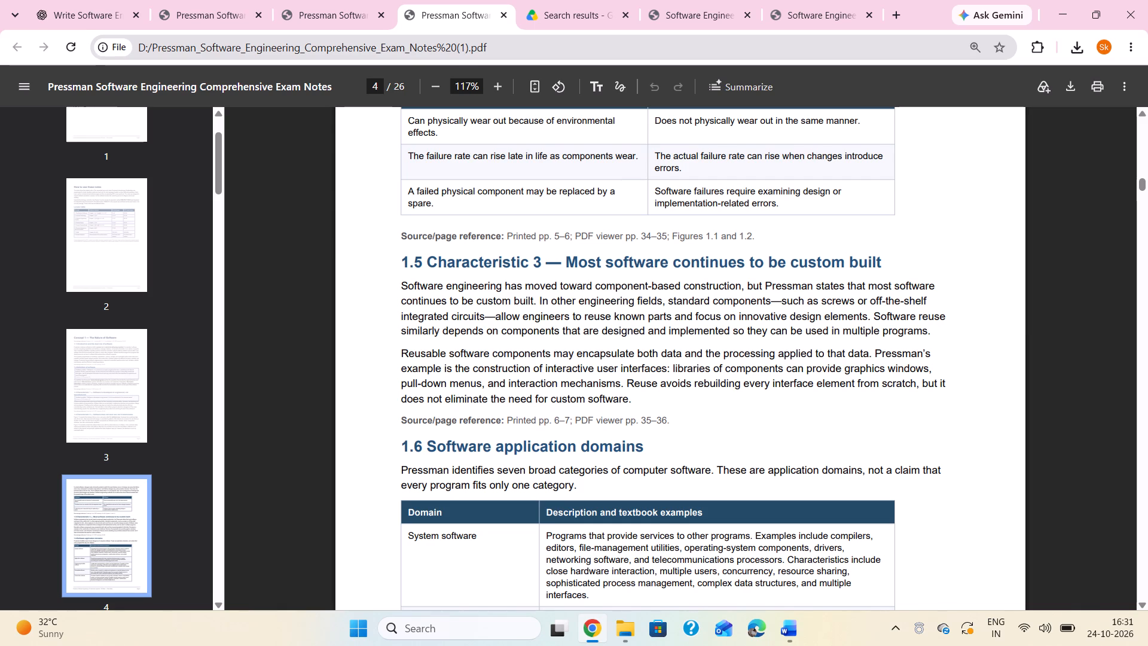
{"action": "left_click_drag", "start_coordinate": [558, 260], "coordinate": [714, 315]}
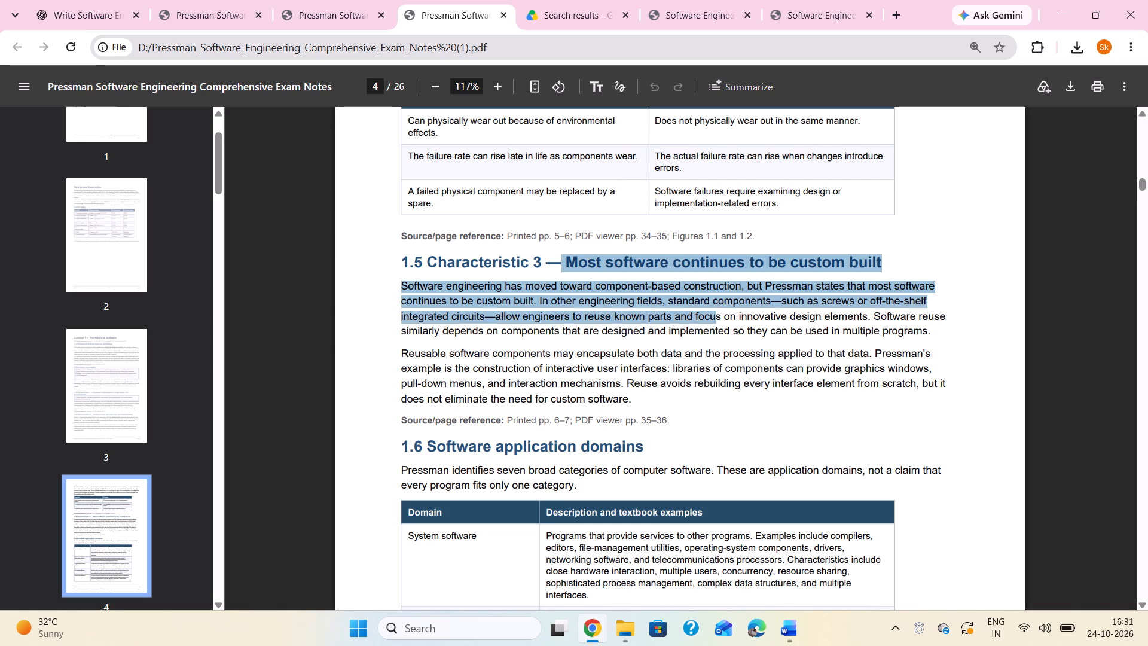
{"action": "left_click_drag", "start_coordinate": [714, 315], "coordinate": [635, 400]}
{"action": "key", "text": "ctrl+c"}
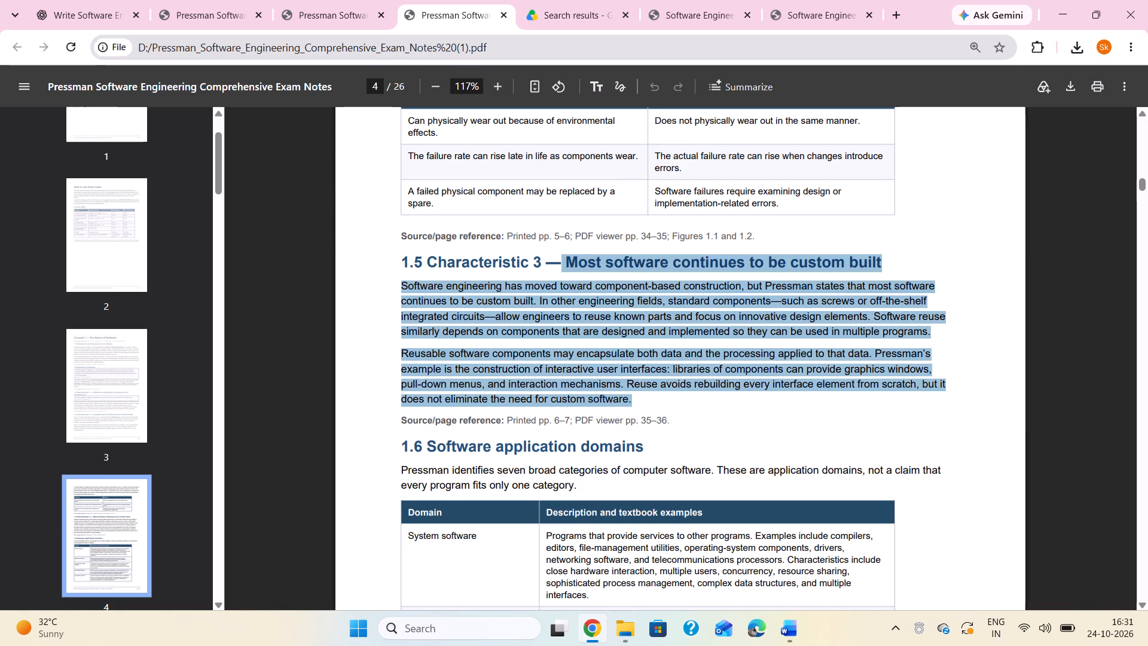
Switch to Word and paste the copied custom-built software text on a new line below the Figure 1.2 graph.
{"action": "left_click", "coordinate": [782, 621]}
{"action": "scroll", "coordinate": [597, 248], "scroll_direction": "up", "scroll_amount": 1}
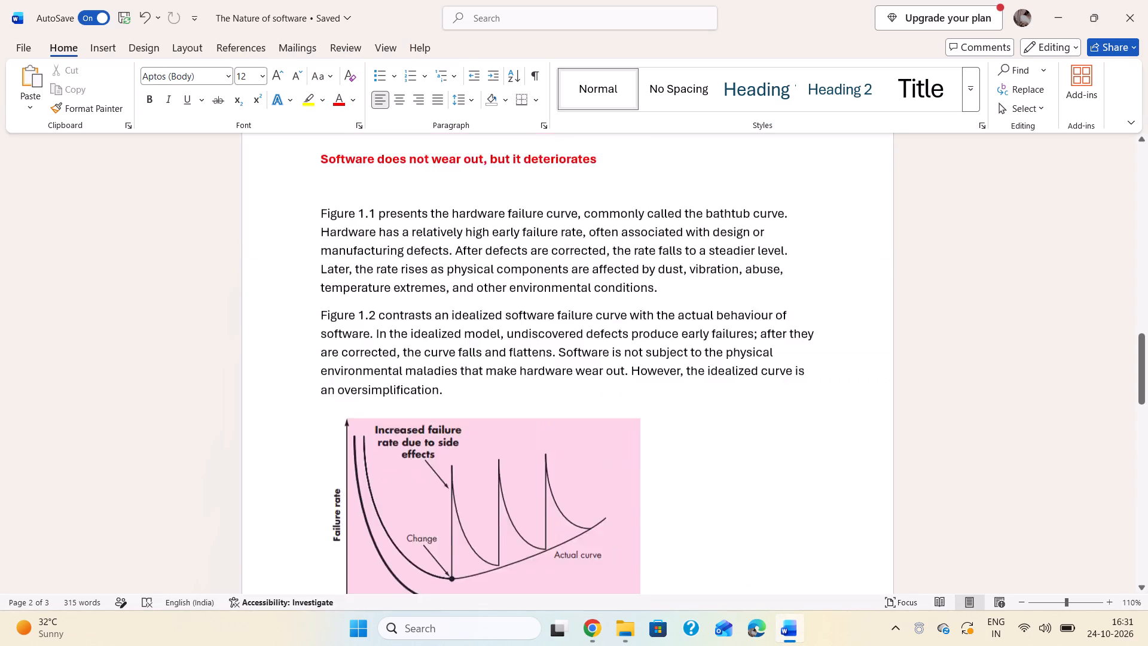
{"action": "scroll", "coordinate": [597, 248], "scroll_direction": "up", "scroll_amount": 1}
{"action": "scroll", "coordinate": [597, 248], "scroll_direction": "down", "scroll_amount": 1}
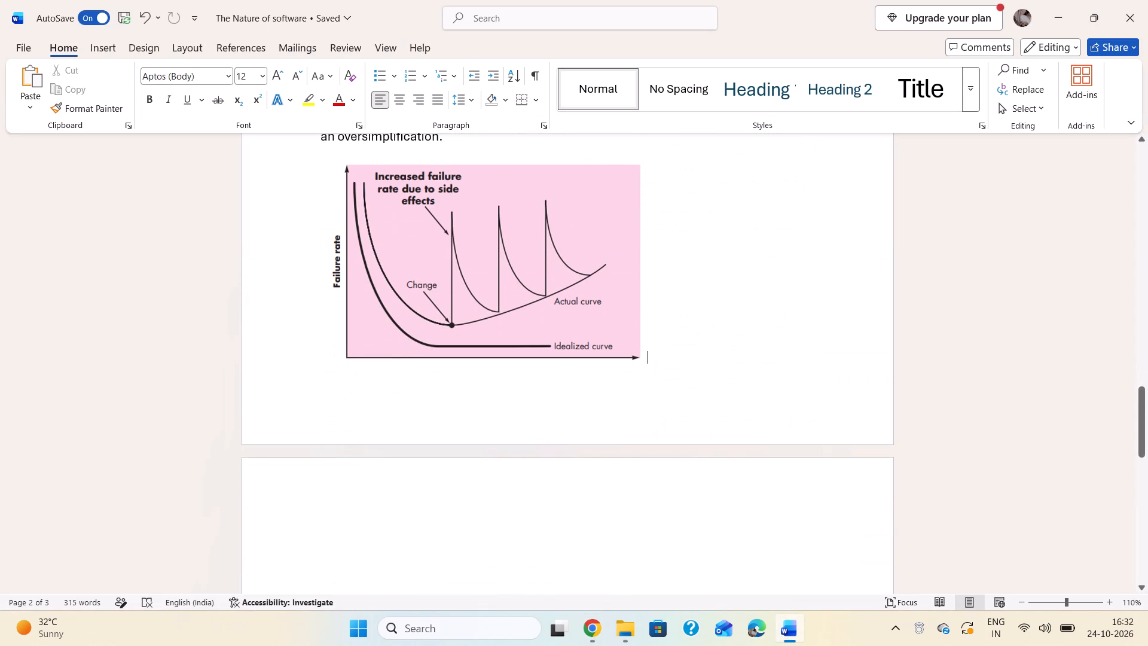
{"action": "key", "text": "Return"}
{"action": "key", "text": "ctrl+v"}
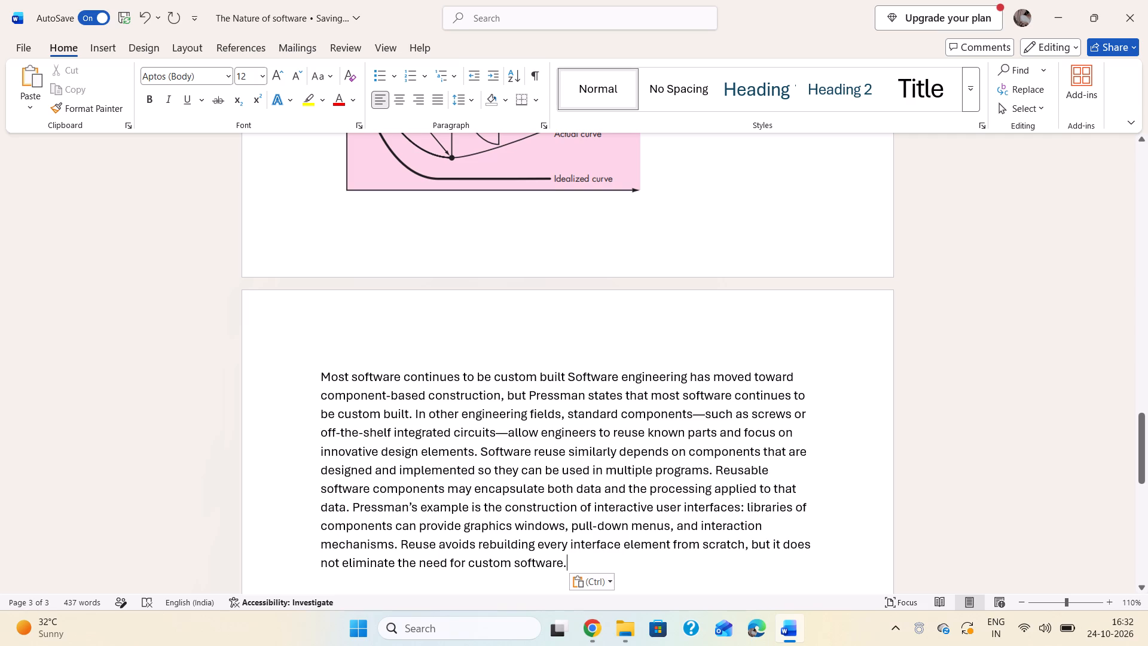
Format "Most software continues to be custom built" as a bold red heading on its own line above the pasted text.
{"action": "left_click_drag", "start_coordinate": [566, 372], "coordinate": [294, 374]}
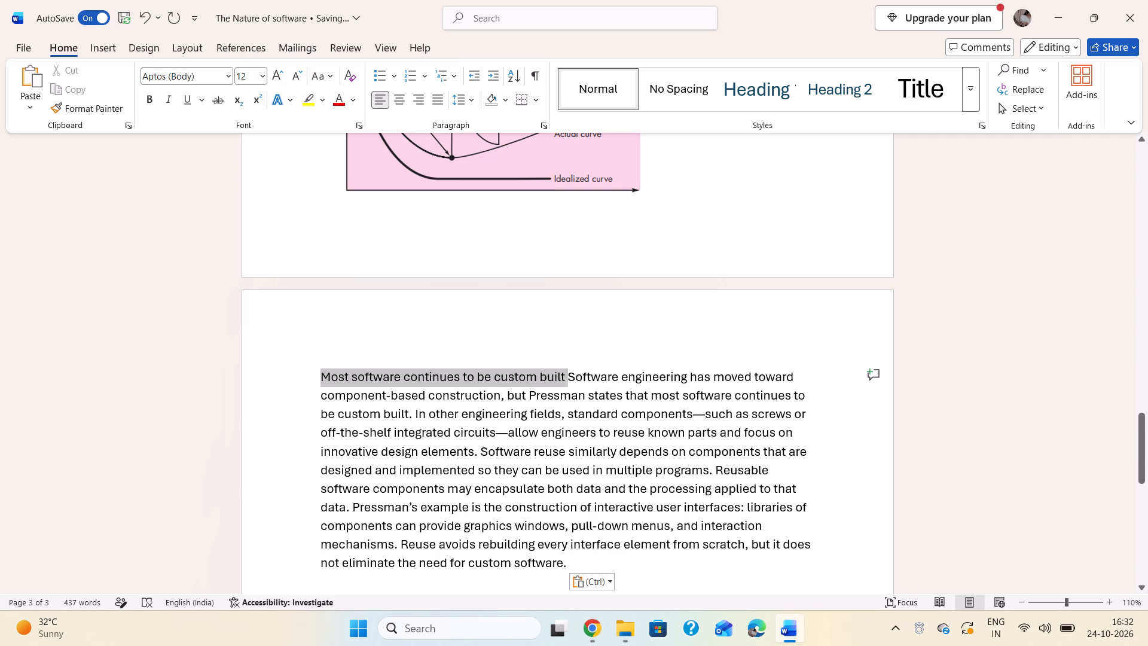
{"action": "left_click_drag", "start_coordinate": [294, 374], "coordinate": [294, 374]}
{"action": "left_click", "coordinate": [152, 100]}
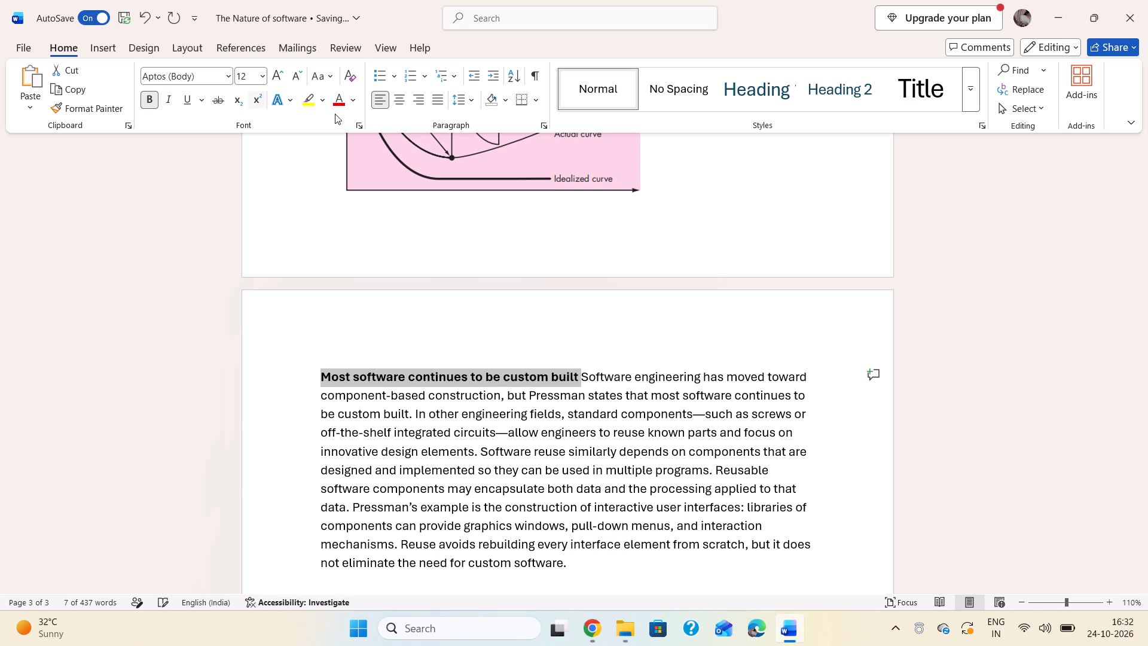
{"action": "left_click", "coordinate": [352, 108]}
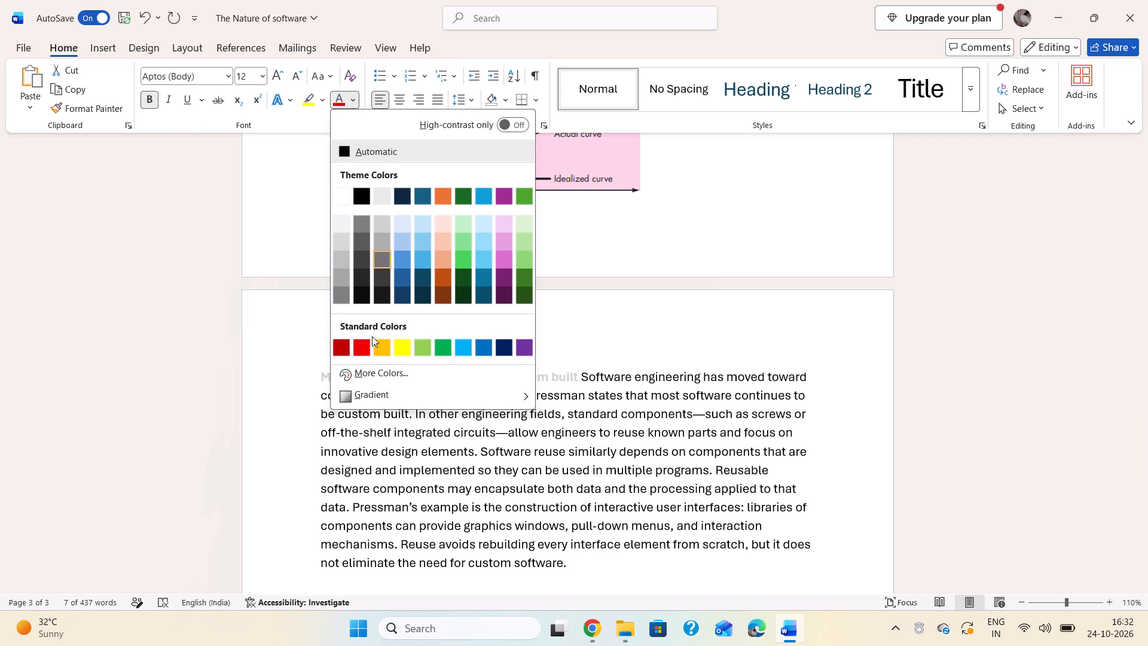
{"action": "left_click", "coordinate": [363, 342]}
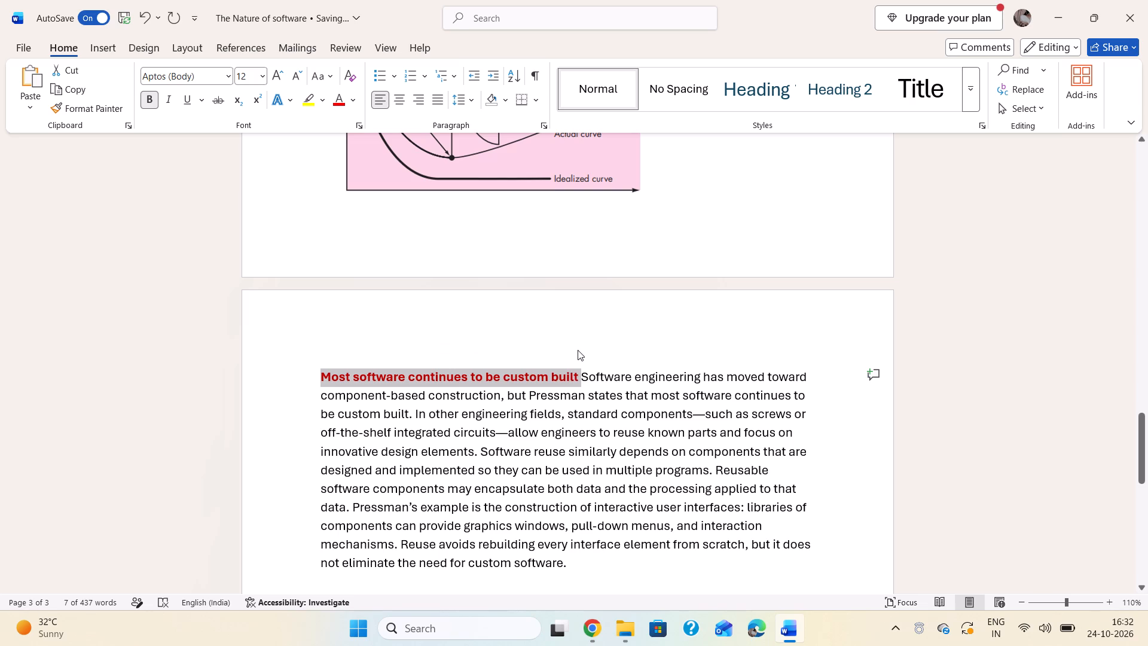
{"action": "left_click", "coordinate": [578, 350]}
{"action": "key", "text": "Return"}
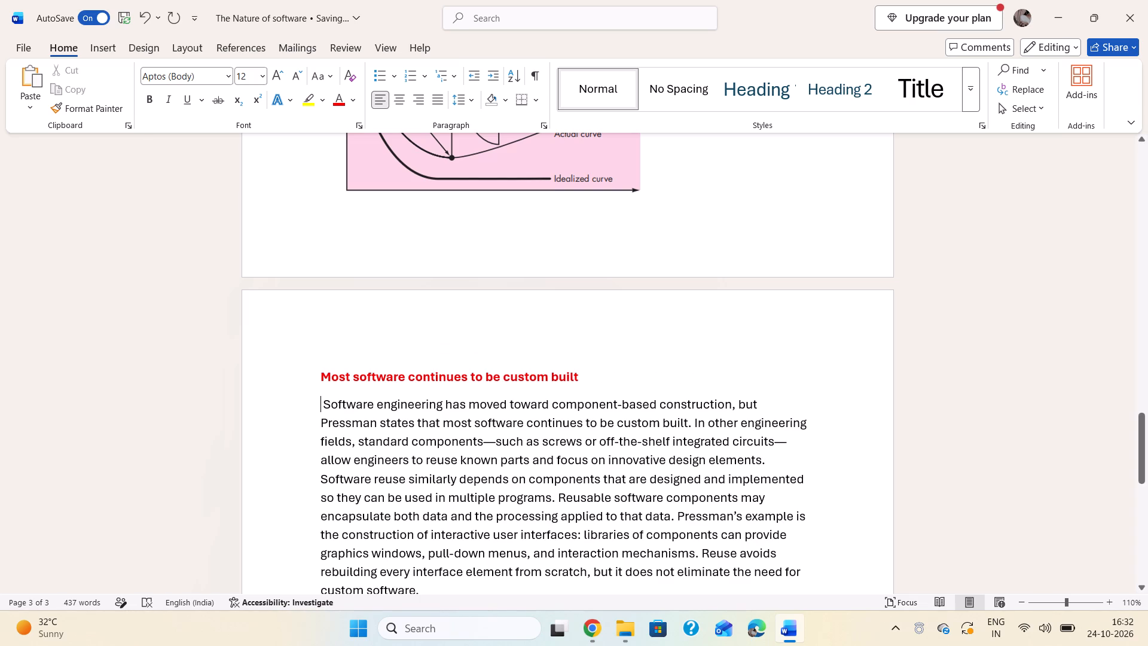
{"action": "scroll", "coordinate": [425, 406], "scroll_direction": "down", "scroll_amount": 1}
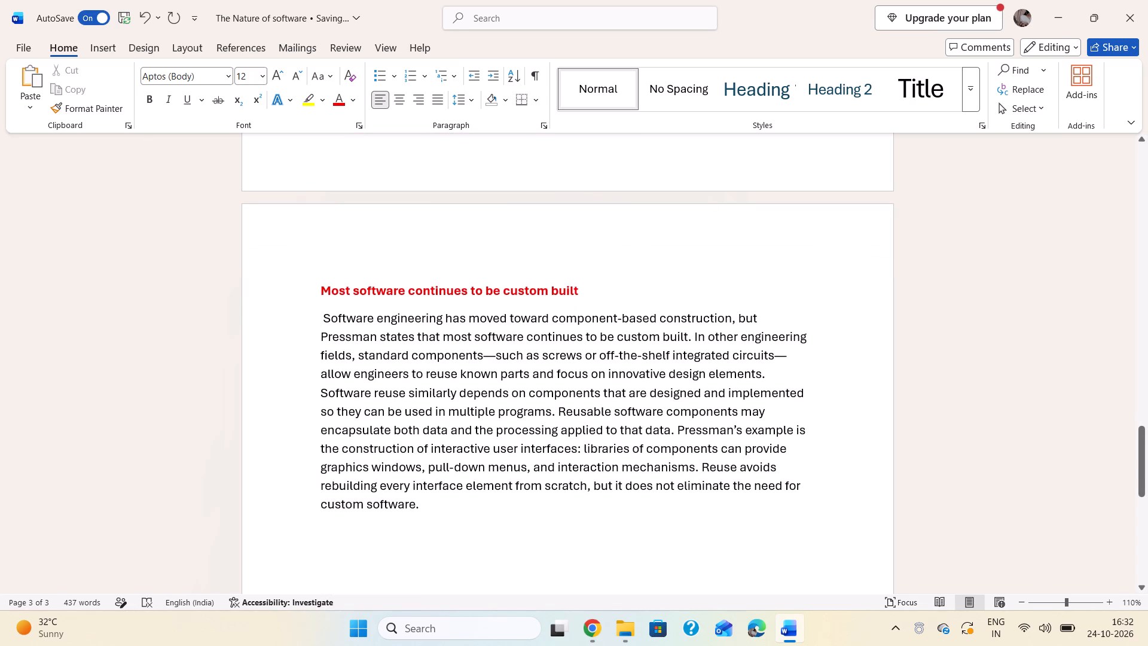
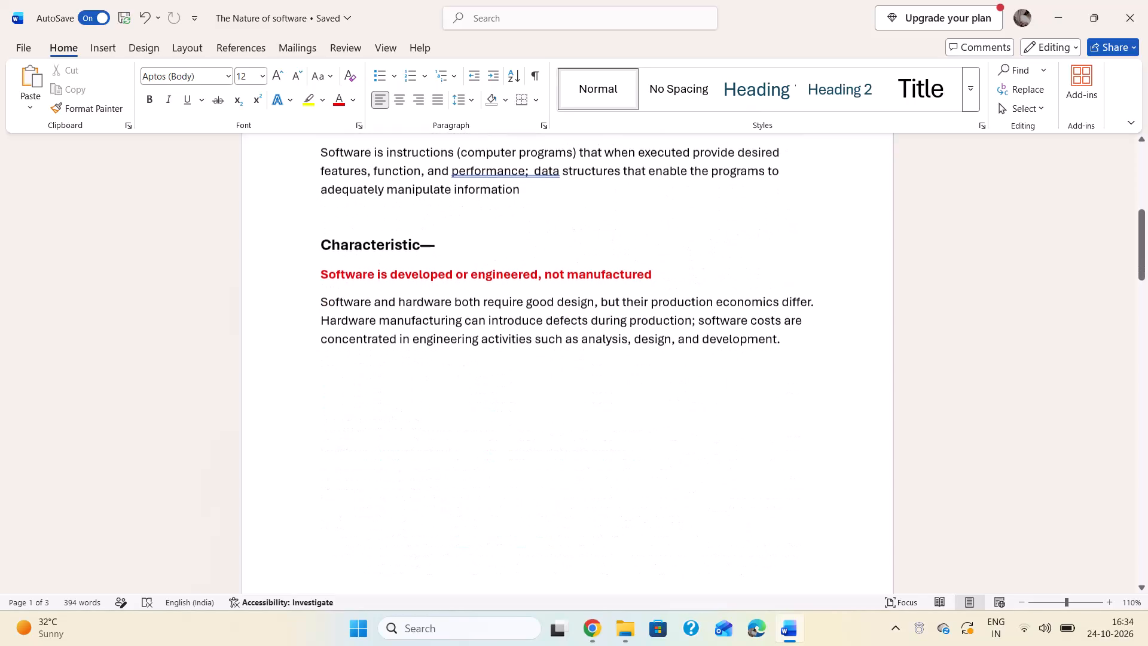
Review the Word notes from the introduction and definition through the characteristics and failure-curve sections to the end.
{"action": "scroll", "coordinate": [643, 572], "scroll_direction": "up", "scroll_amount": 1}
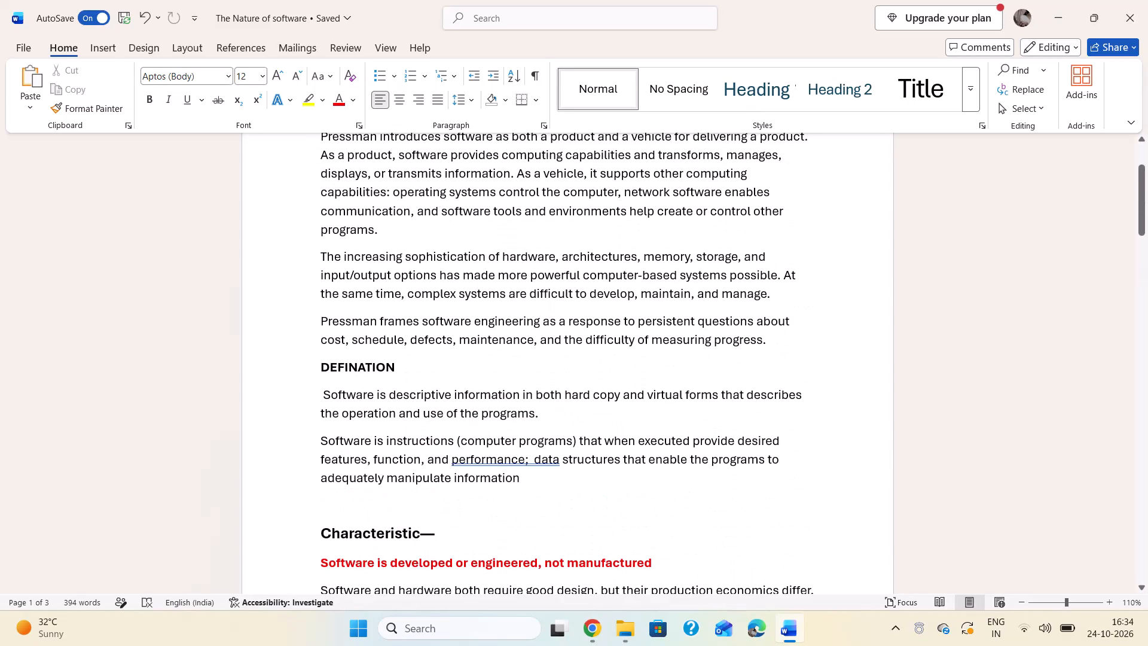
{"action": "scroll", "coordinate": [643, 572], "scroll_direction": "down", "scroll_amount": 1}
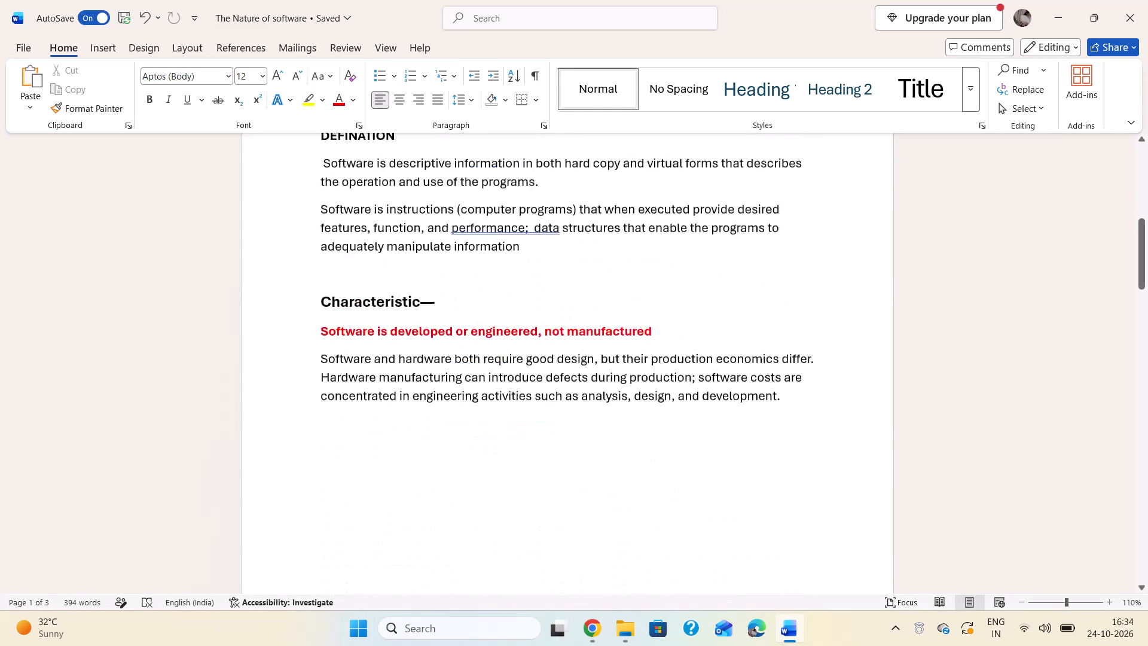
{"action": "scroll", "coordinate": [643, 572], "scroll_direction": "down", "scroll_amount": 1}
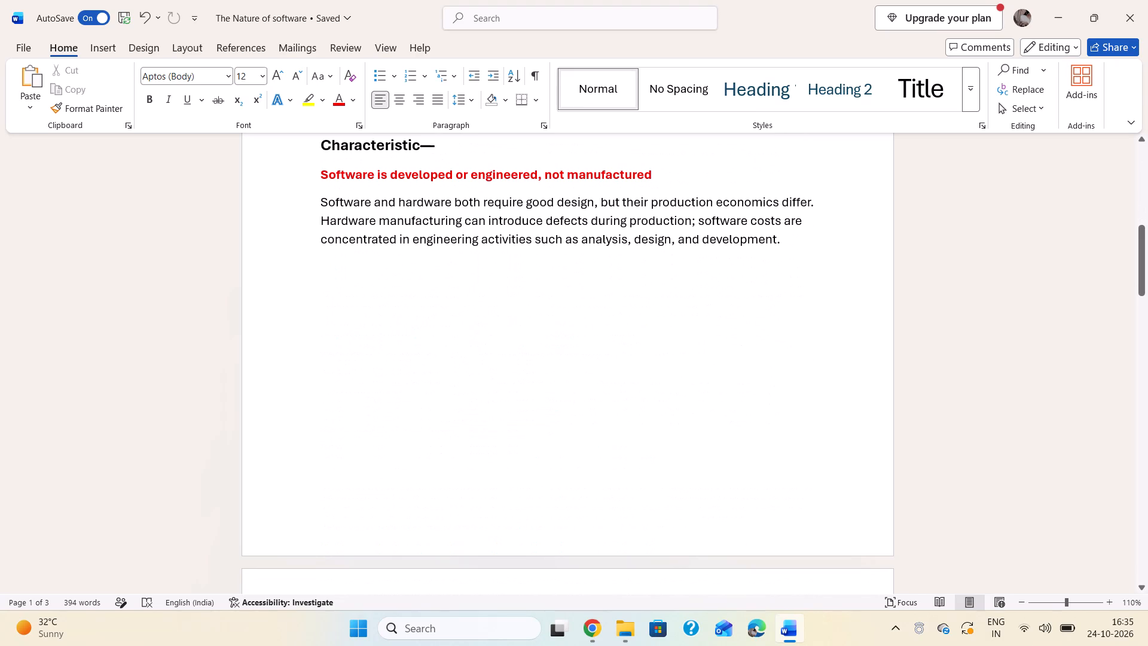
{"action": "scroll", "coordinate": [643, 572], "scroll_direction": "up", "scroll_amount": 2}
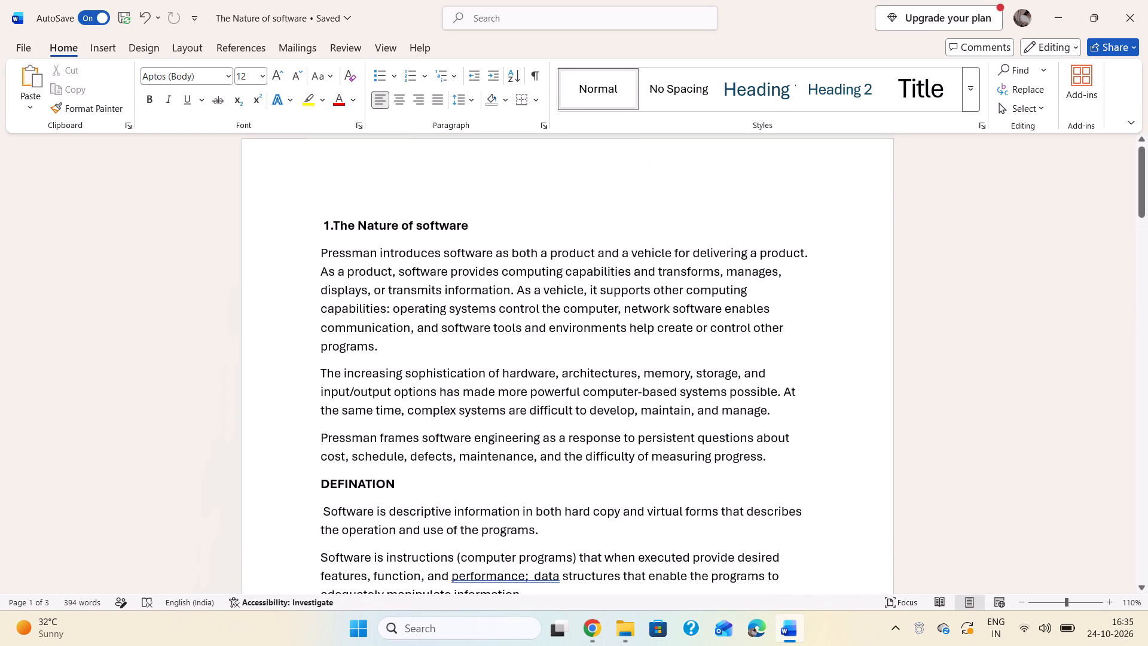
{"action": "scroll", "coordinate": [643, 572], "scroll_direction": "down", "scroll_amount": 1}
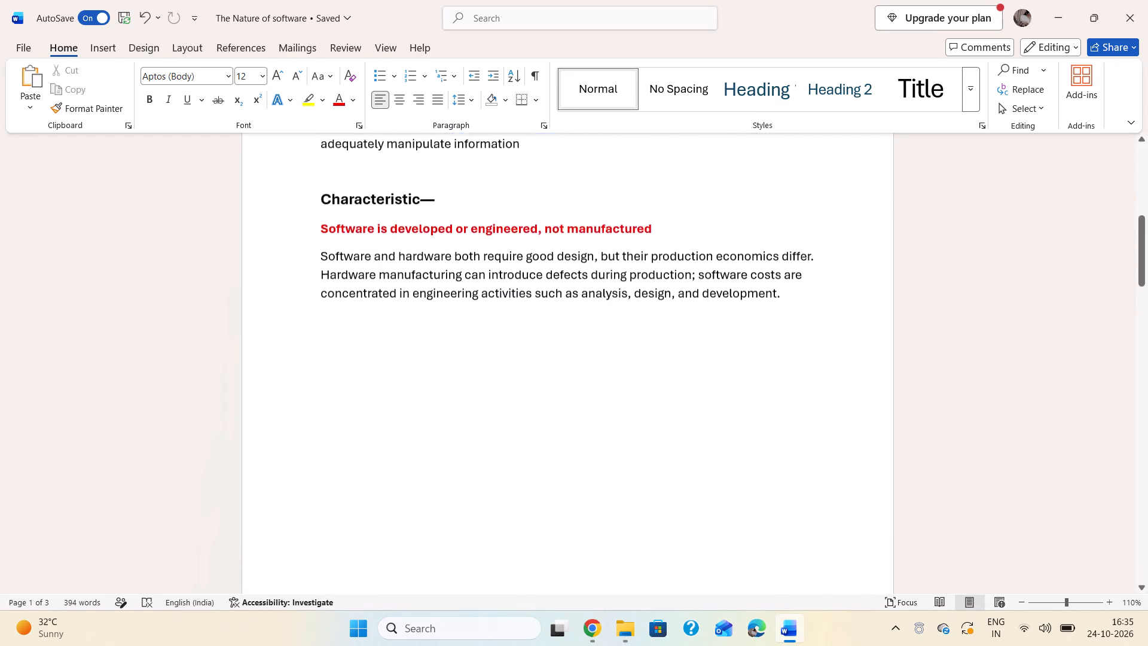
{"action": "scroll", "coordinate": [643, 572], "scroll_direction": "down", "scroll_amount": 1}
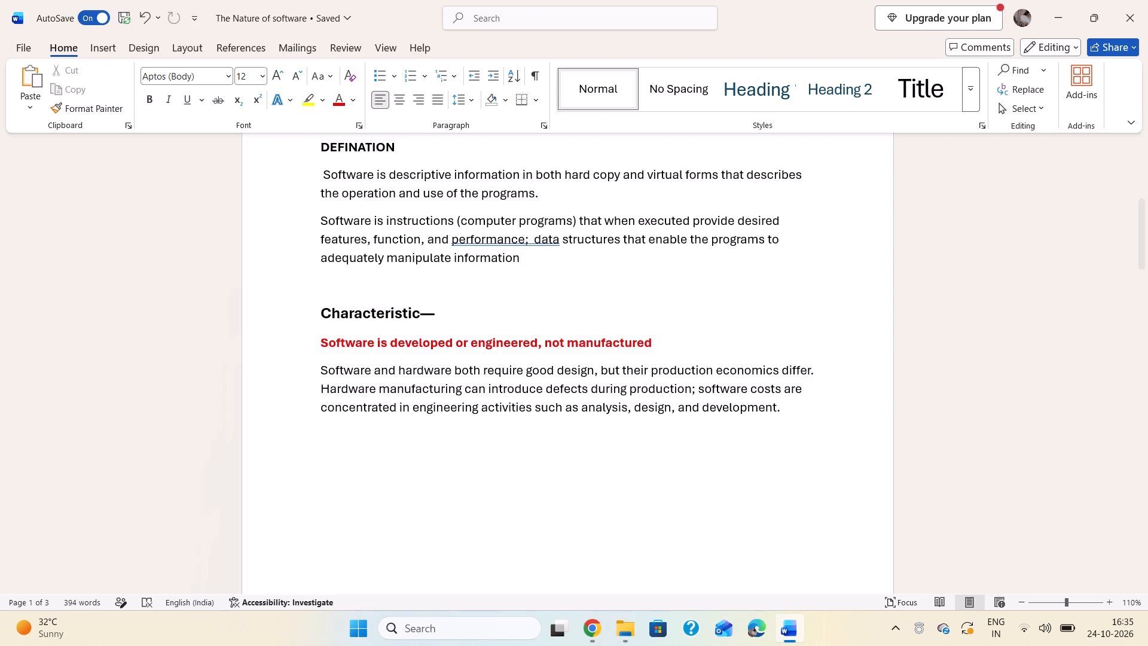
{"action": "scroll", "coordinate": [643, 572], "scroll_direction": "down", "scroll_amount": 4}
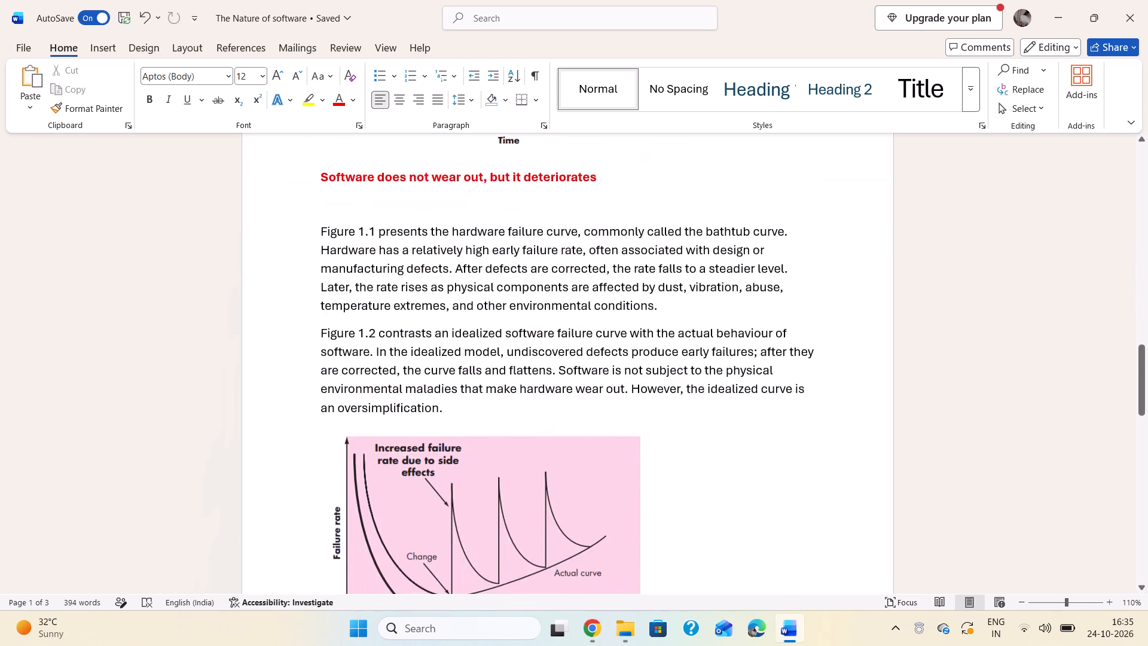
{"action": "scroll", "coordinate": [643, 572], "scroll_direction": "down", "scroll_amount": 3}
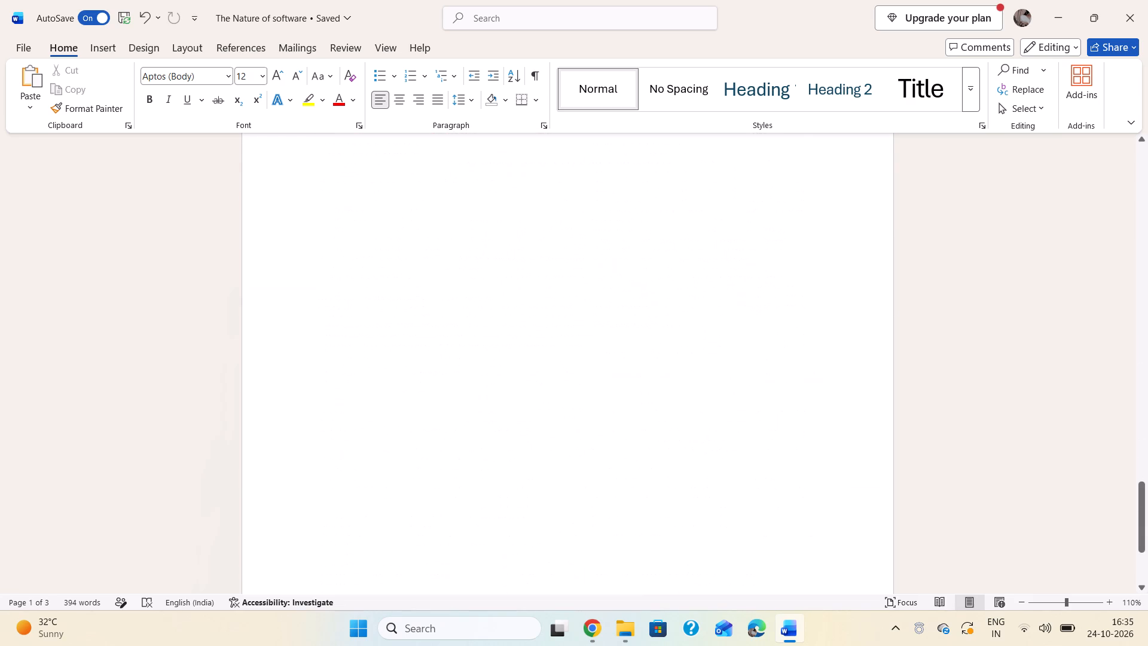
Switch to the Pressman exam notes PDF in Chrome and read onward from the custom-built characteristic through the remaining Concept 1 sections.
{"action": "left_click", "coordinate": [585, 622]}
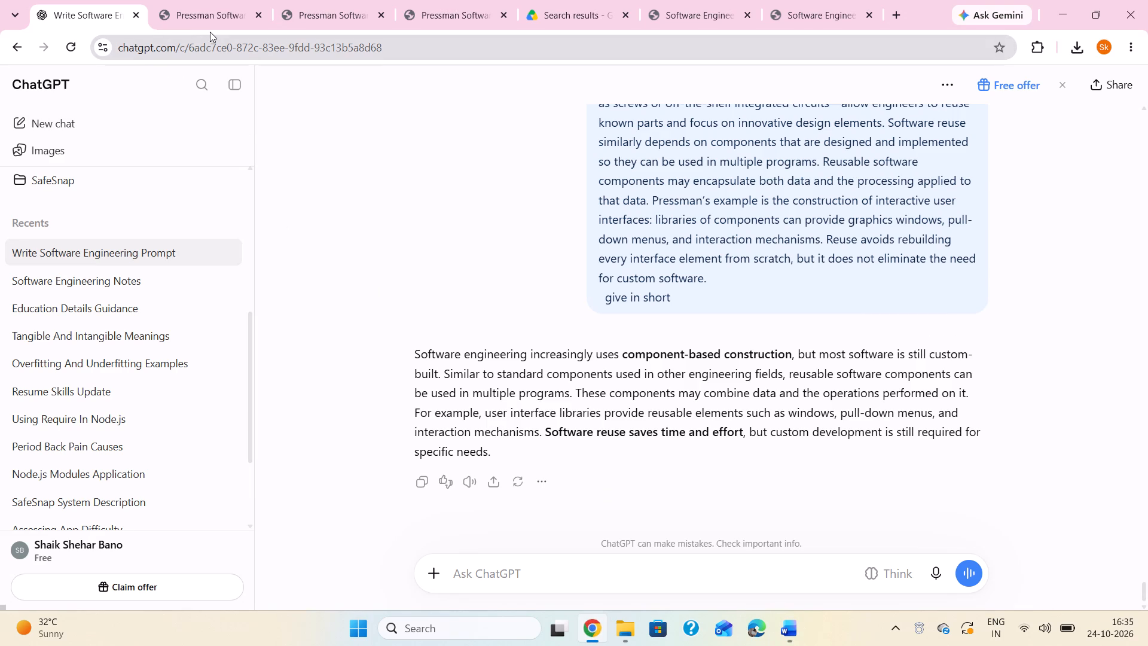
{"action": "left_click", "coordinate": [210, 32]}
{"action": "left_click", "coordinate": [209, 0]}
{"action": "scroll", "coordinate": [554, 374], "scroll_direction": "down", "scroll_amount": 2}
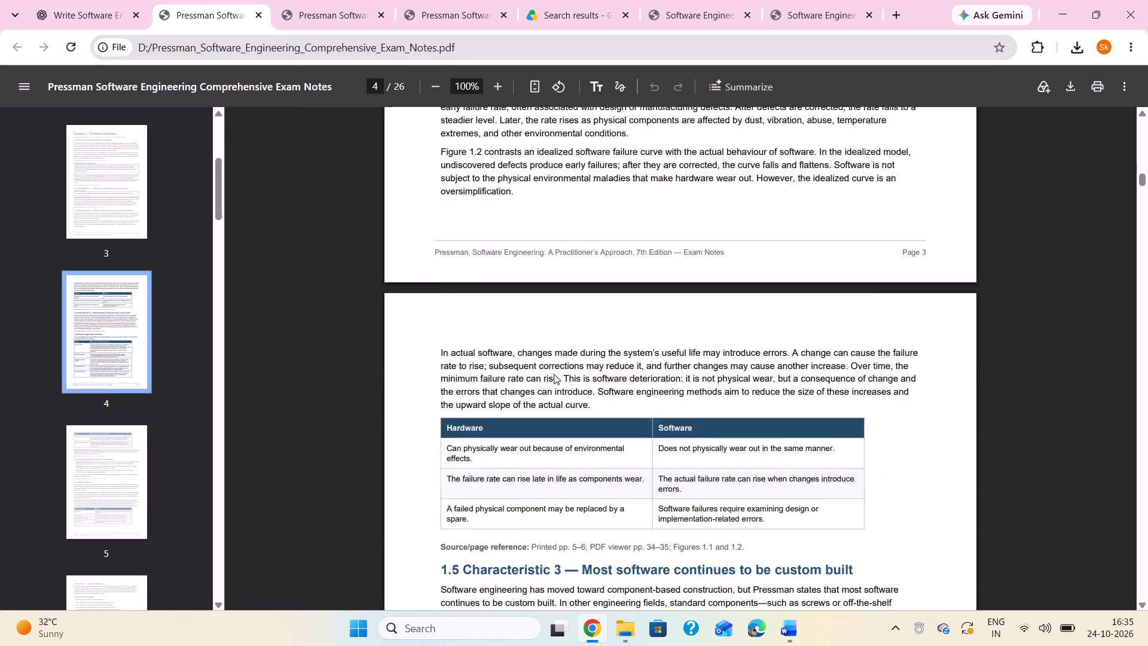
{"action": "scroll", "coordinate": [554, 374], "scroll_direction": "down", "scroll_amount": 4}
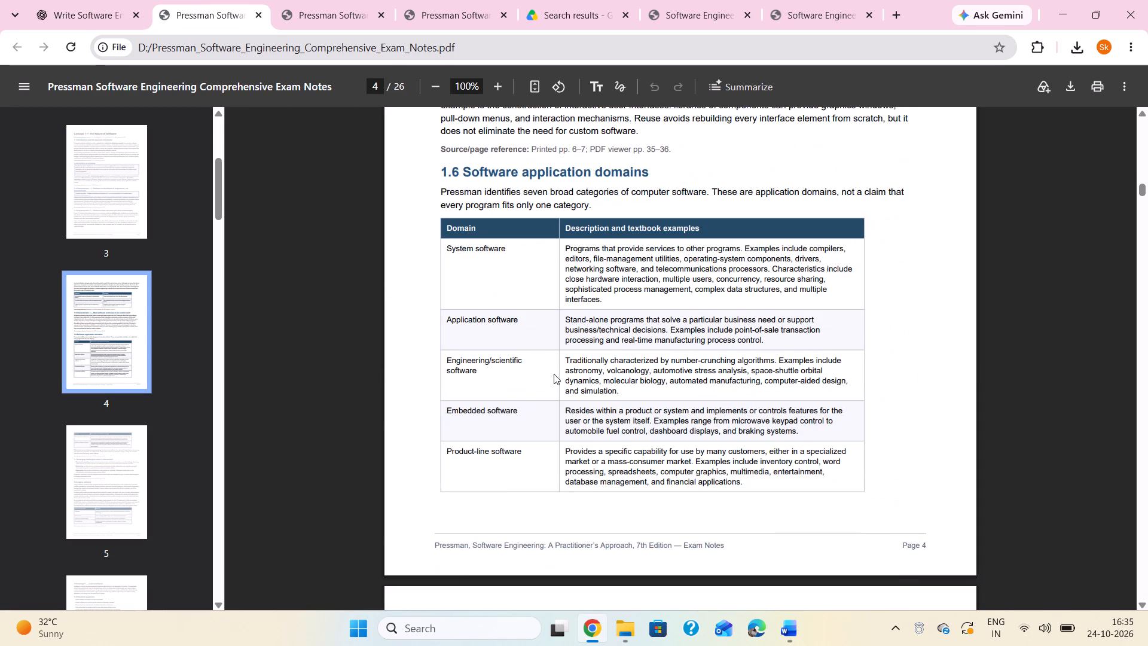
{"action": "scroll", "coordinate": [554, 374], "scroll_direction": "down", "scroll_amount": 2}
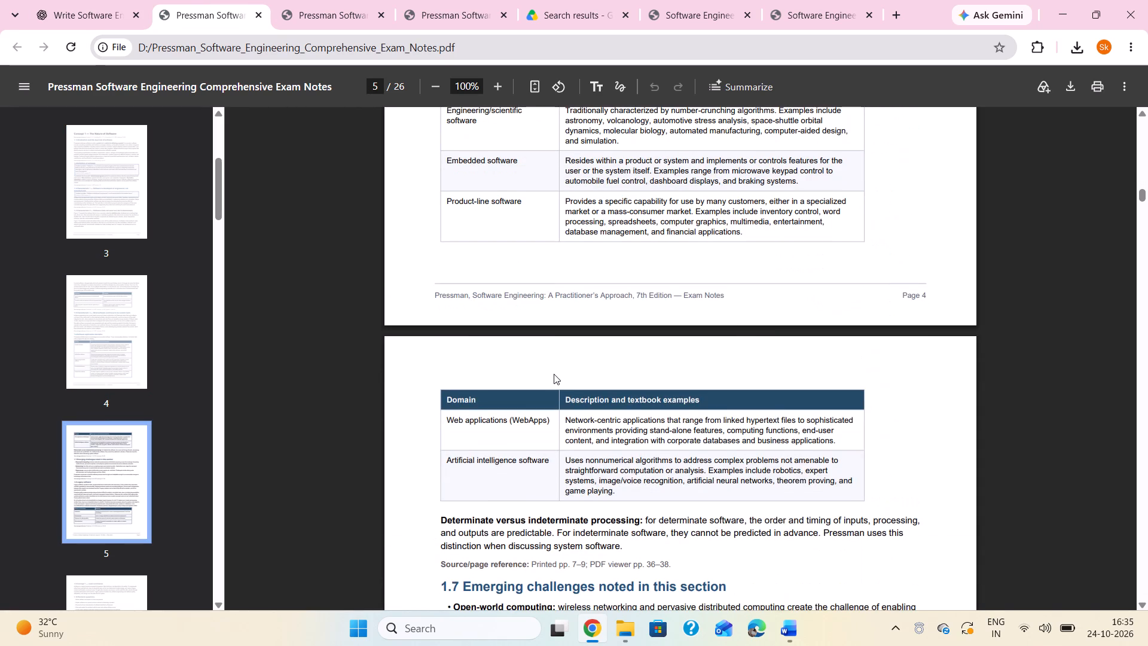
{"action": "scroll", "coordinate": [554, 374], "scroll_direction": "up", "scroll_amount": 2}
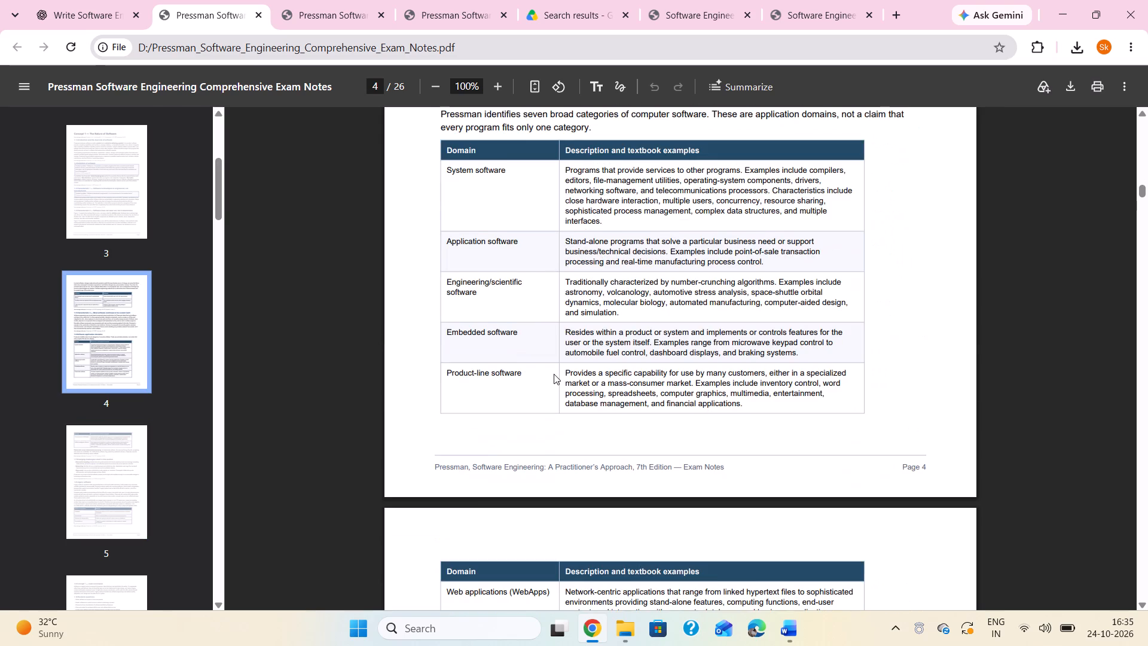
{"action": "scroll", "coordinate": [554, 374], "scroll_direction": "down", "scroll_amount": 4}
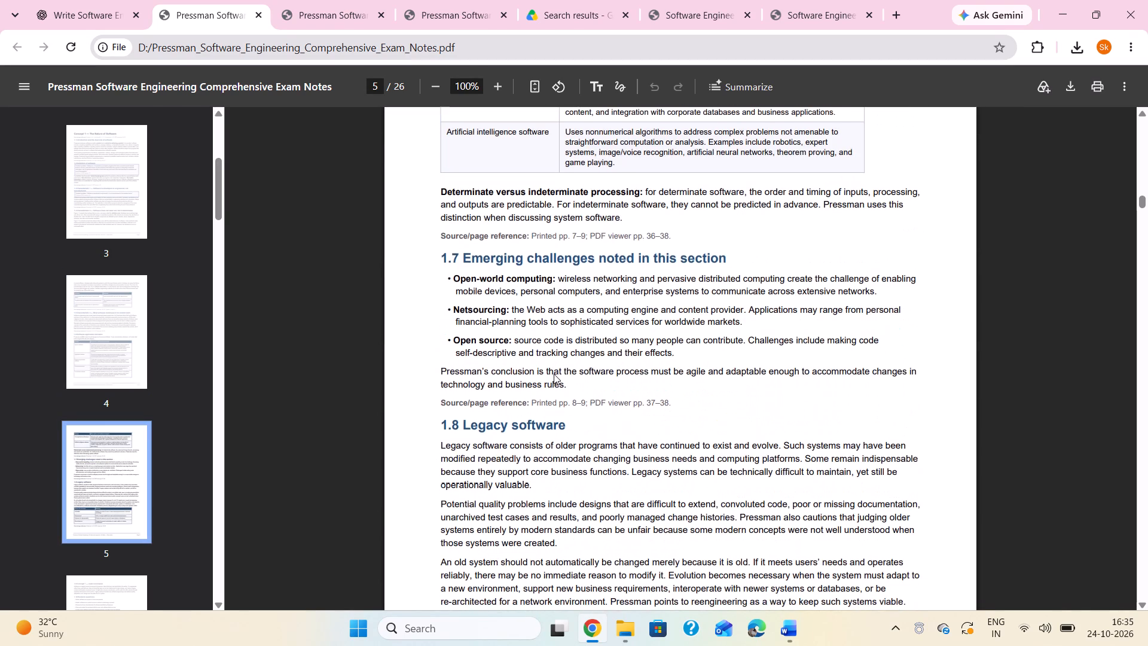
{"action": "scroll", "coordinate": [554, 374], "scroll_direction": "down", "scroll_amount": 2}
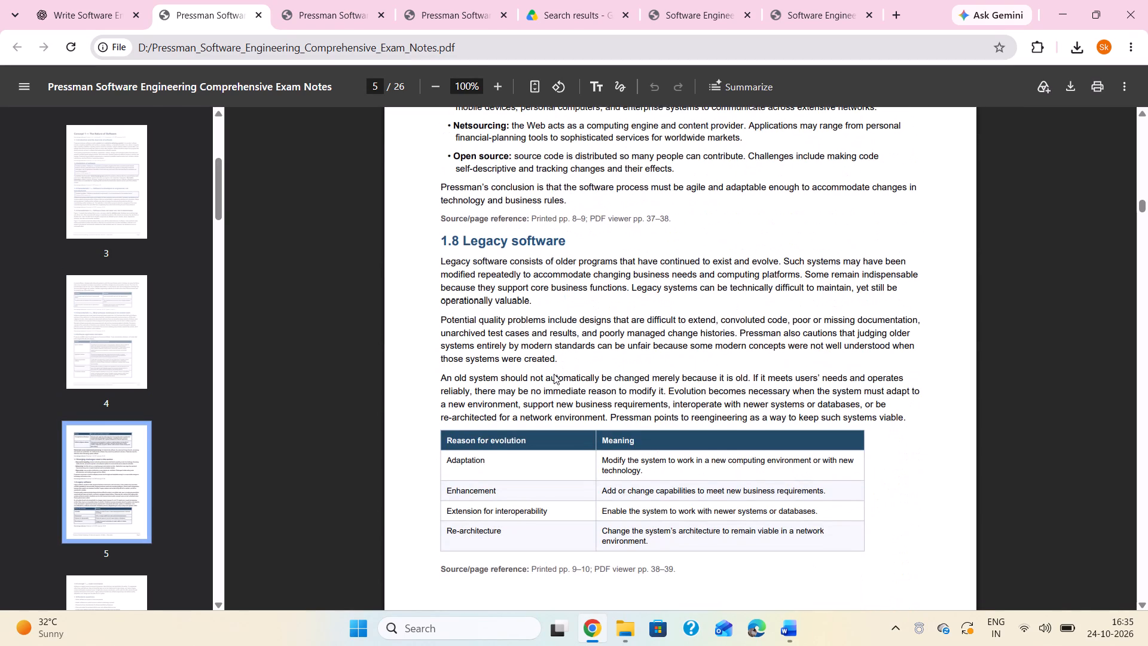
{"action": "scroll", "coordinate": [554, 374], "scroll_direction": "down", "scroll_amount": 1}
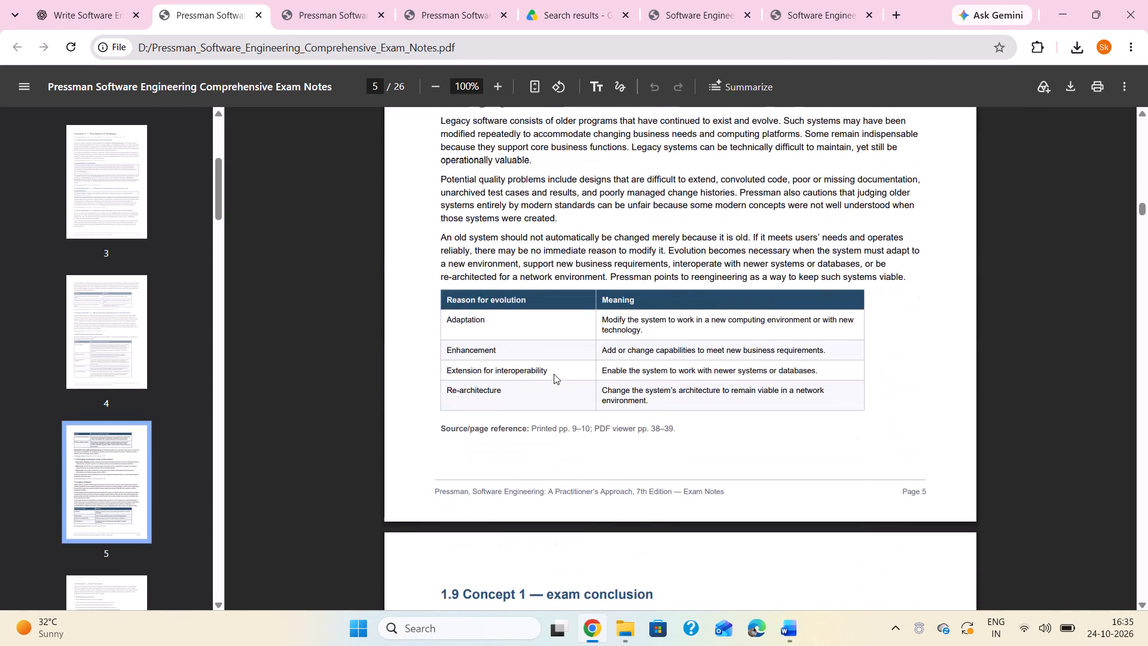
{"action": "scroll", "coordinate": [554, 374], "scroll_direction": "down", "scroll_amount": 3}
{"action": "scroll", "coordinate": [554, 374], "scroll_direction": "up", "scroll_amount": 2}
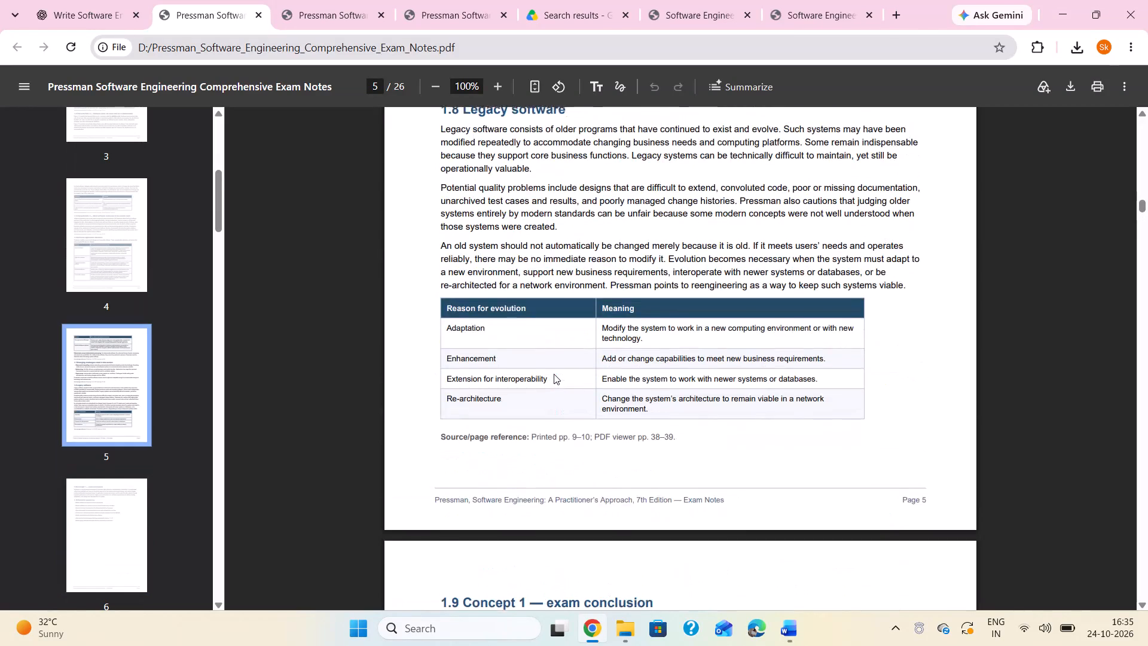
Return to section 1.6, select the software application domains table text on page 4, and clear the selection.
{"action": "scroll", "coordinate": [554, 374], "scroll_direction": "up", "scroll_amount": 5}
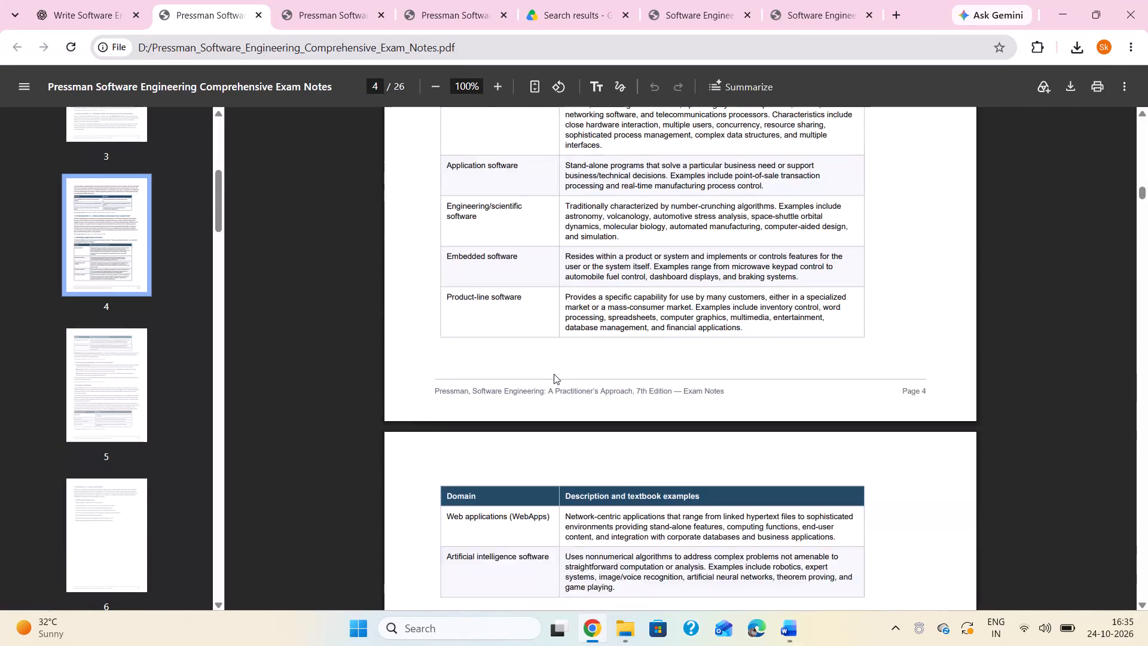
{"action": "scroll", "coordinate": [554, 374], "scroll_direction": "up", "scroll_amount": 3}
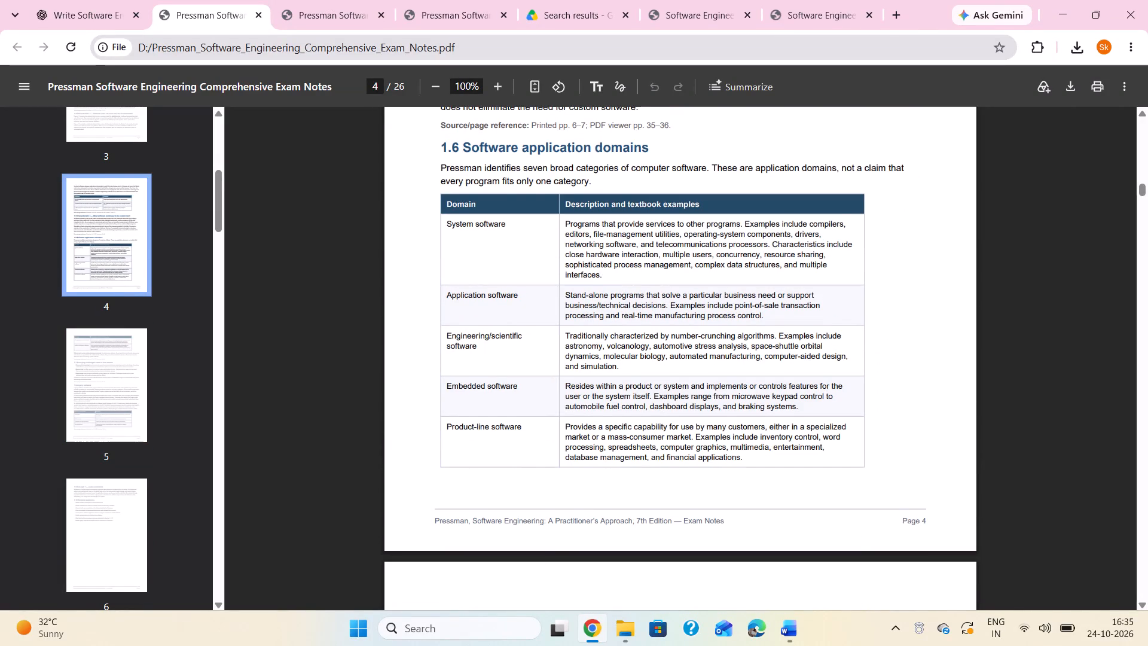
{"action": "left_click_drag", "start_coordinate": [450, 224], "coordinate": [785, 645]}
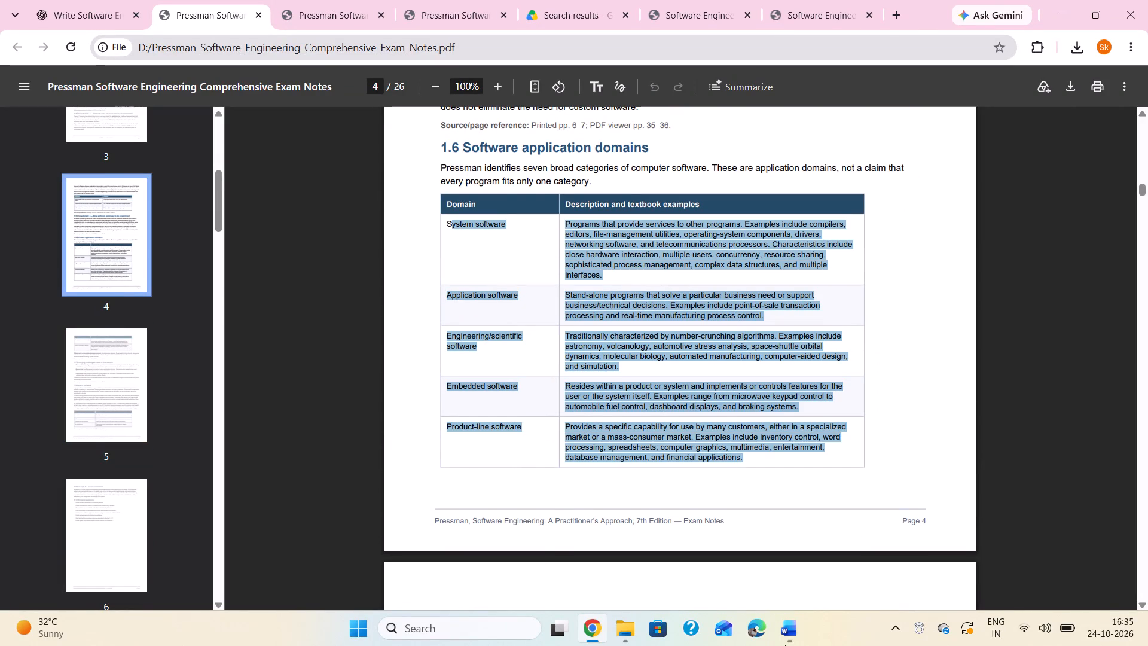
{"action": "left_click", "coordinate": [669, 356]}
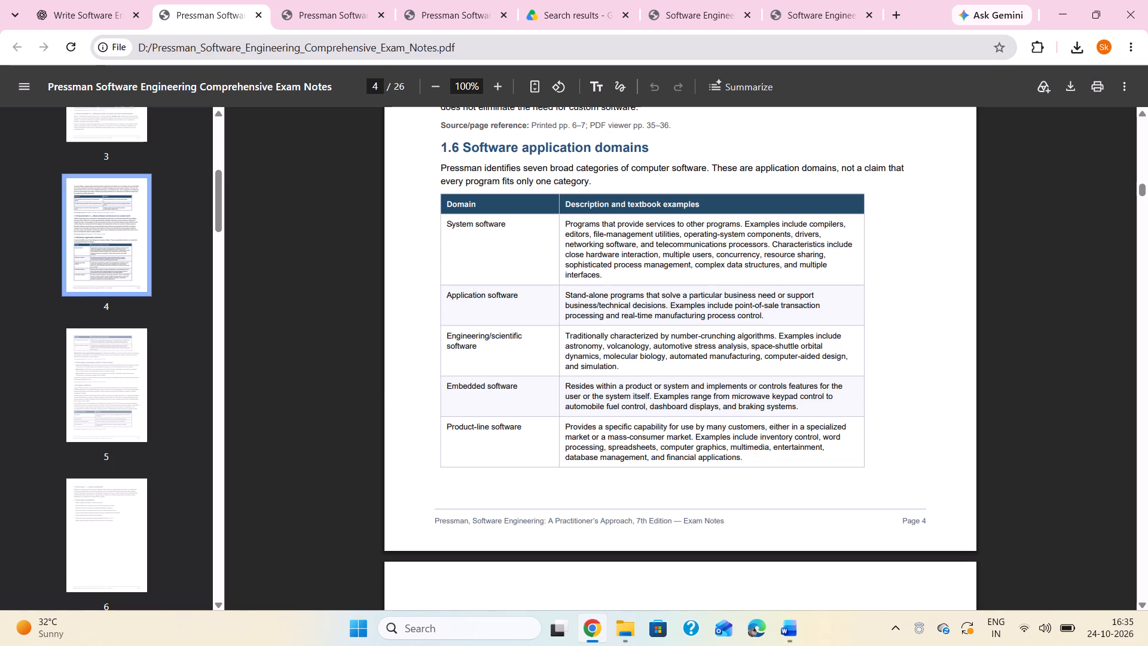
Look ahead in the exam notes through Concept 2 on layered technology and Concept 3 on software engineering practice.
{"action": "scroll", "coordinate": [669, 356], "scroll_direction": "down", "scroll_amount": 2}
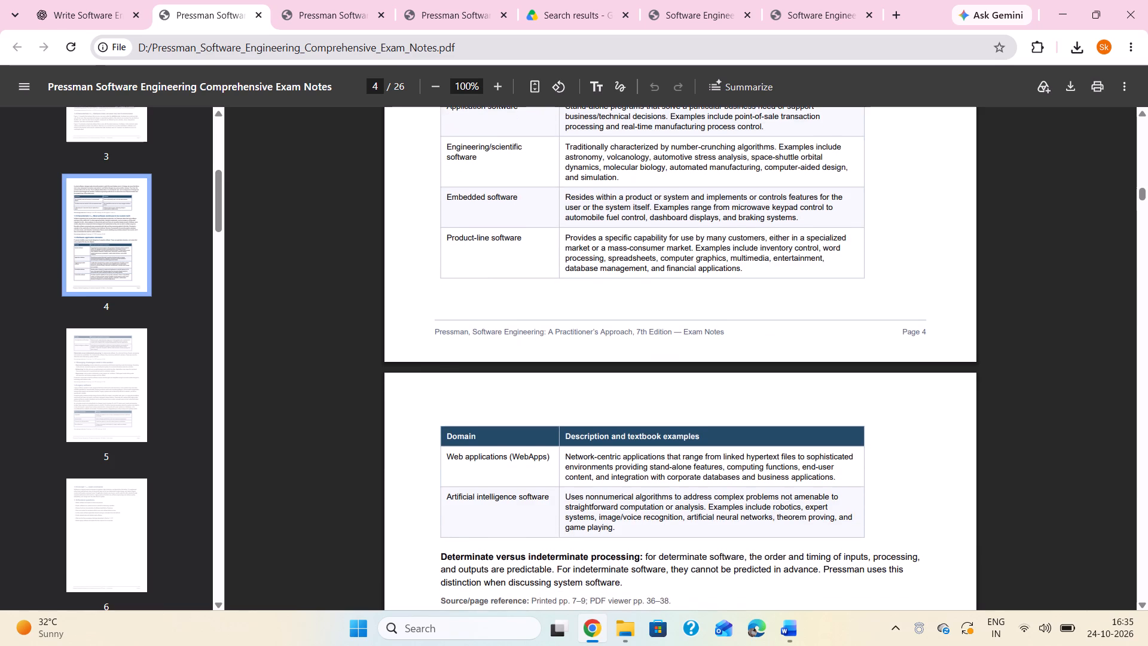
{"action": "scroll", "coordinate": [669, 356], "scroll_direction": "down", "scroll_amount": 12}
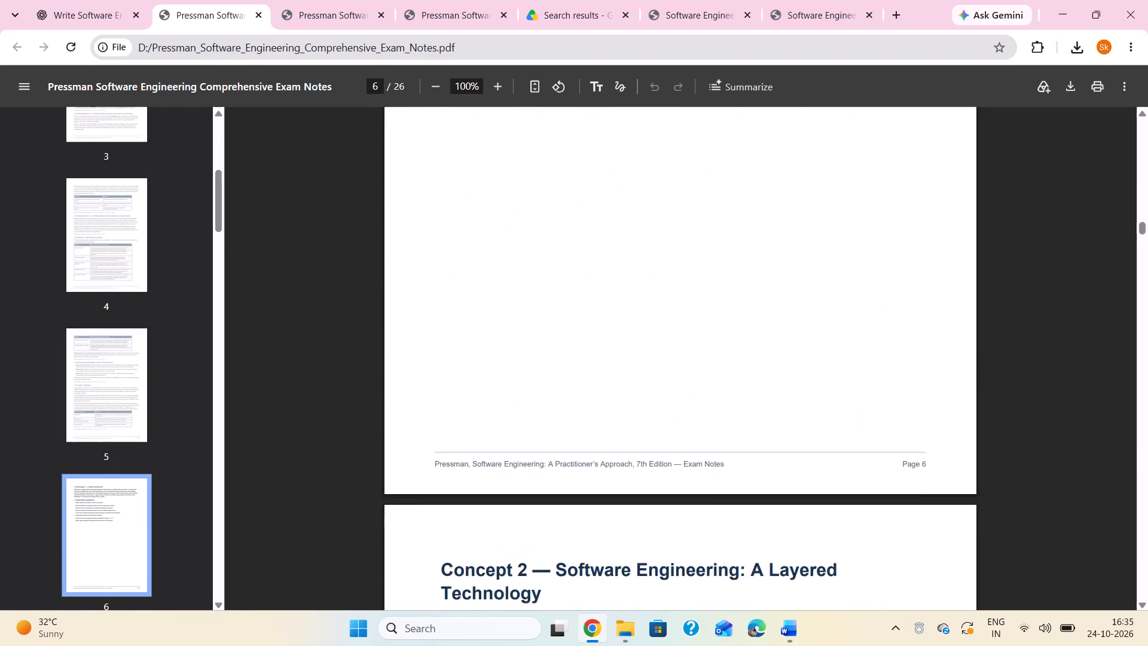
{"action": "scroll", "coordinate": [669, 356], "scroll_direction": "down", "scroll_amount": 12}
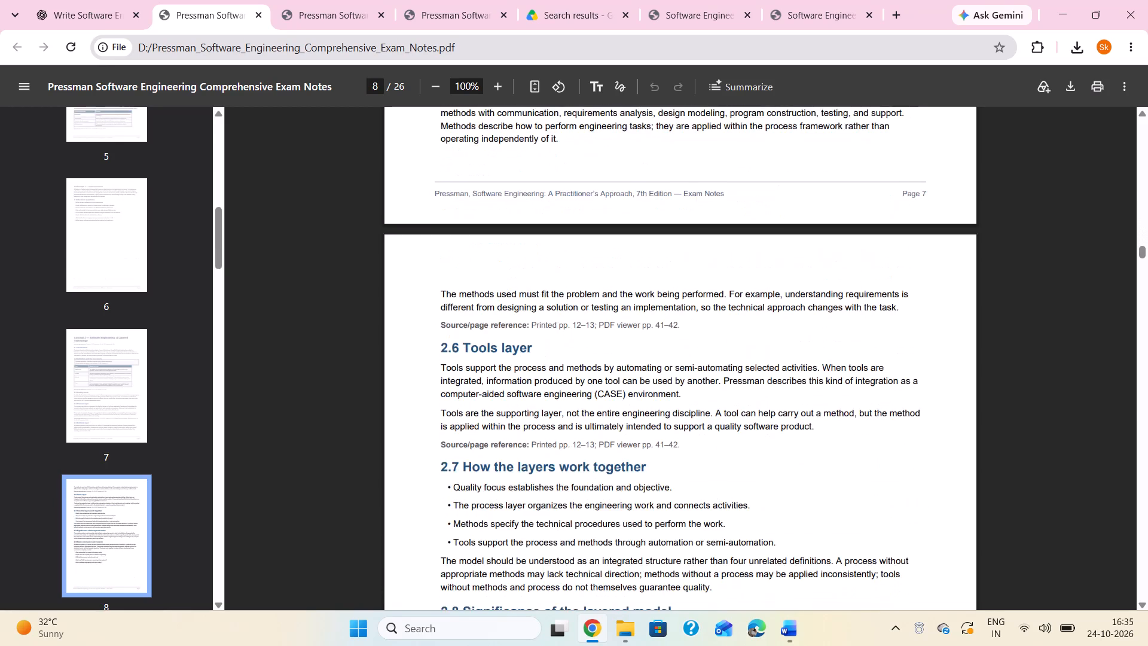
{"action": "scroll", "coordinate": [669, 356], "scroll_direction": "down", "scroll_amount": 8}
{"action": "scroll", "coordinate": [669, 356], "scroll_direction": "up", "scroll_amount": 1}
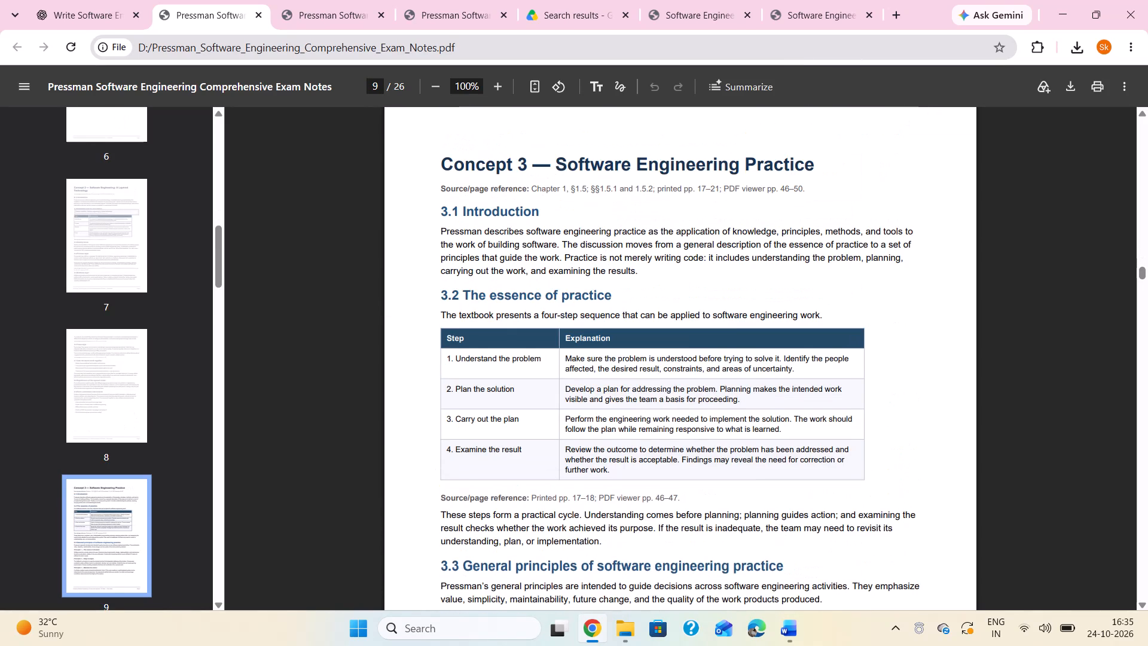
{"action": "scroll", "coordinate": [669, 356], "scroll_direction": "up", "scroll_amount": 7}
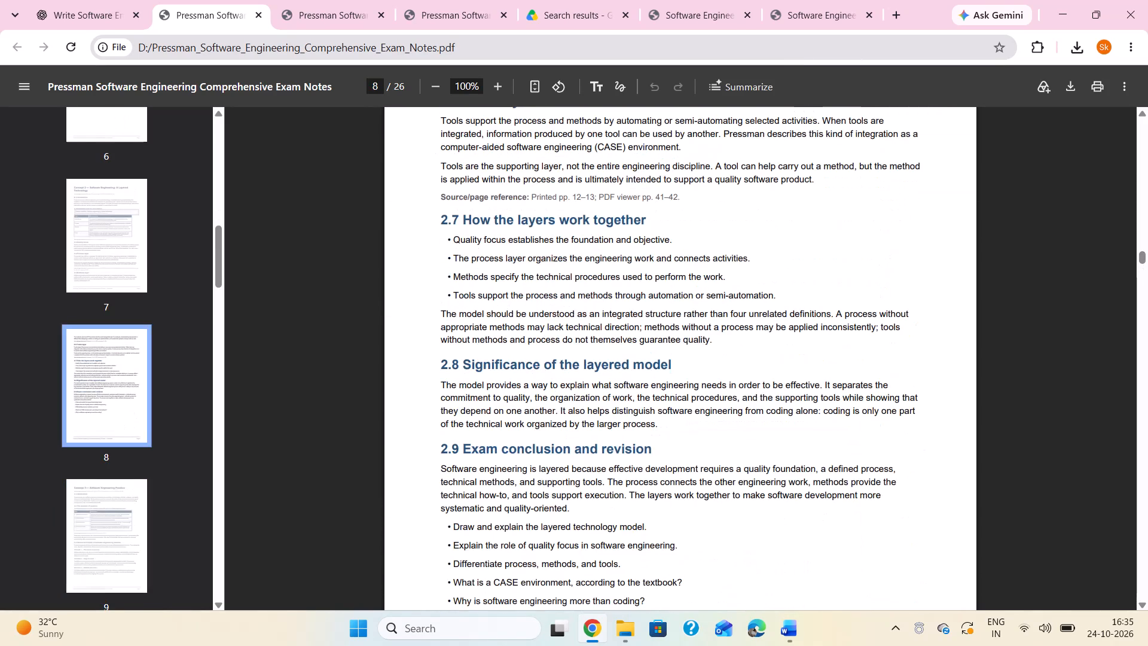
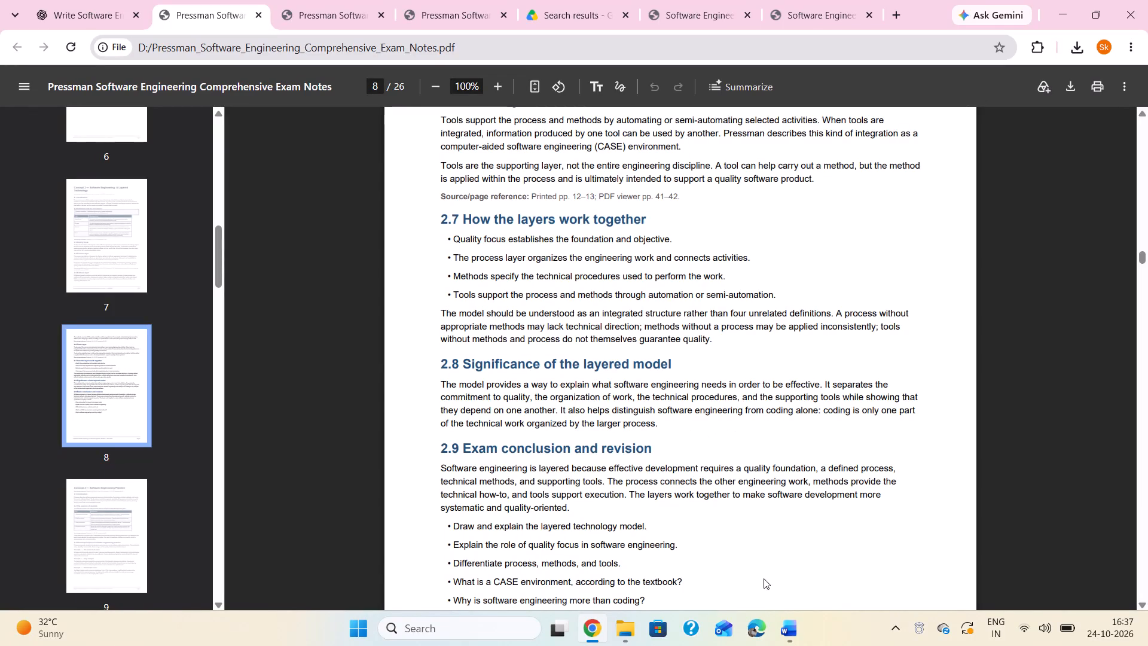
Switch to the Word notes and review the nature of software introduction, the definition and the first characteristic.
{"action": "left_click", "coordinate": [787, 641]}
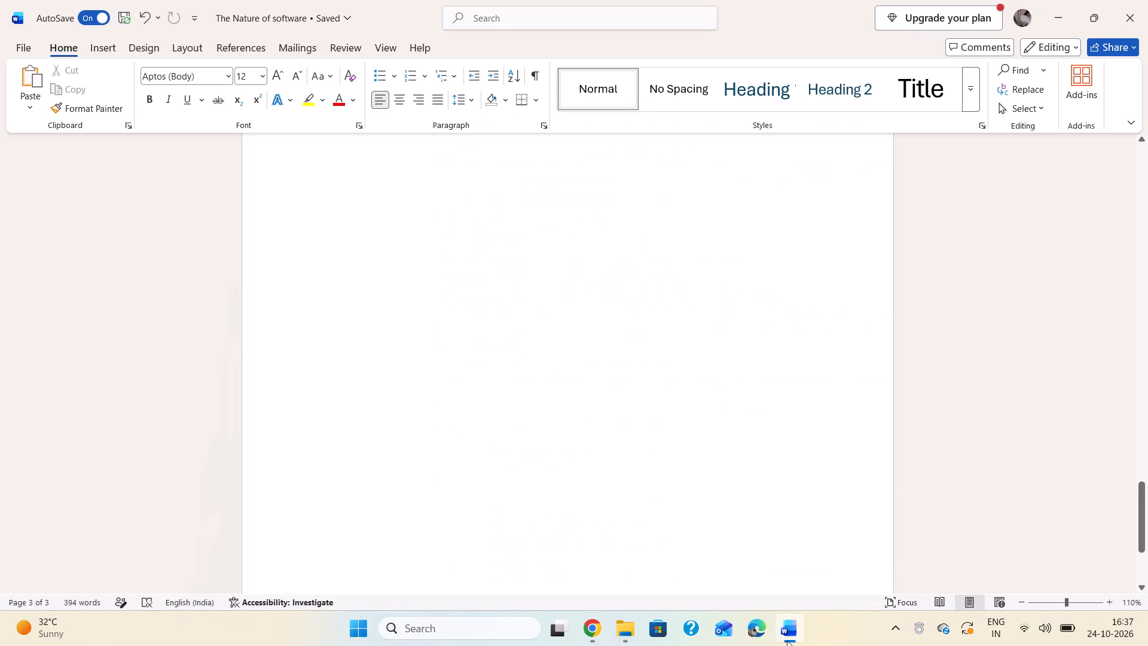
{"action": "scroll", "coordinate": [705, 355], "scroll_direction": "up", "scroll_amount": 6}
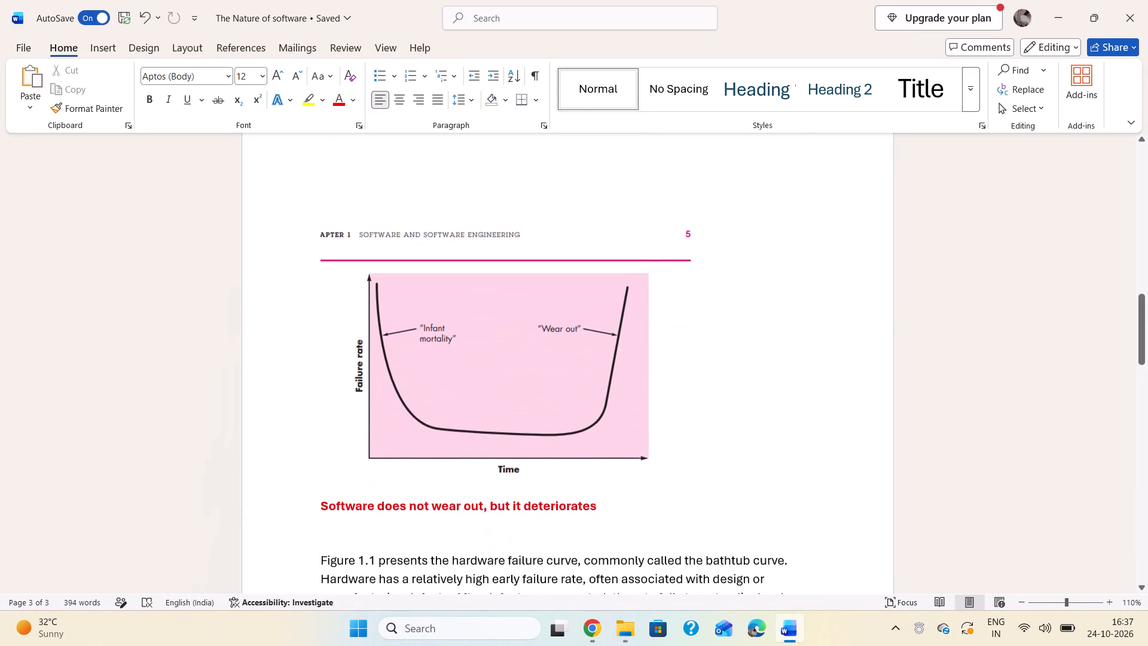
{"action": "scroll", "coordinate": [705, 355], "scroll_direction": "up", "scroll_amount": 3}
{"action": "scroll", "coordinate": [705, 355], "scroll_direction": "down", "scroll_amount": 1}
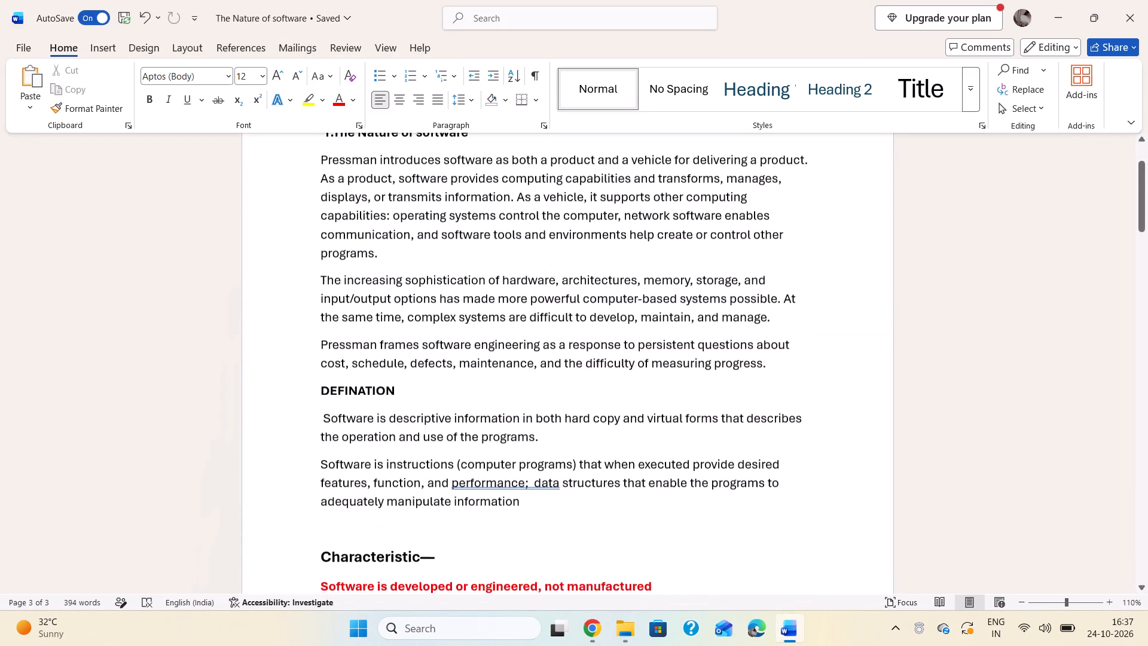
{"action": "scroll", "coordinate": [705, 355], "scroll_direction": "down", "scroll_amount": 1}
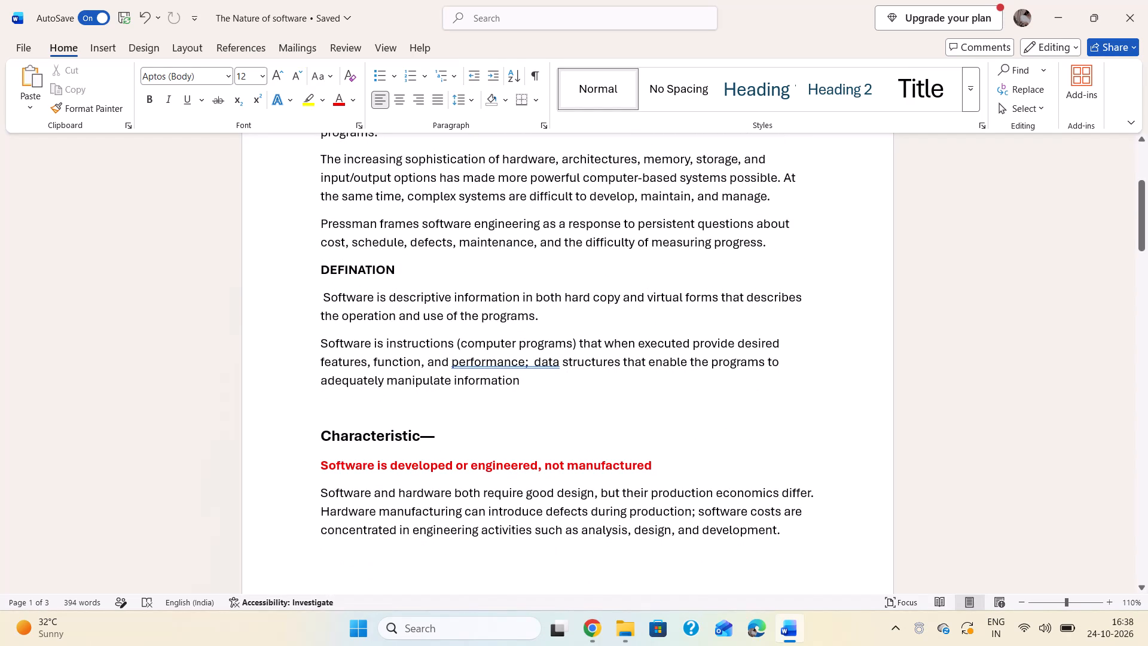
{"action": "scroll", "coordinate": [705, 355], "scroll_direction": "down", "scroll_amount": 1}
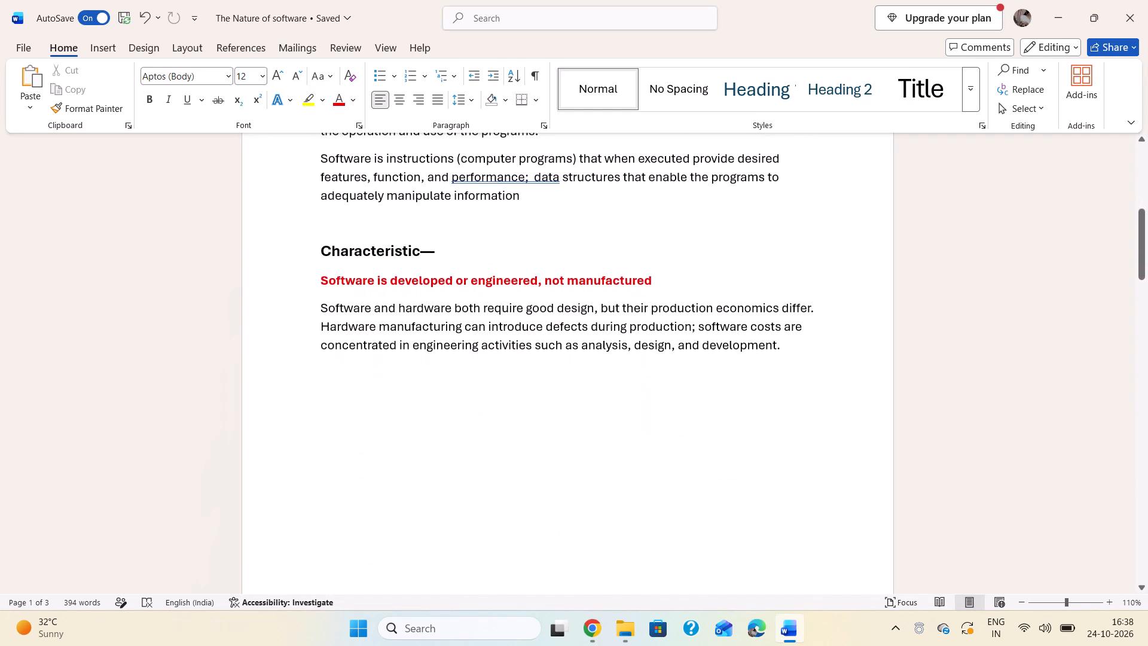
{"action": "scroll", "coordinate": [705, 355], "scroll_direction": "down", "scroll_amount": 1}
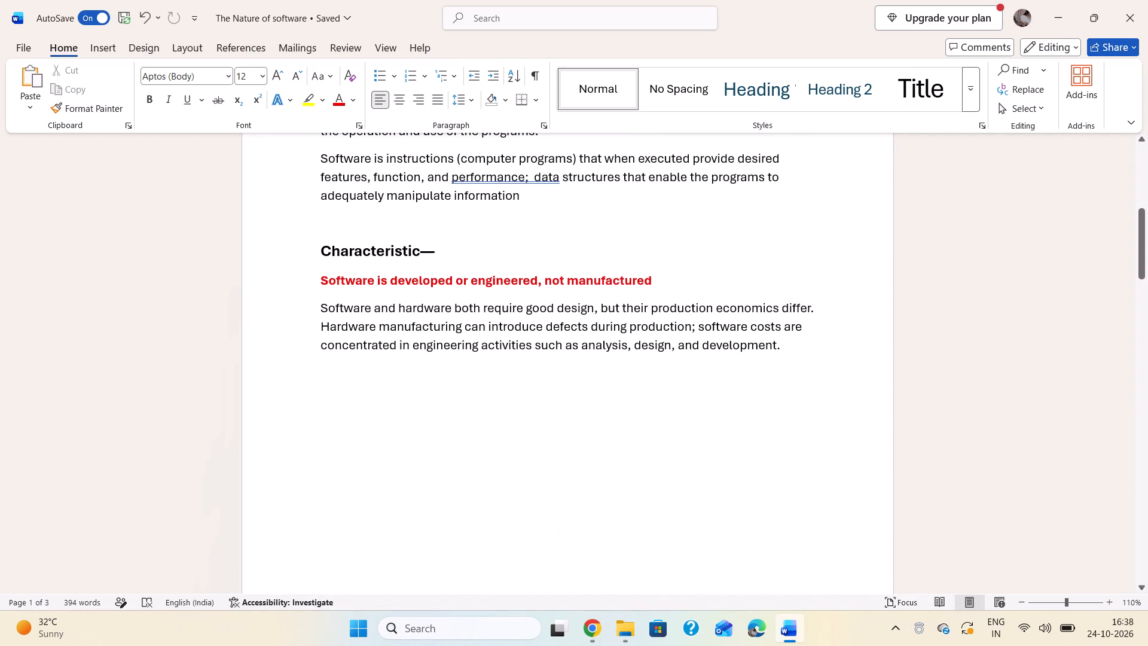
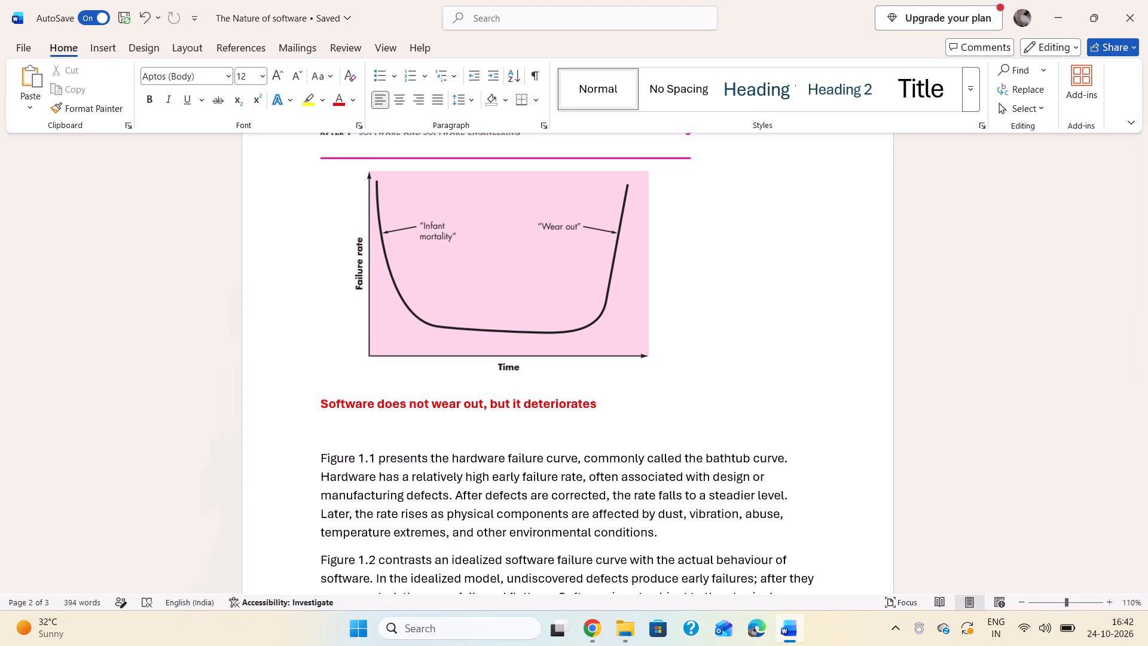
{"action": "scroll", "coordinate": [705, 355], "scroll_direction": "down", "scroll_amount": 2}
{"action": "scroll", "coordinate": [705, 355], "scroll_direction": "up", "scroll_amount": 1}
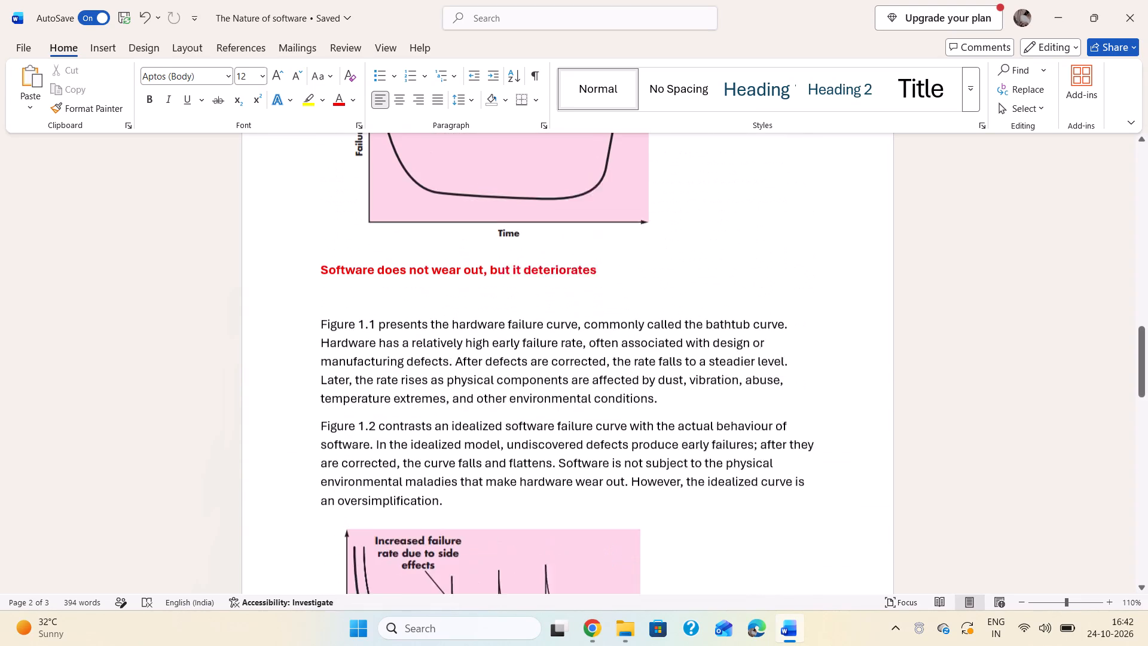
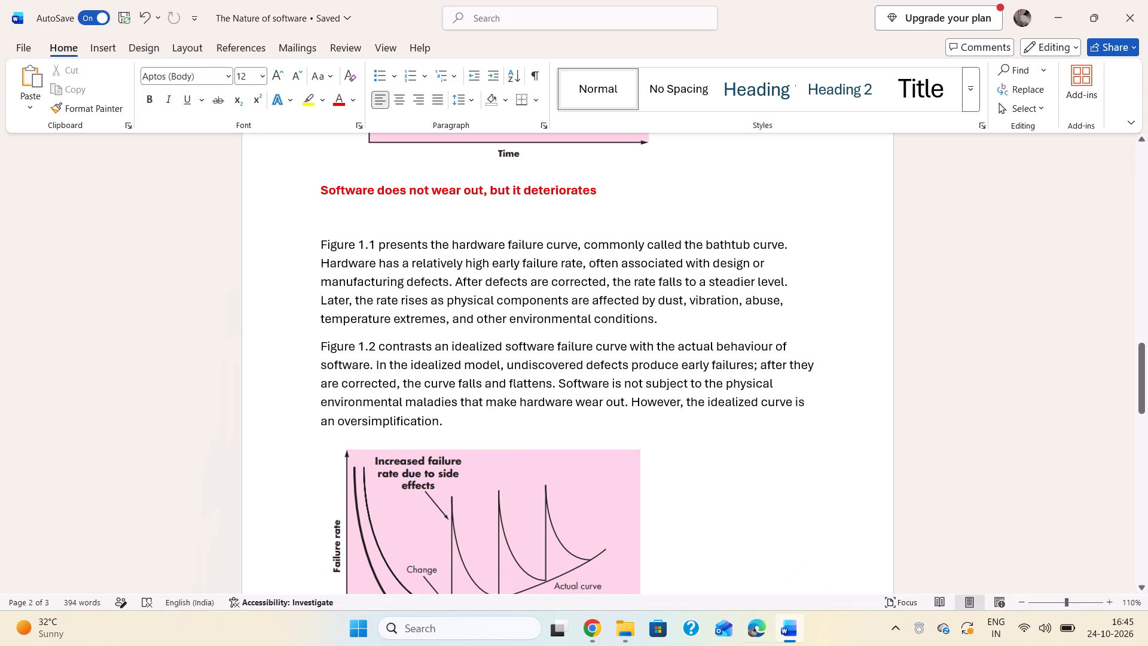
{"action": "scroll", "coordinate": [621, 393], "scroll_direction": "down", "scroll_amount": 1}
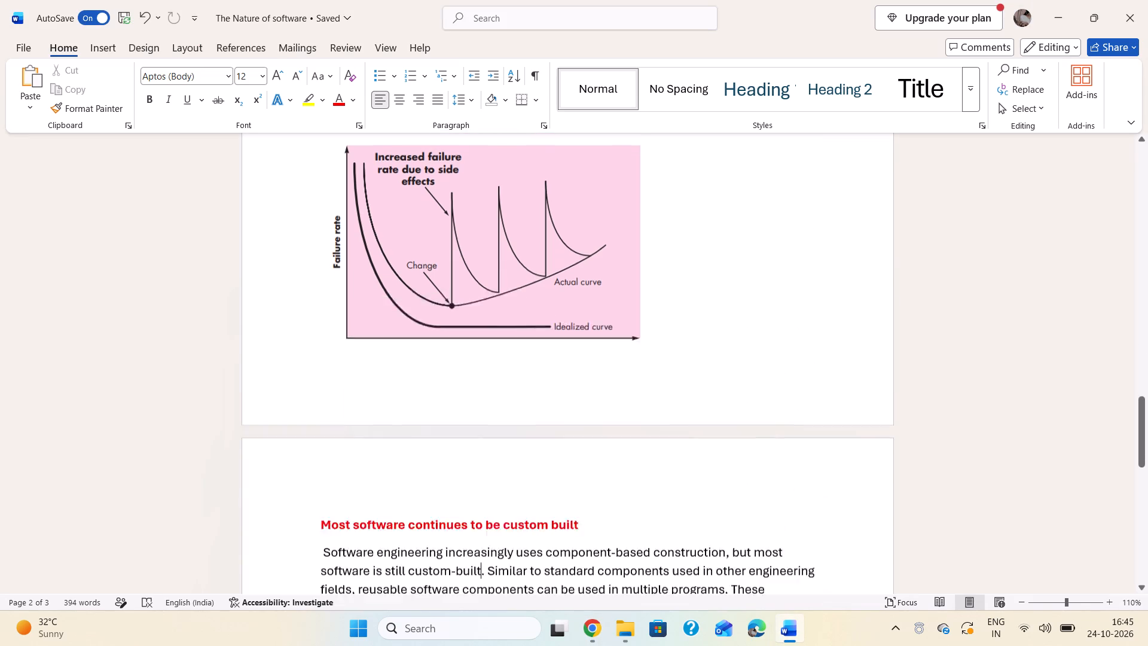
{"action": "scroll", "coordinate": [621, 393], "scroll_direction": "down", "scroll_amount": 1}
{"action": "scroll", "coordinate": [621, 393], "scroll_direction": "up", "scroll_amount": 2}
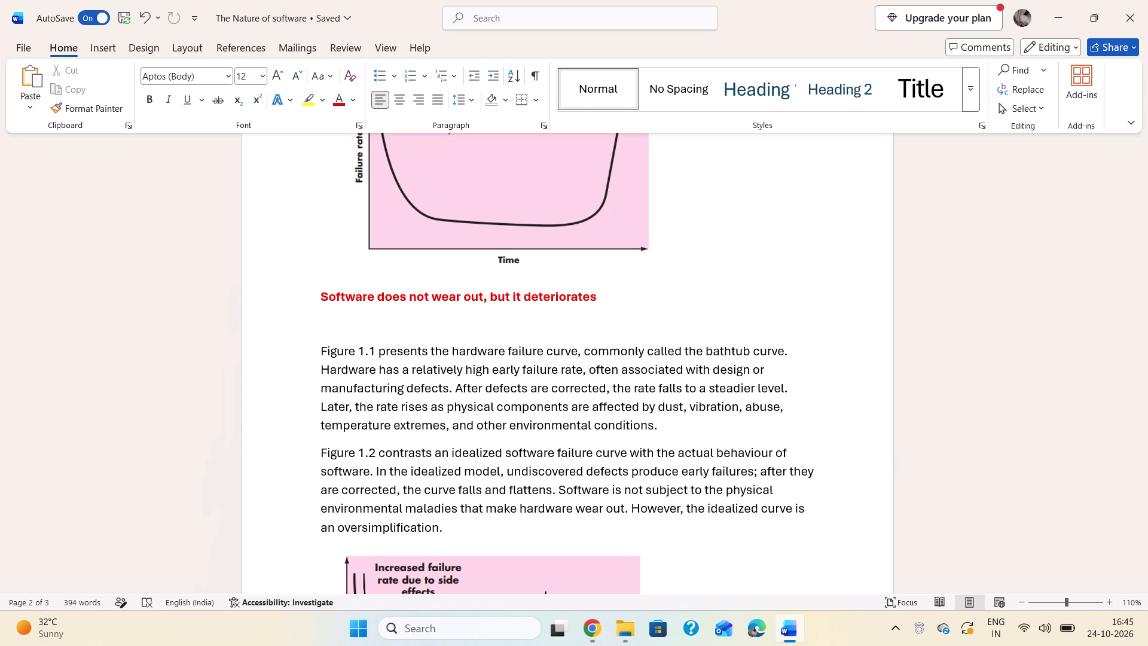
{"action": "scroll", "coordinate": [621, 393], "scroll_direction": "up", "scroll_amount": 1}
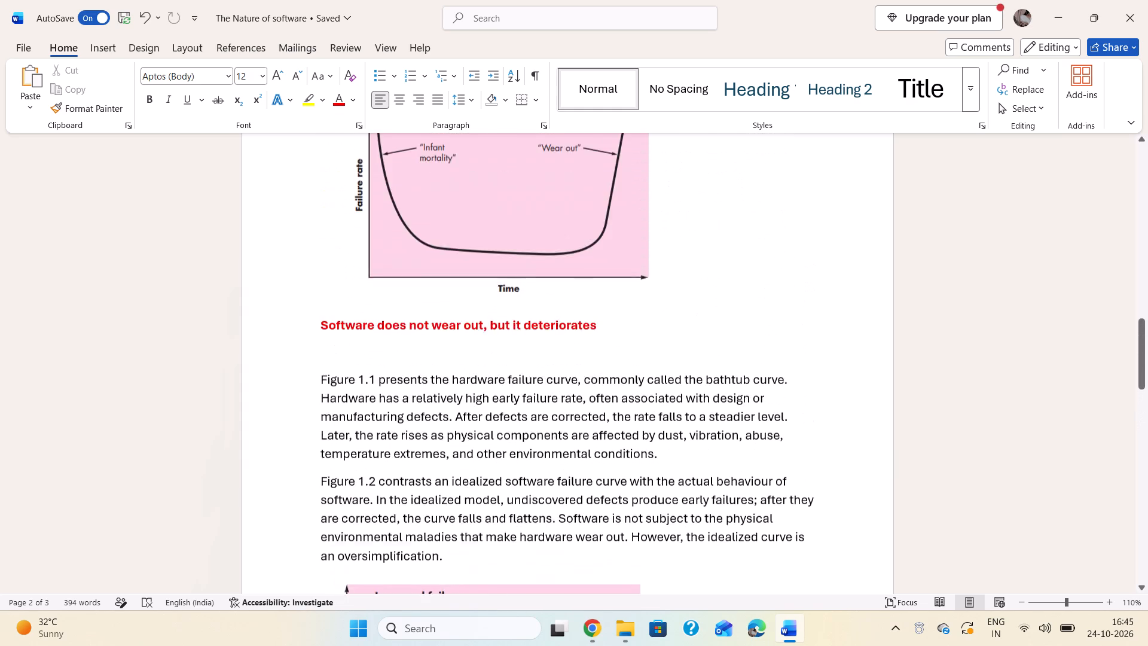
{"action": "scroll", "coordinate": [621, 393], "scroll_direction": "up", "scroll_amount": 1}
{"action": "scroll", "coordinate": [621, 393], "scroll_direction": "down", "scroll_amount": 2}
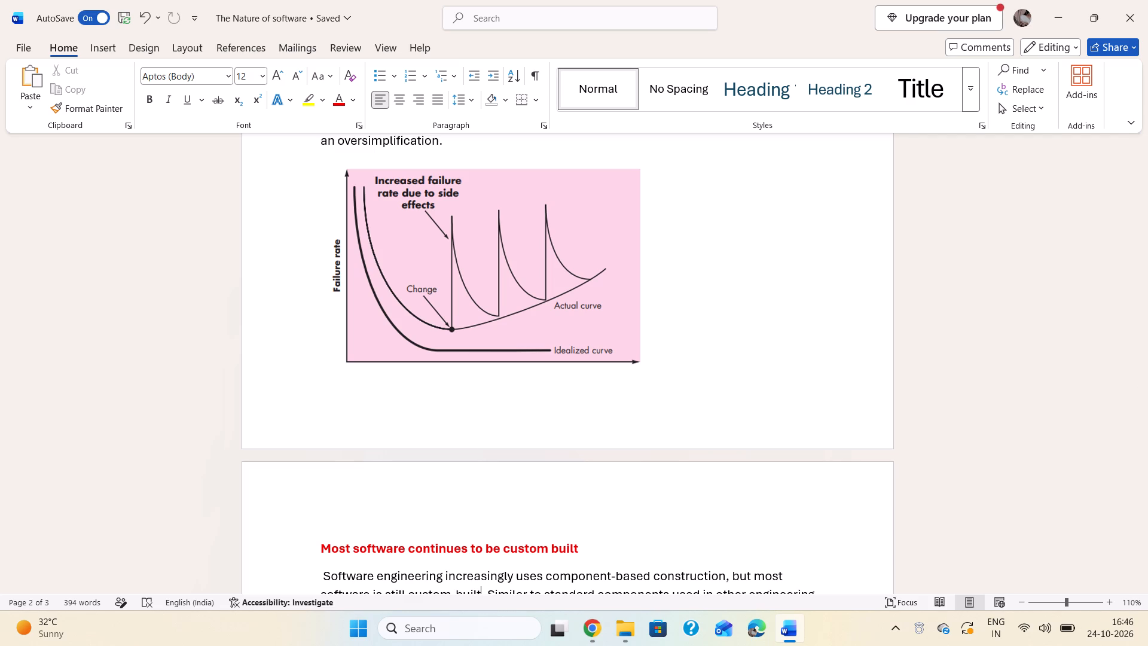
{"action": "scroll", "coordinate": [621, 393], "scroll_direction": "up", "scroll_amount": 4}
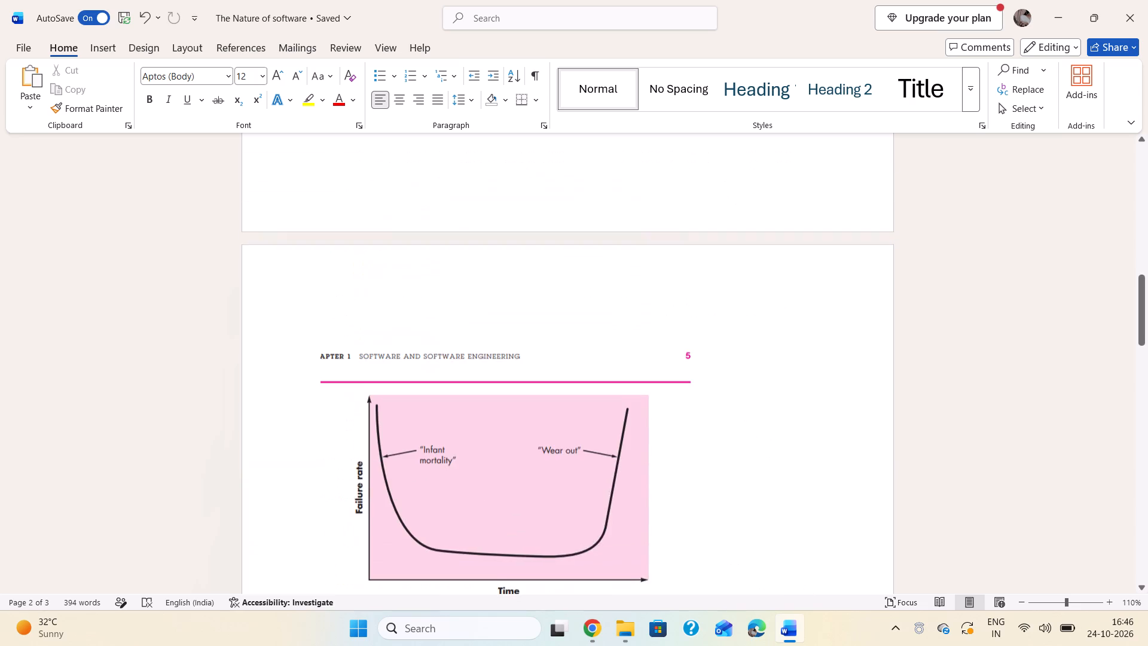
{"action": "scroll", "coordinate": [621, 393], "scroll_direction": "down", "scroll_amount": 1}
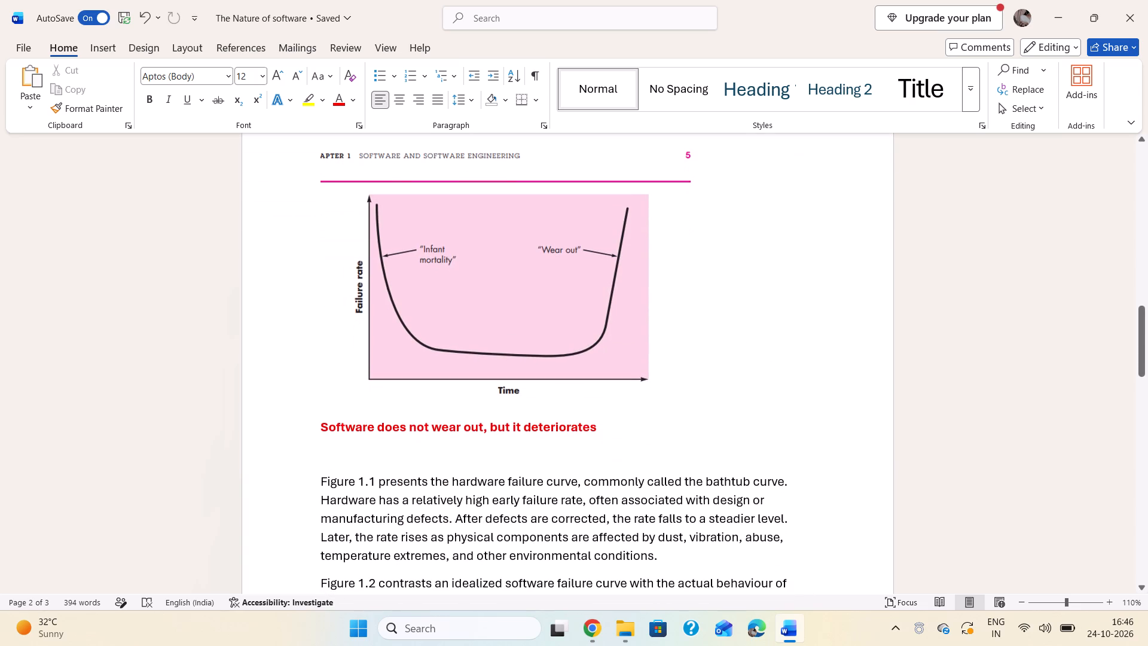
{"action": "scroll", "coordinate": [621, 393], "scroll_direction": "down", "scroll_amount": 2}
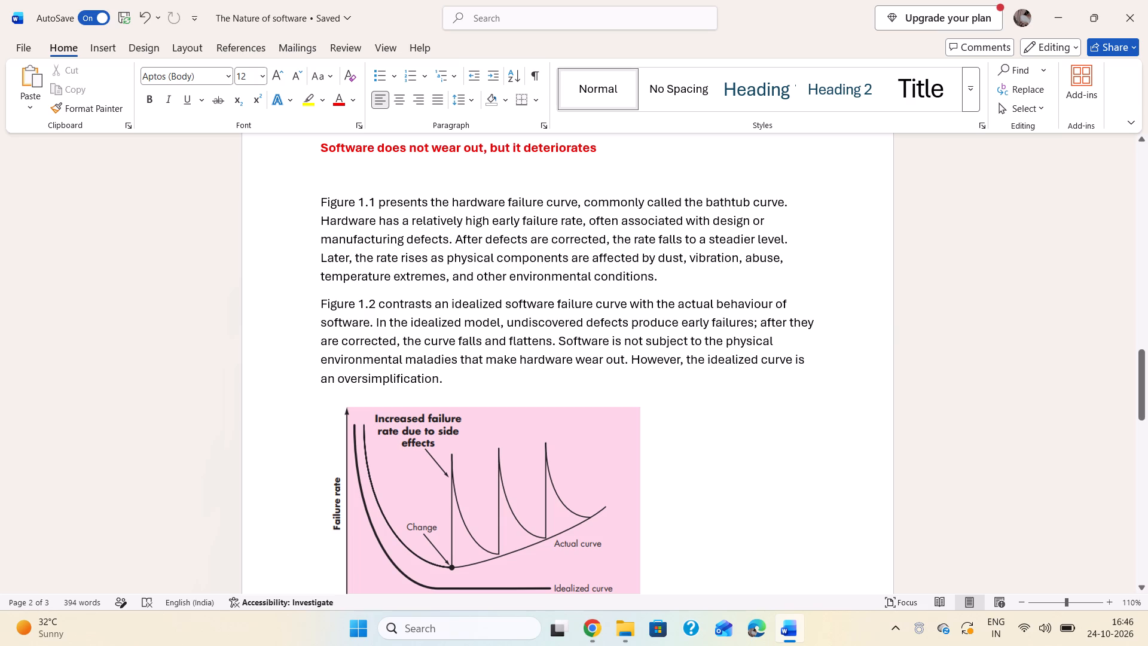
{"action": "left_click_drag", "start_coordinate": [379, 304], "coordinate": [448, 364]}
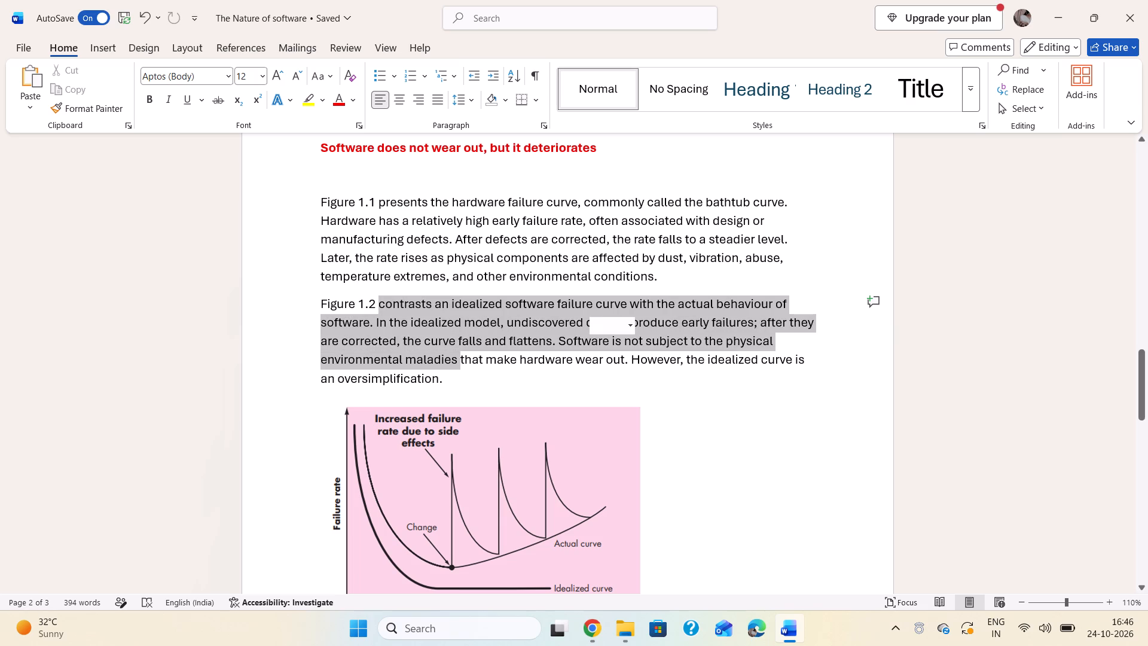
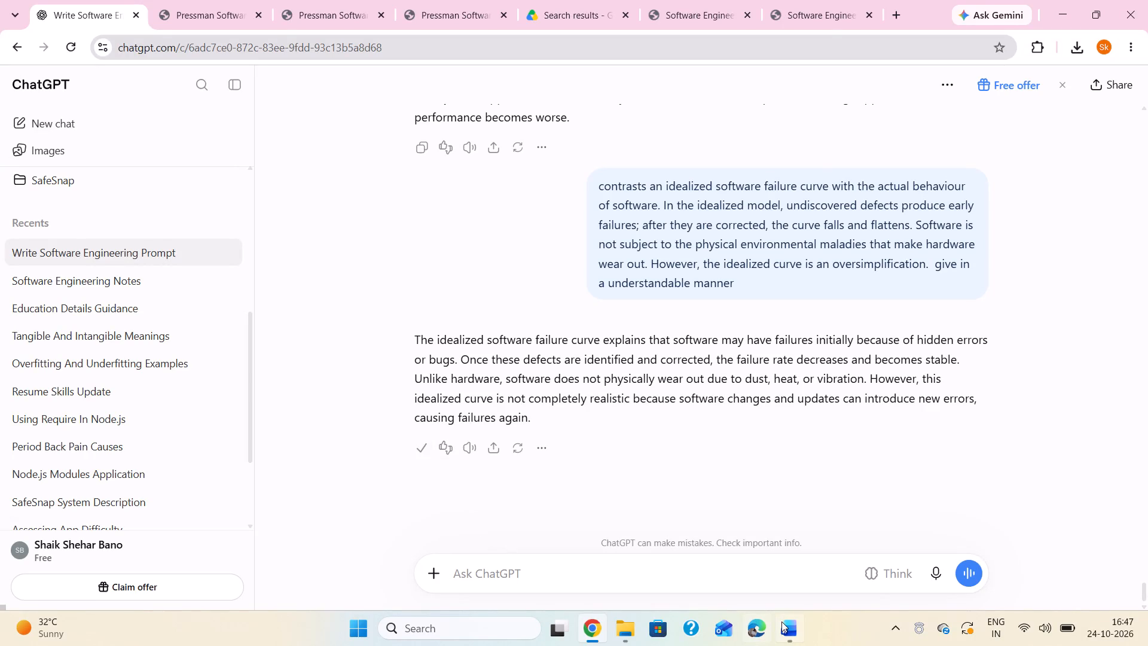
{"action": "left_click", "coordinate": [781, 621]}
{"action": "key", "text": "BackSpace"}
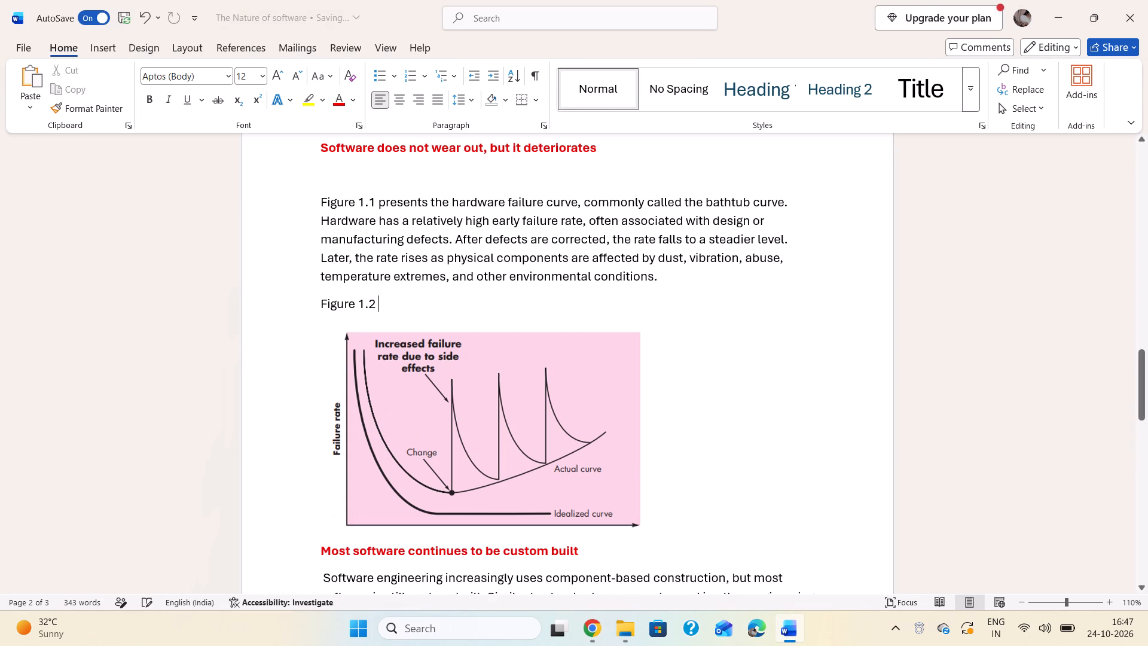
{"action": "key", "text": "d"}
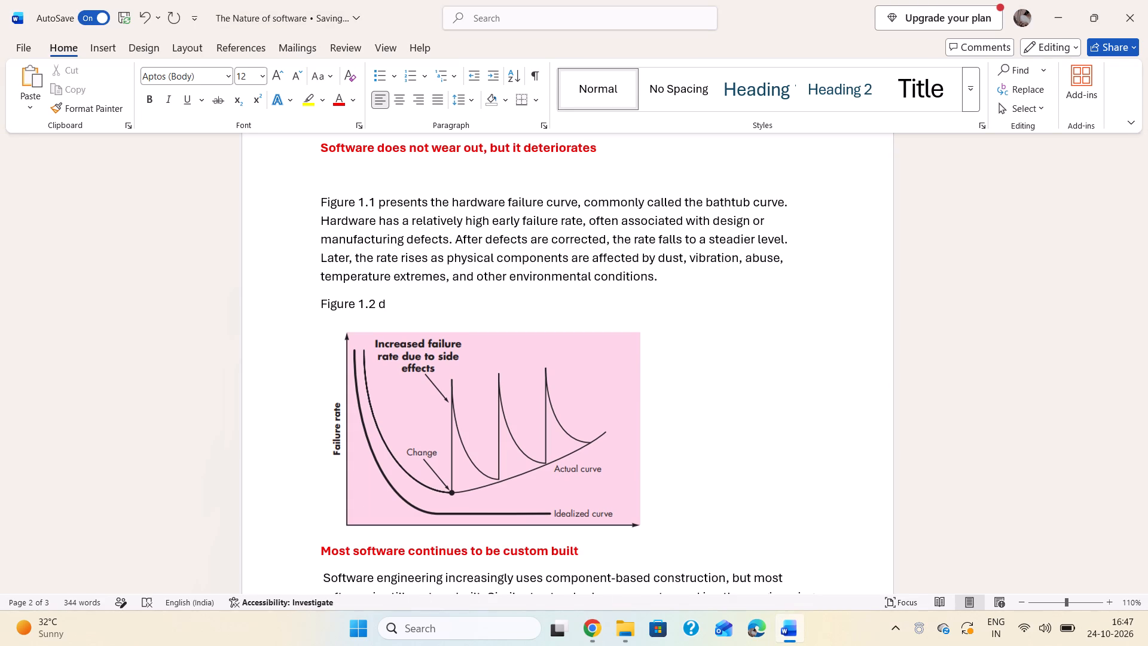
{"action": "key", "text": "ctrl+v"}
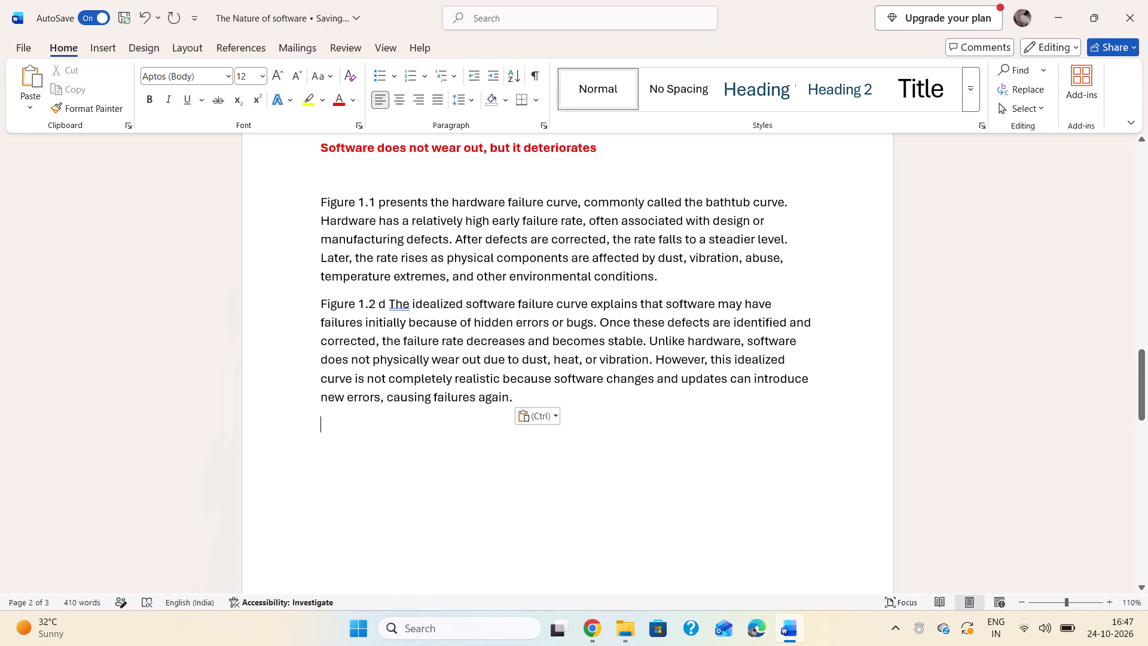
Remove the blank lines between the pasted Figure 1.2 paragraph and the software failure-curve figure, undoing the last deletion.
{"action": "scroll", "coordinate": [634, 441], "scroll_direction": "down", "scroll_amount": 4}
{"action": "scroll", "coordinate": [634, 441], "scroll_direction": "up", "scroll_amount": 2}
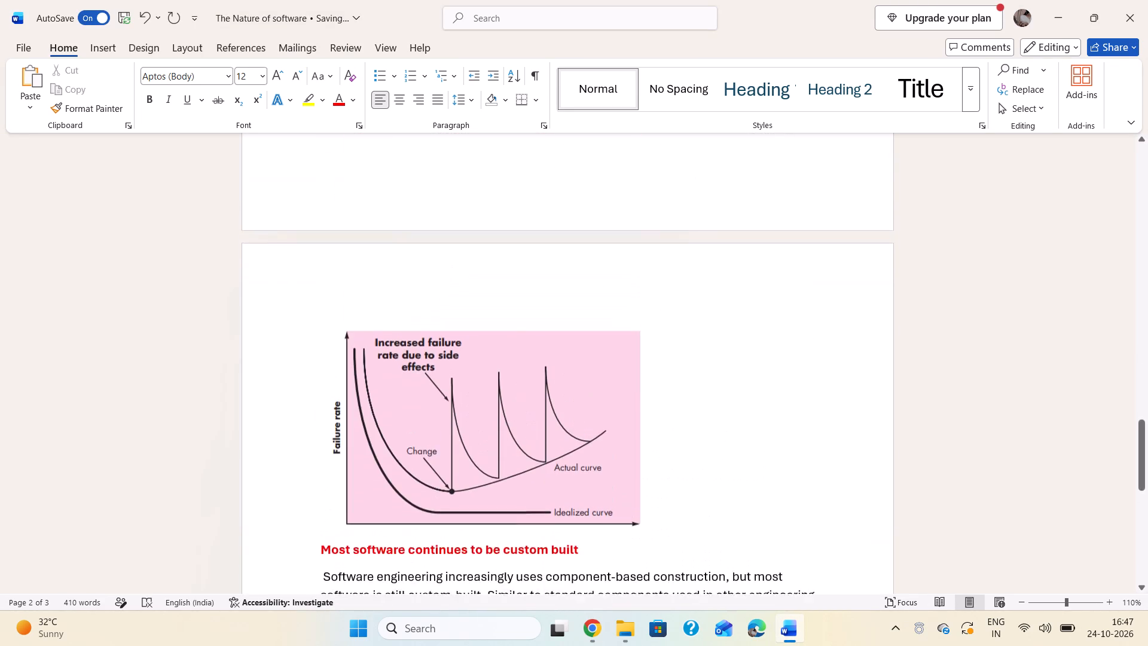
{"action": "scroll", "coordinate": [634, 441], "scroll_direction": "up", "scroll_amount": 3}
{"action": "scroll", "coordinate": [634, 441], "scroll_direction": "down", "scroll_amount": 1}
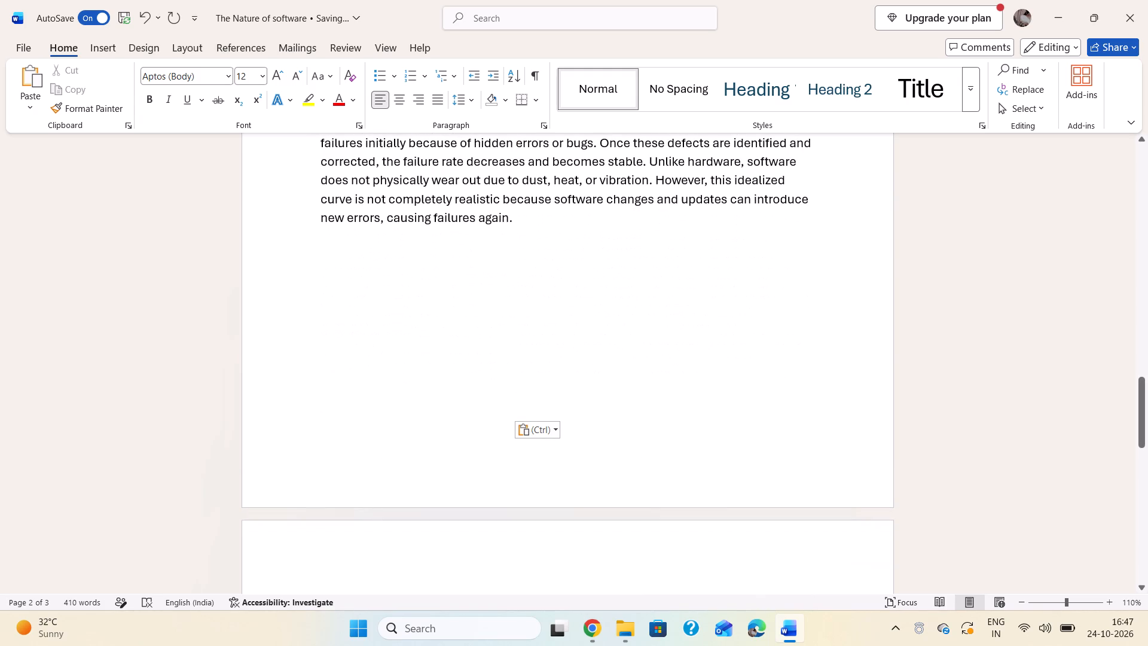
{"action": "key", "text": "BackSpace"}
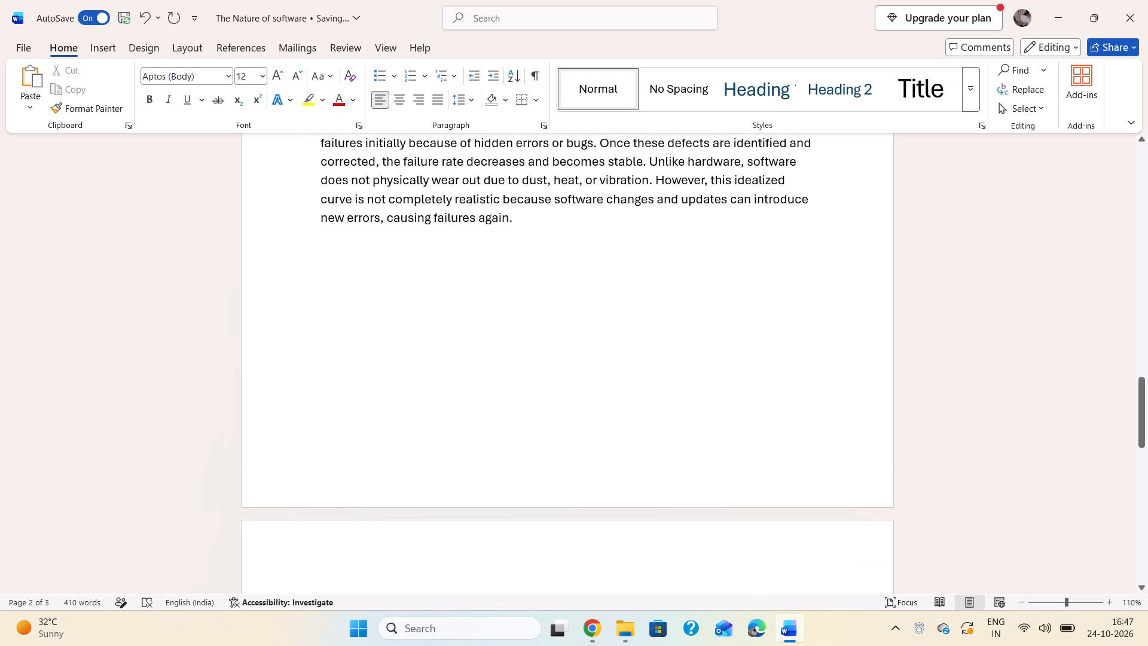
{"action": "left_click", "coordinate": [408, 465]}
{"action": "scroll", "coordinate": [408, 465], "scroll_direction": "down", "scroll_amount": 1}
{"action": "left_click", "coordinate": [347, 307]}
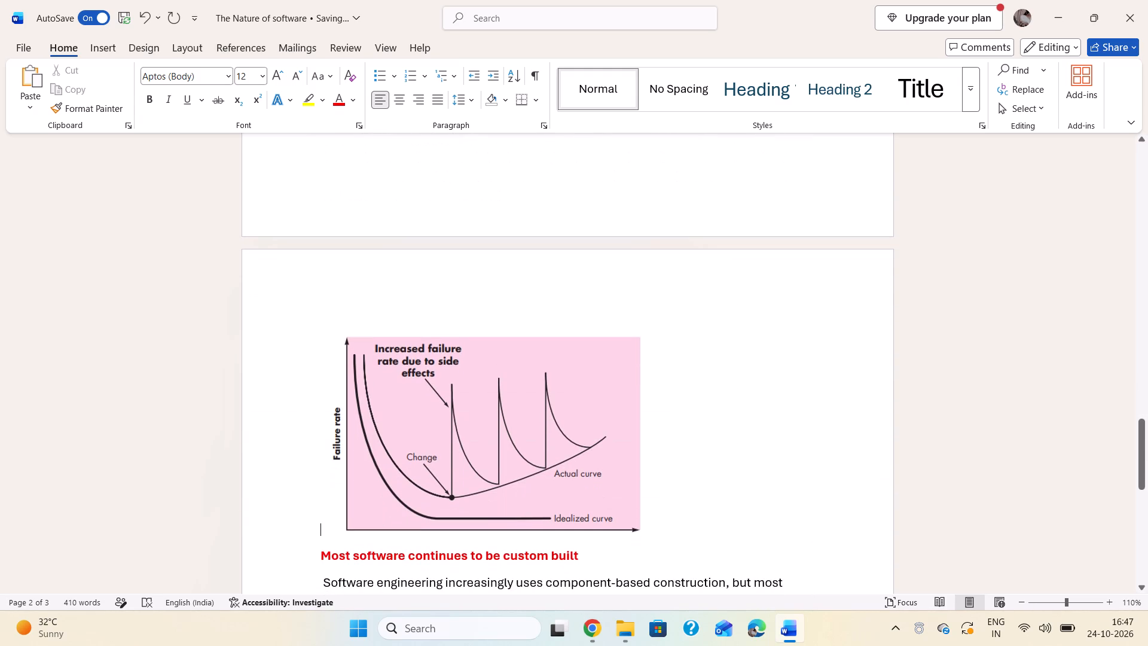
{"action": "key", "text": "BackSpace"}
{"action": "key", "text": "BackSpace"}
{"action": "key", "text": "BackSpace"}
{"action": "scroll", "coordinate": [347, 307], "scroll_direction": "up", "scroll_amount": 1}
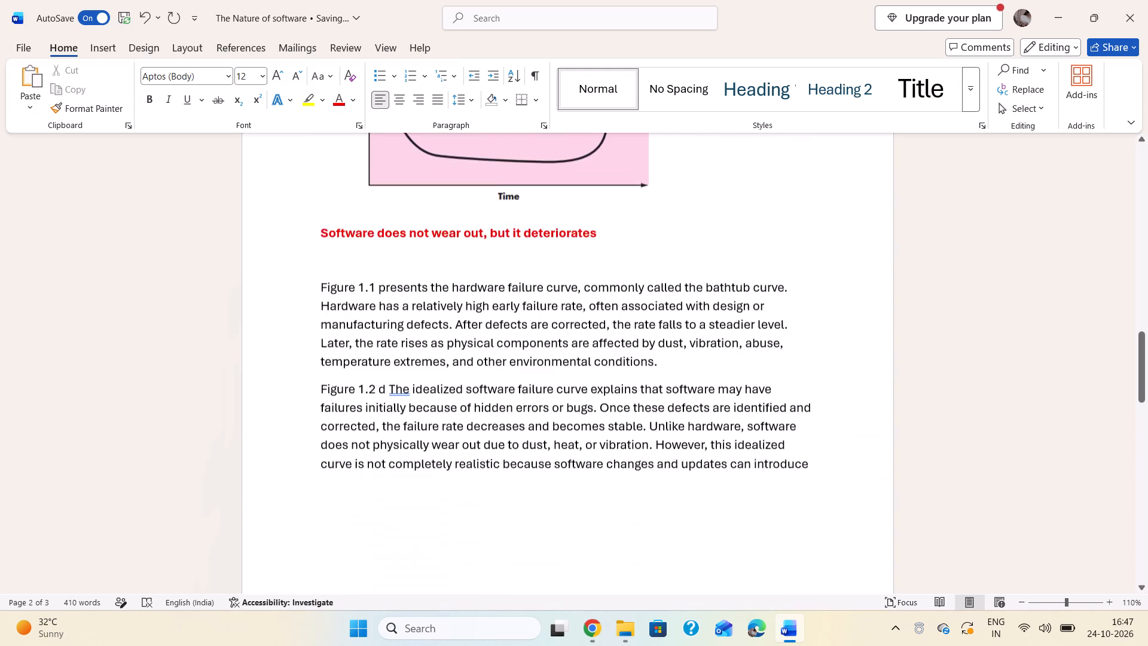
{"action": "scroll", "coordinate": [347, 307], "scroll_direction": "up", "scroll_amount": 2}
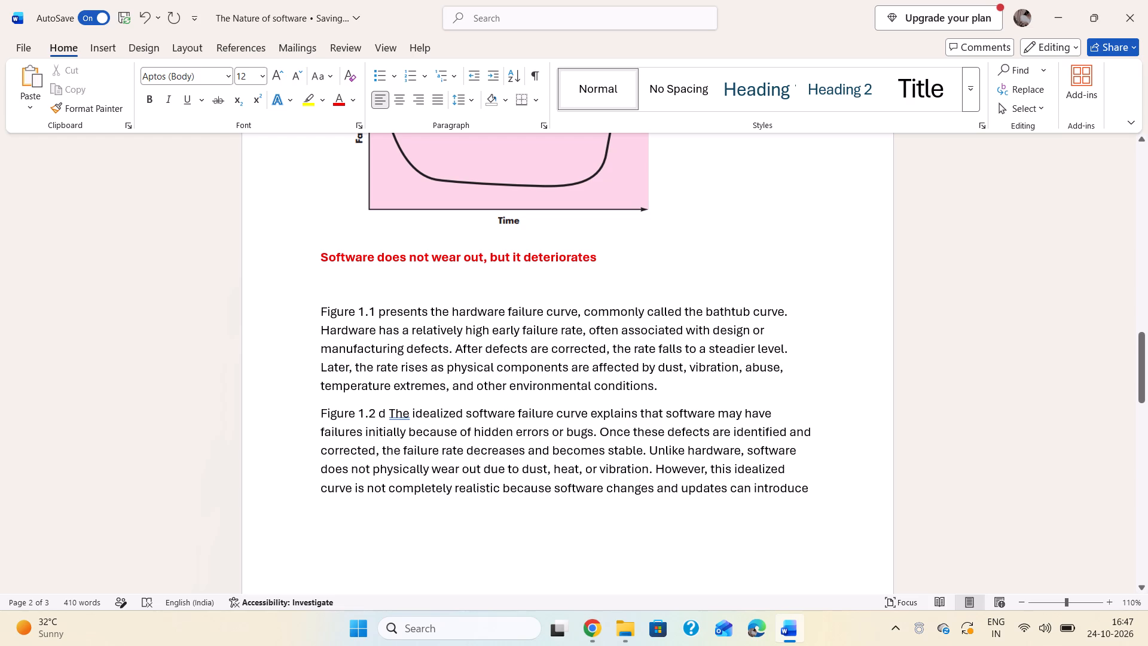
{"action": "key", "text": "ctrl+z"}
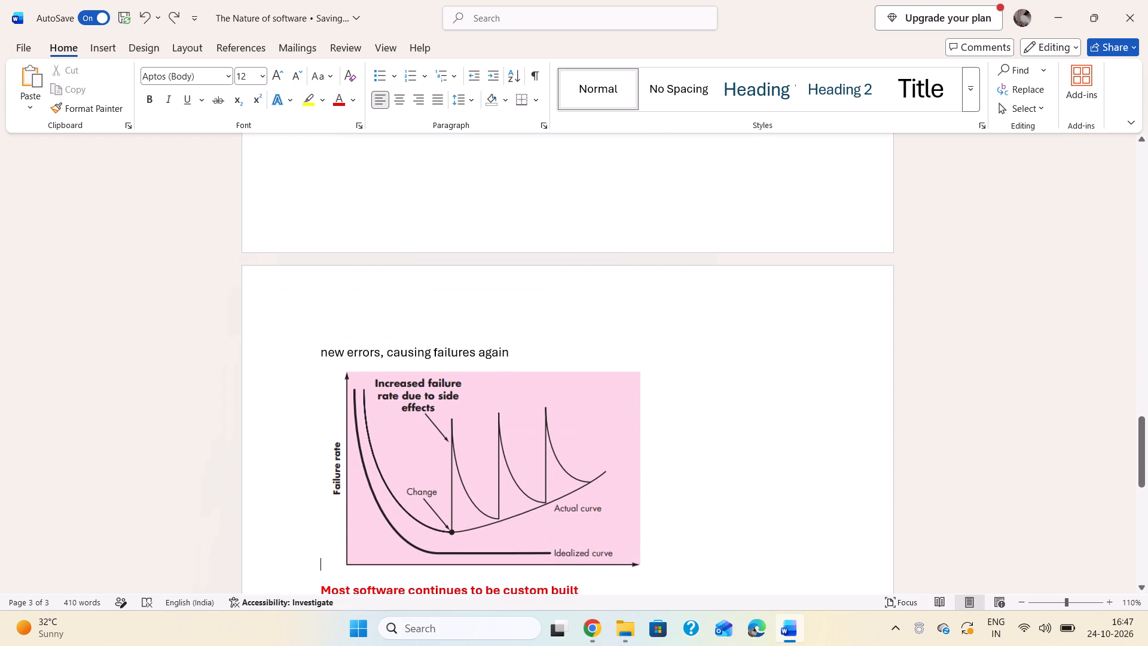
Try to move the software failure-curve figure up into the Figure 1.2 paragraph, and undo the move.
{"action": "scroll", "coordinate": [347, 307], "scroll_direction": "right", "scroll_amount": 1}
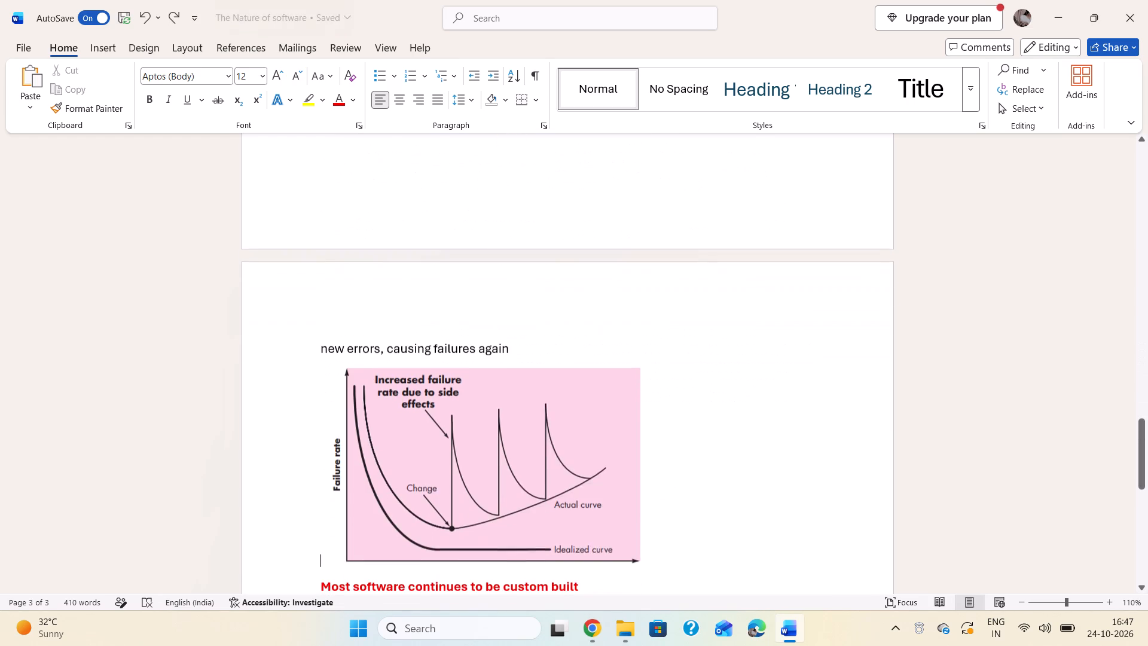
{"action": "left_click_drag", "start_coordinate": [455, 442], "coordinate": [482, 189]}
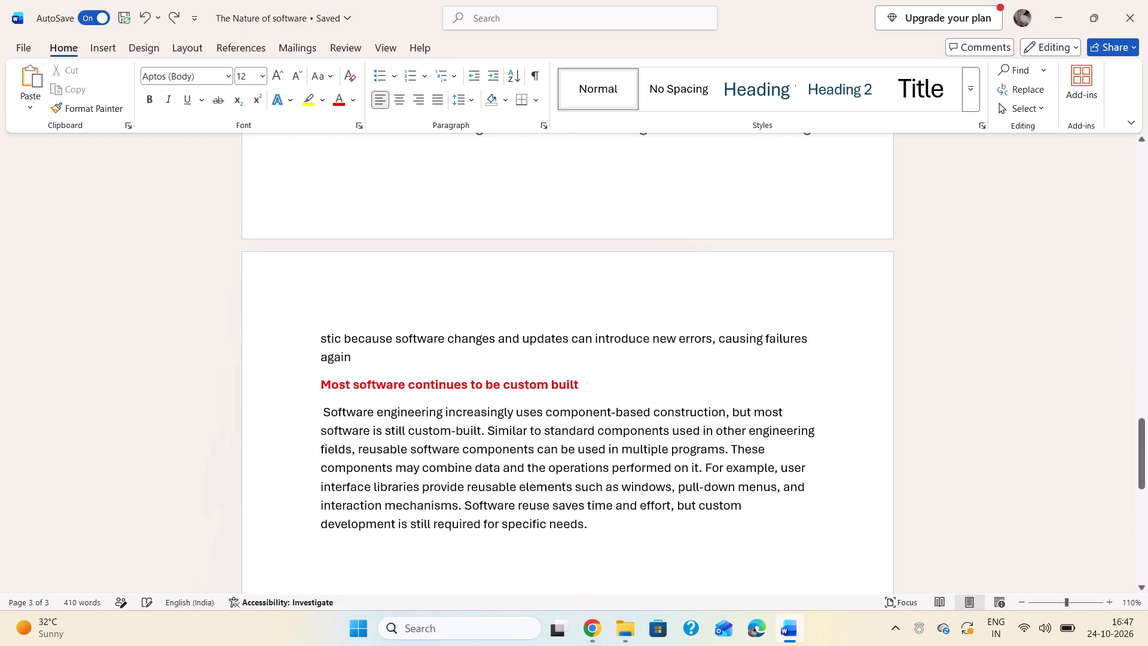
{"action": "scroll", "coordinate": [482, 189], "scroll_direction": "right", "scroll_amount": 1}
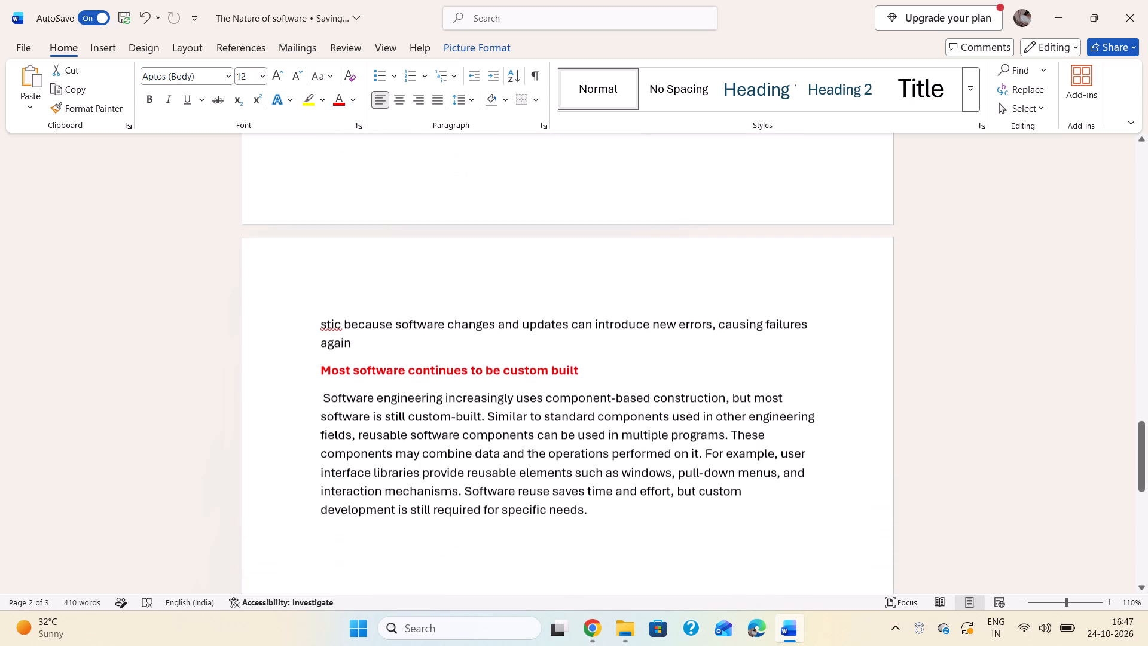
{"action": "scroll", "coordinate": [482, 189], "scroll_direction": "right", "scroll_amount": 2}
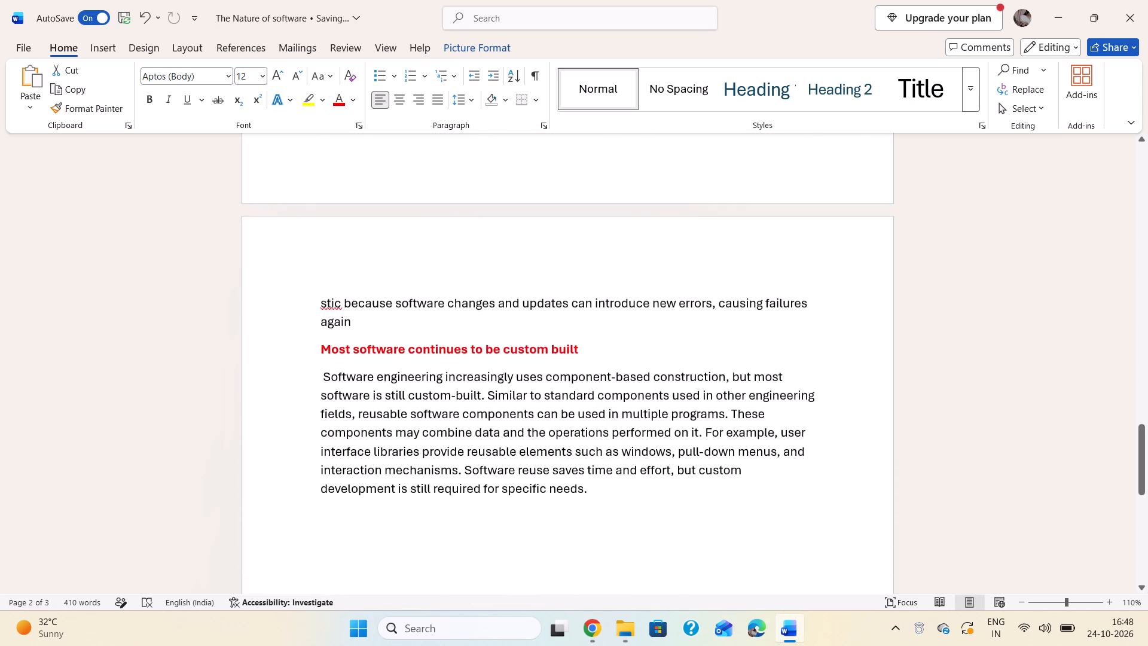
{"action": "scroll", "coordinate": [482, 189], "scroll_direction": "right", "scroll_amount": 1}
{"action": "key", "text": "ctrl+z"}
Shrink the software failure-curve figure so it fits beside the paragraph's last line, "new errors, causing failures again".
{"action": "scroll", "coordinate": [482, 189], "scroll_direction": "down", "scroll_amount": 1}
{"action": "left_click_drag", "start_coordinate": [320, 220], "coordinate": [378, 226]}
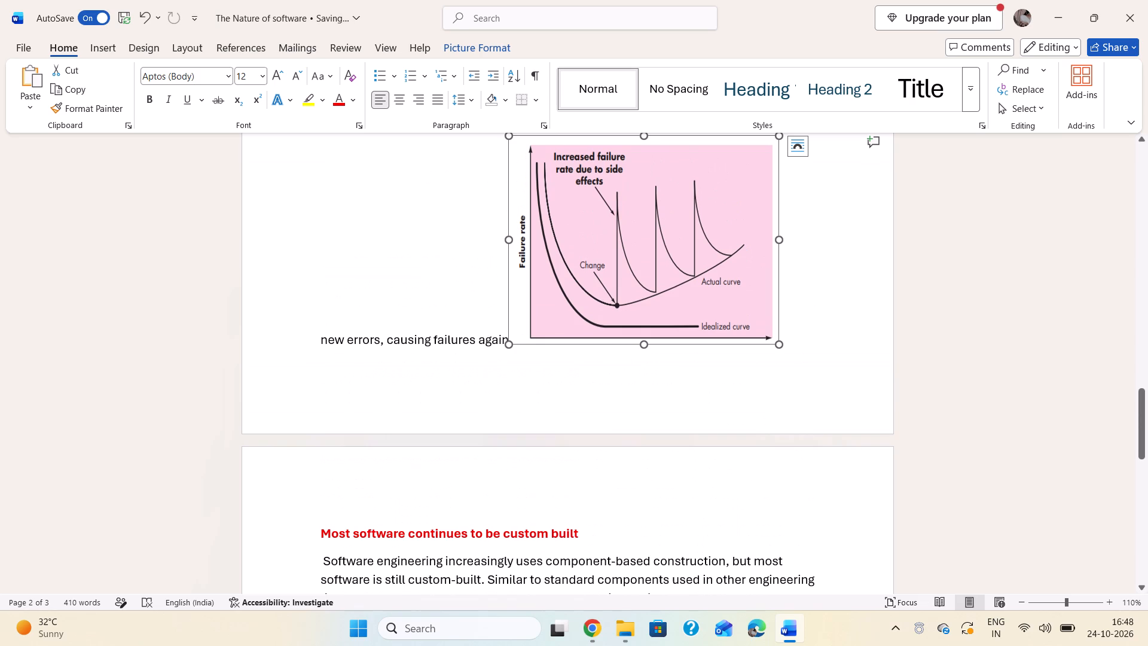
{"action": "scroll", "coordinate": [508, 327], "scroll_direction": "up", "scroll_amount": 1}
{"action": "scroll", "coordinate": [508, 327], "scroll_direction": "down", "scroll_amount": 1}
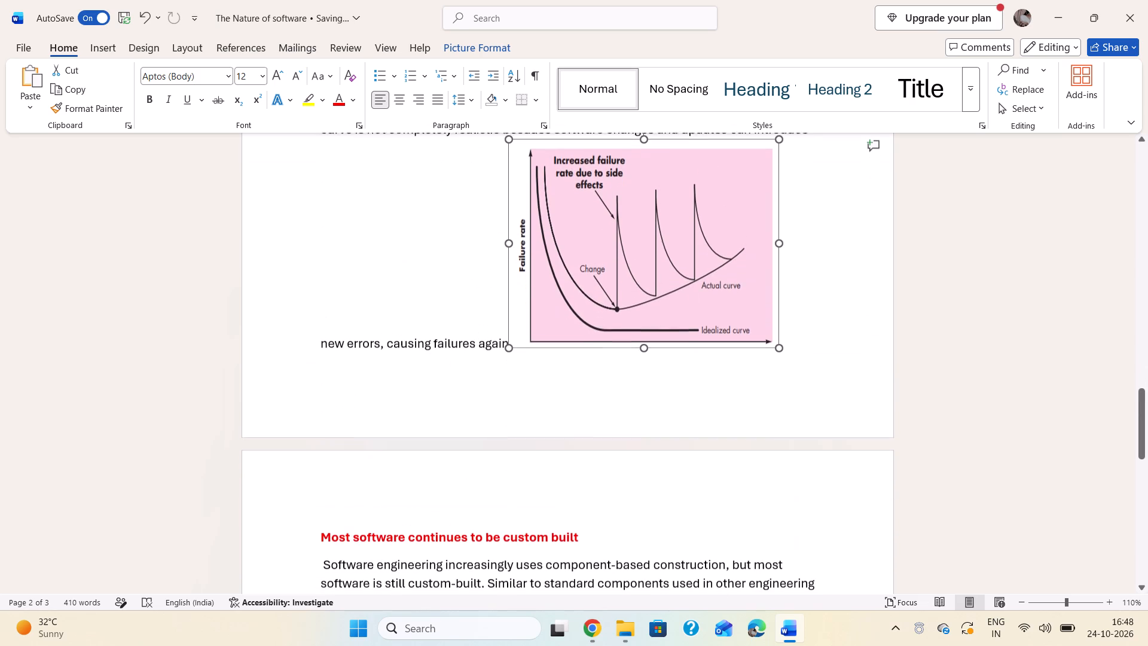
{"action": "left_click", "coordinate": [509, 344]}
{"action": "left_click_drag", "start_coordinate": [509, 344], "coordinate": [547, 295]}
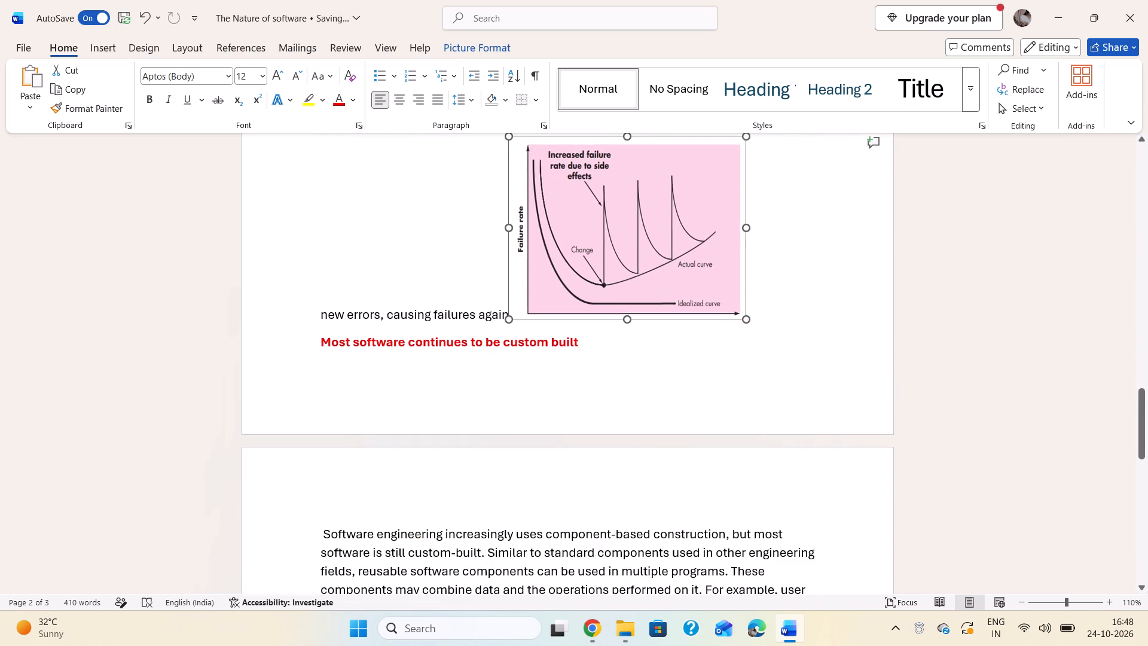
{"action": "left_click_drag", "start_coordinate": [547, 295], "coordinate": [555, 290]}
{"action": "left_click_drag", "start_coordinate": [555, 290], "coordinate": [583, 242]}
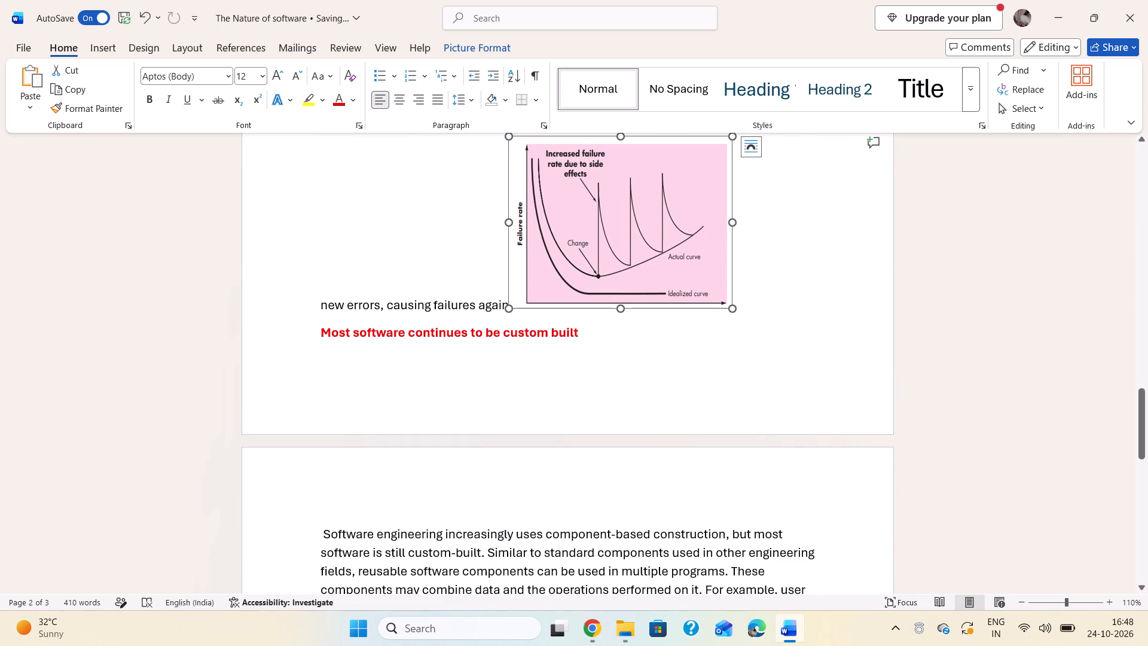
Fine-tune the software failure-curve figure by widening it, then scaling it down slightly.
{"action": "left_click_drag", "start_coordinate": [583, 242], "coordinate": [726, 245]}
{"action": "left_click_drag", "start_coordinate": [507, 223], "coordinate": [577, 223]}
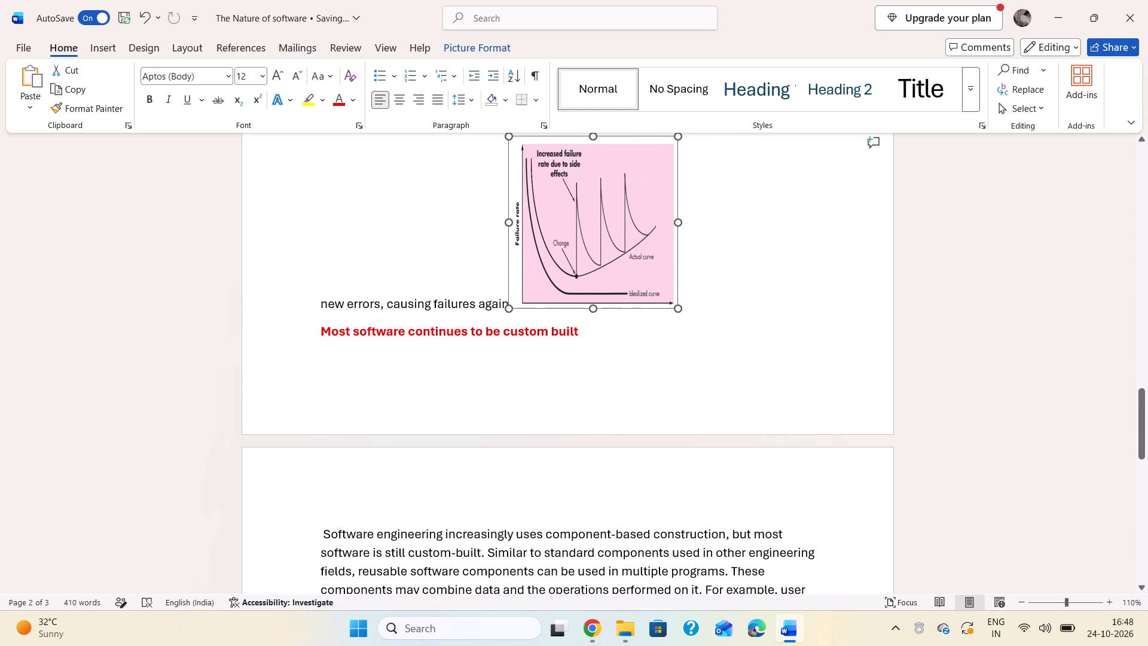
{"action": "left_click_drag", "start_coordinate": [577, 223], "coordinate": [514, 227]}
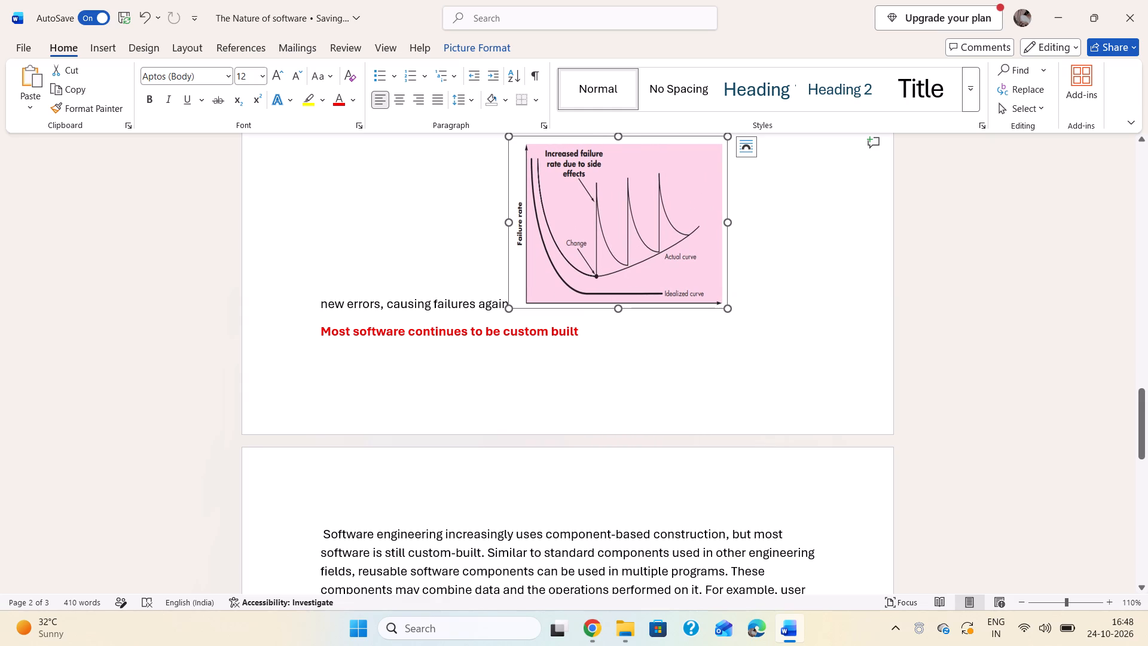
{"action": "left_click_drag", "start_coordinate": [729, 221], "coordinate": [788, 228]}
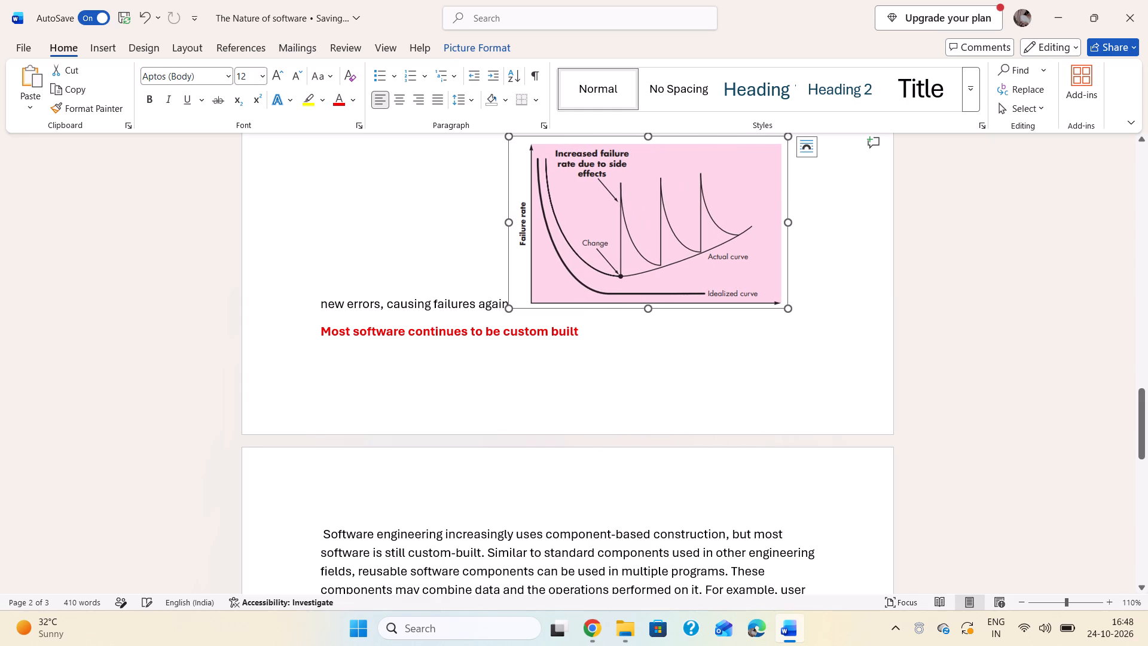
{"action": "left_click_drag", "start_coordinate": [512, 225], "coordinate": [587, 225]}
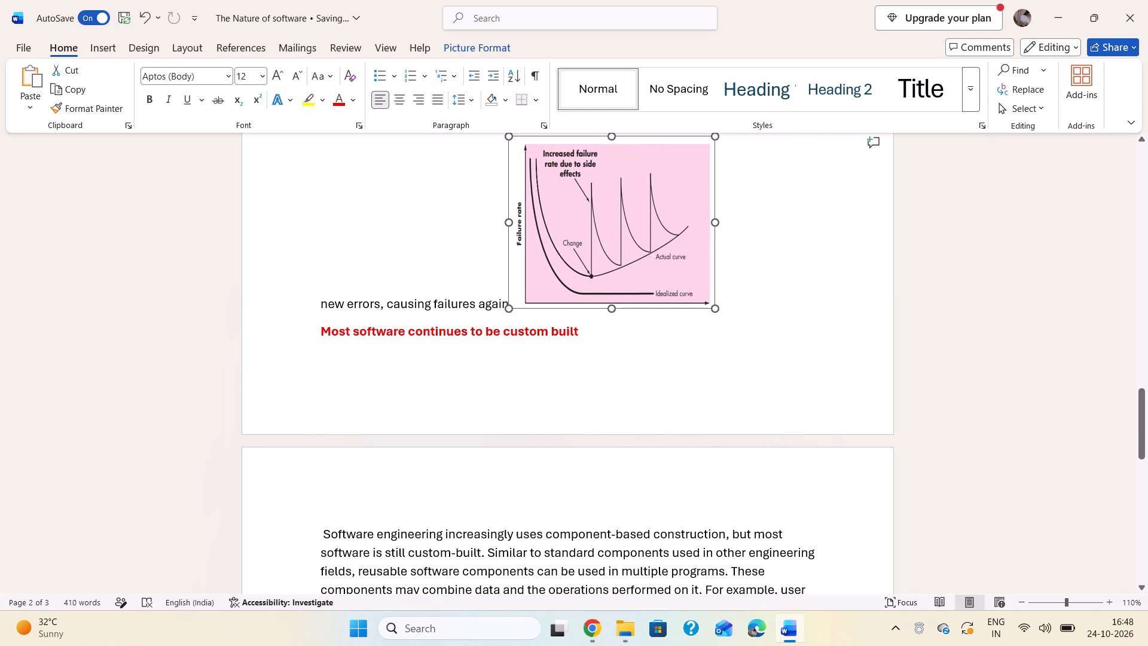
{"action": "left_click_drag", "start_coordinate": [587, 225], "coordinate": [505, 227]}
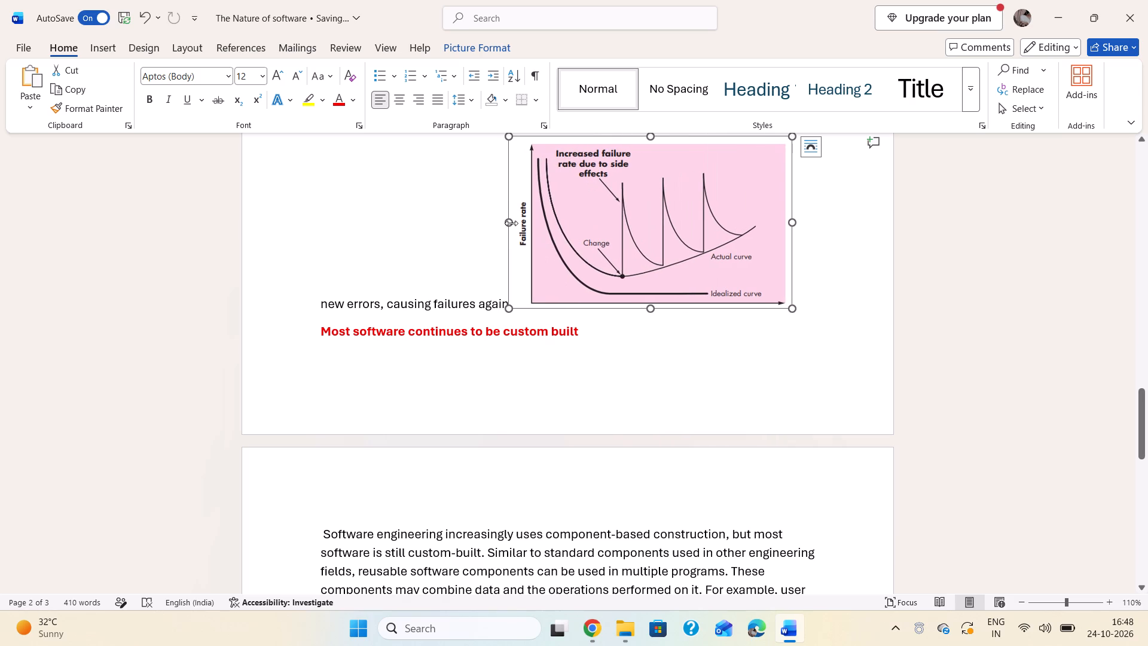
{"action": "left_click_drag", "start_coordinate": [506, 224], "coordinate": [516, 221]}
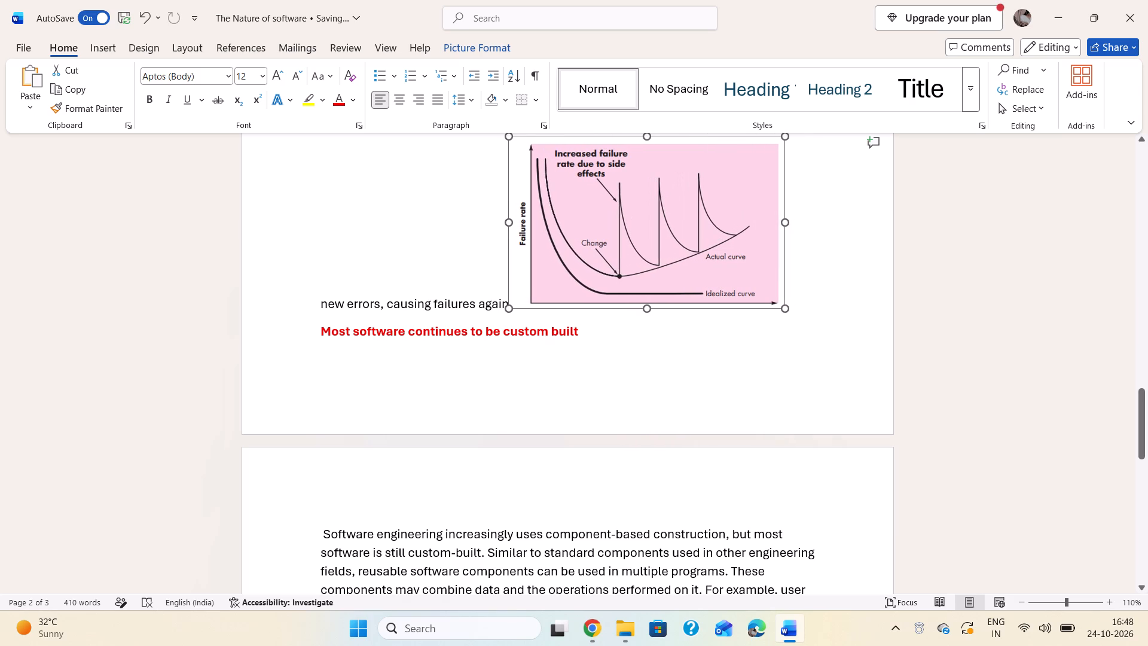
{"action": "left_click_drag", "start_coordinate": [508, 136], "coordinate": [599, 164]}
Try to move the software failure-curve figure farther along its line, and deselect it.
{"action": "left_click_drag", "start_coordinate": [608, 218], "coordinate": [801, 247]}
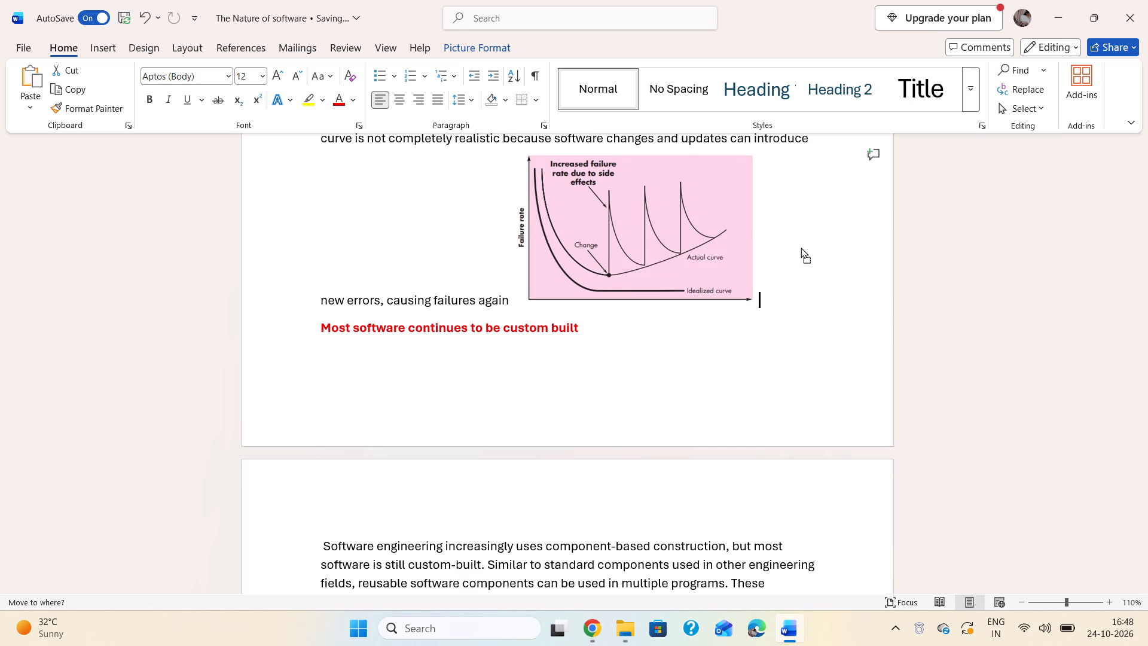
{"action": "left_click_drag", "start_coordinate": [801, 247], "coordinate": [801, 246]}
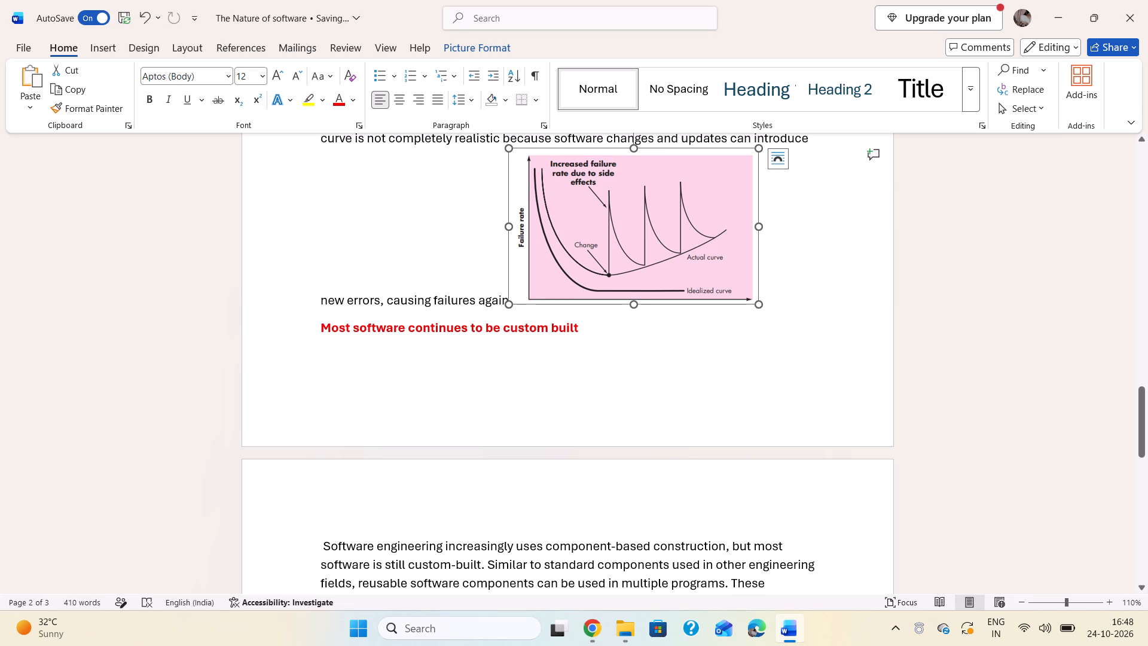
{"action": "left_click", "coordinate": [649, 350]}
Reduce the width and height of the hardware bathtub-curve figure above the heading "Software does not wear out, but it deteriorates".
{"action": "scroll", "coordinate": [649, 350], "scroll_direction": "up", "scroll_amount": 1}
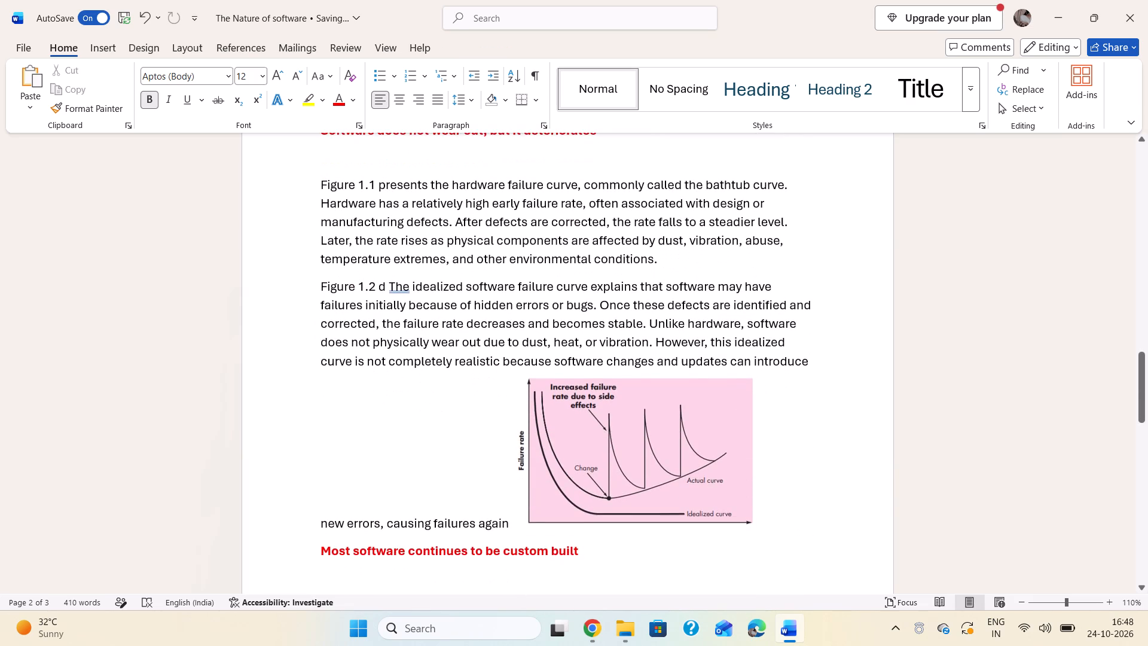
{"action": "scroll", "coordinate": [585, 334], "scroll_direction": "up", "scroll_amount": 1}
{"action": "left_click", "coordinate": [530, 440]}
{"action": "scroll", "coordinate": [530, 440], "scroll_direction": "down", "scroll_amount": 1}
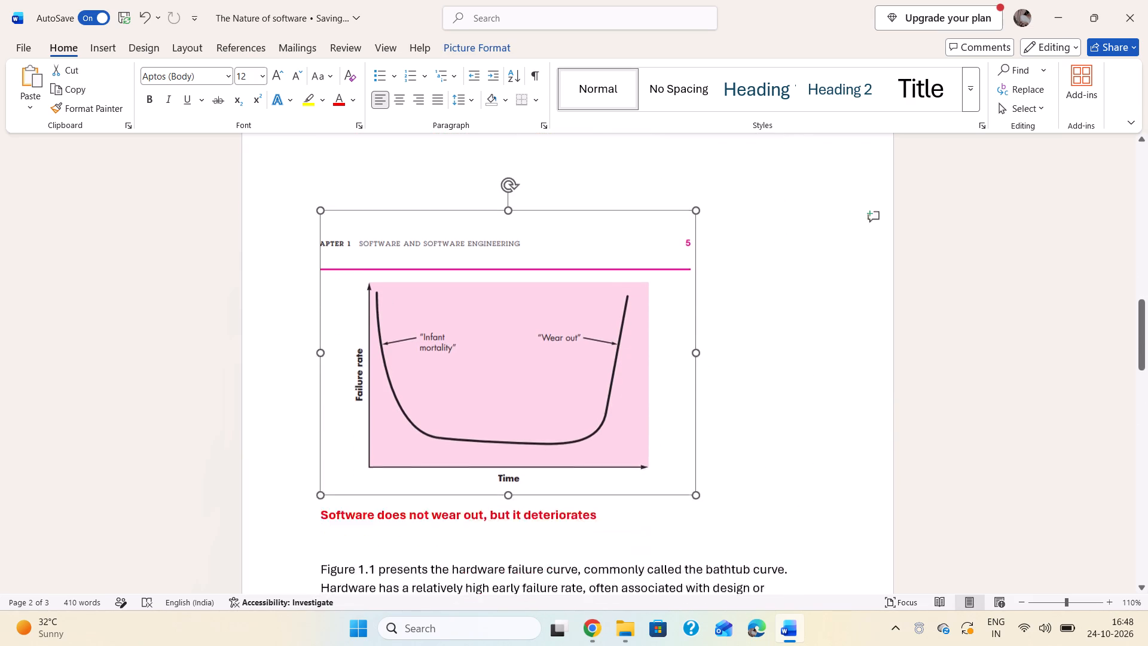
{"action": "scroll", "coordinate": [530, 440], "scroll_direction": "down", "scroll_amount": 1}
{"action": "left_click_drag", "start_coordinate": [698, 306], "coordinate": [536, 309]}
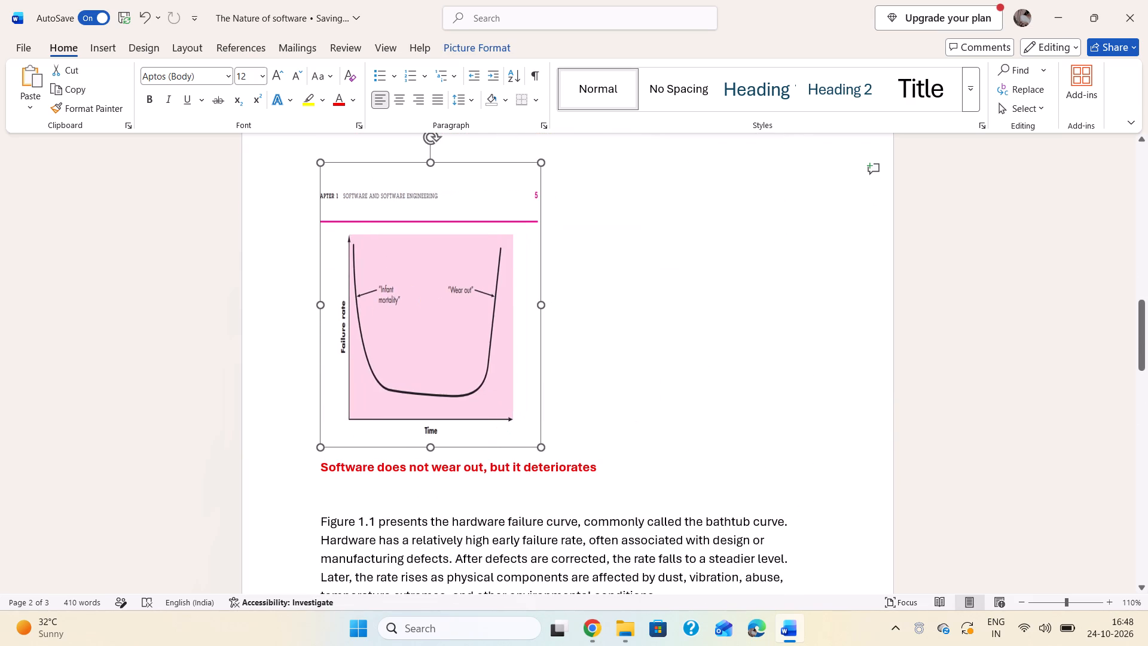
{"action": "left_click_drag", "start_coordinate": [536, 309], "coordinate": [639, 301]}
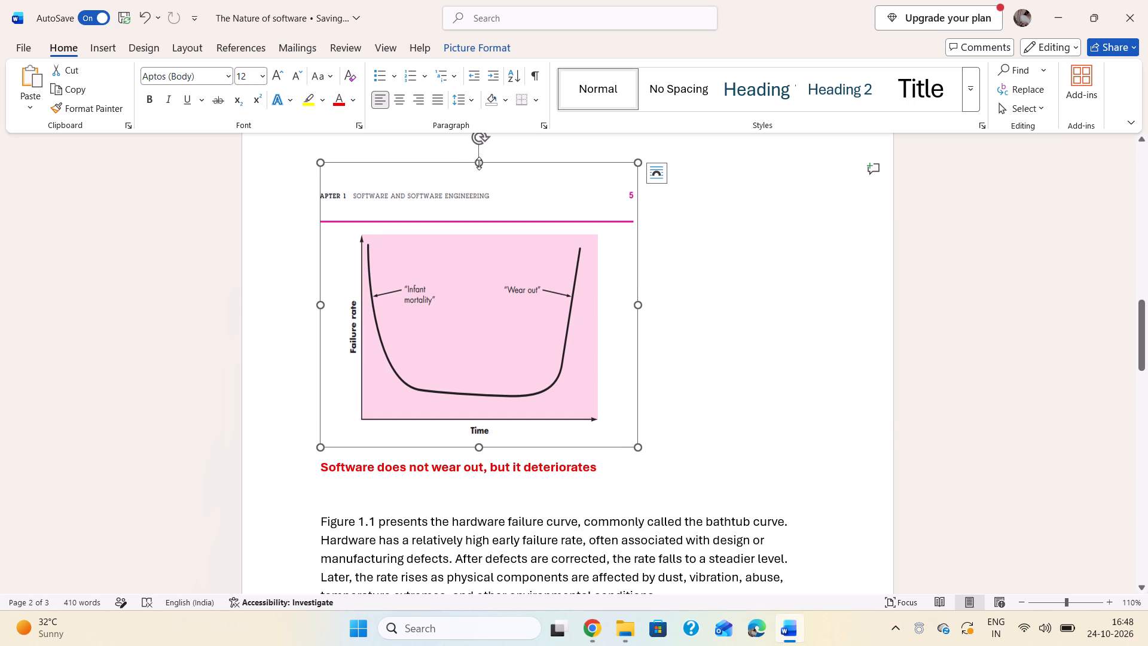
{"action": "left_click_drag", "start_coordinate": [479, 163], "coordinate": [505, 261]}
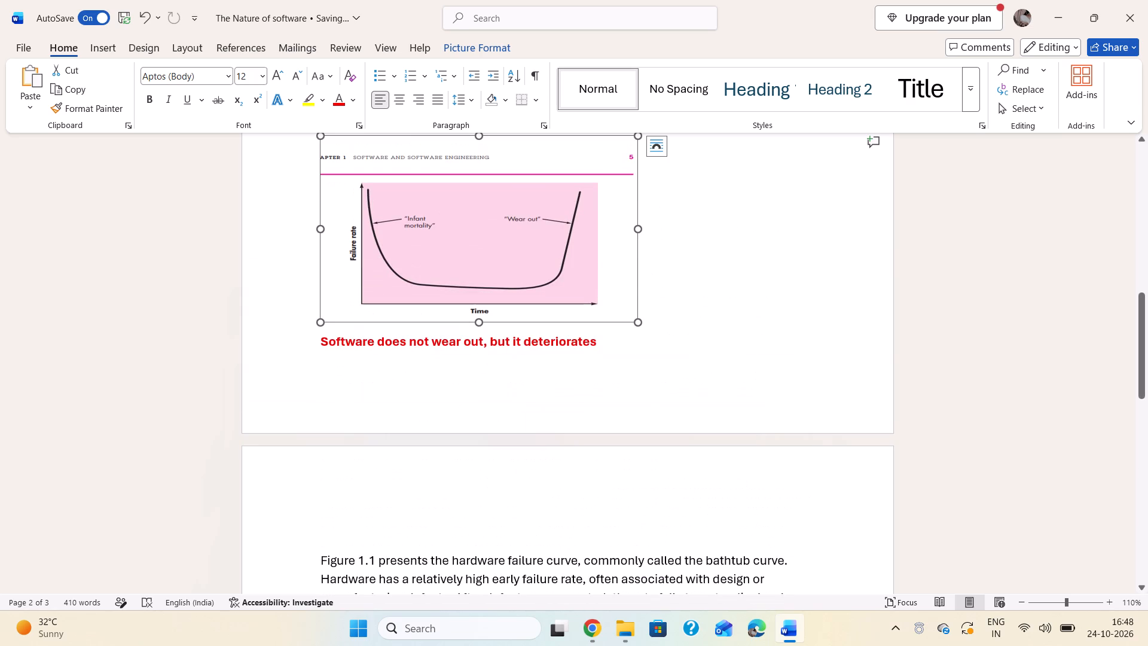
Insert an empty line before the heading "Software does not wear out, but it deteriorates" to move it onto the next page.
{"action": "left_click", "coordinate": [596, 337]}
{"action": "left_click", "coordinate": [320, 333]}
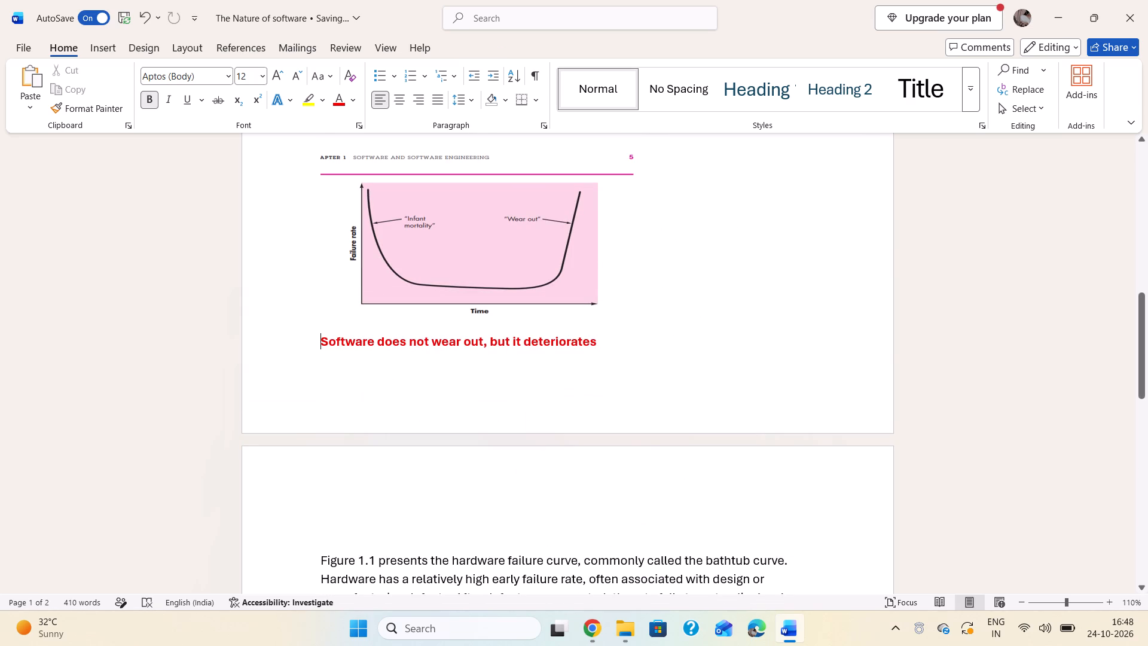
{"action": "key", "text": "Return"}
Review the notes from the bathtub-curve figure through the "Most software continues to be custom built" section, checking text and figure layout.
{"action": "scroll", "coordinate": [320, 333], "scroll_direction": "down", "scroll_amount": 2}
{"action": "scroll", "coordinate": [320, 333], "scroll_direction": "up", "scroll_amount": 2}
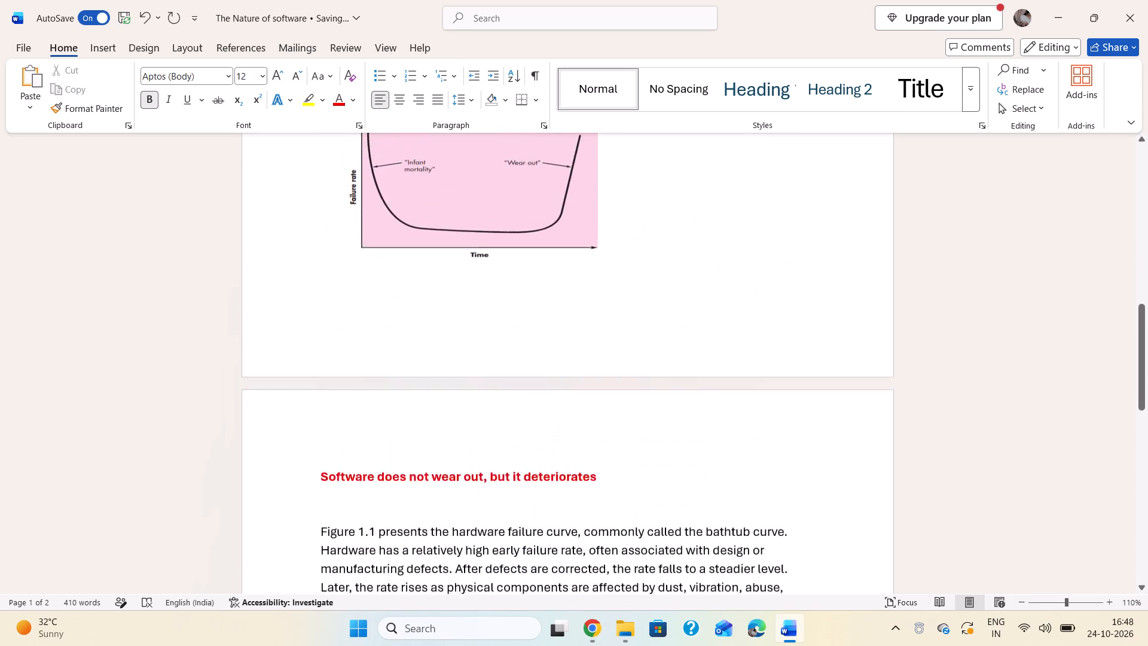
{"action": "scroll", "coordinate": [320, 333], "scroll_direction": "down", "scroll_amount": 4}
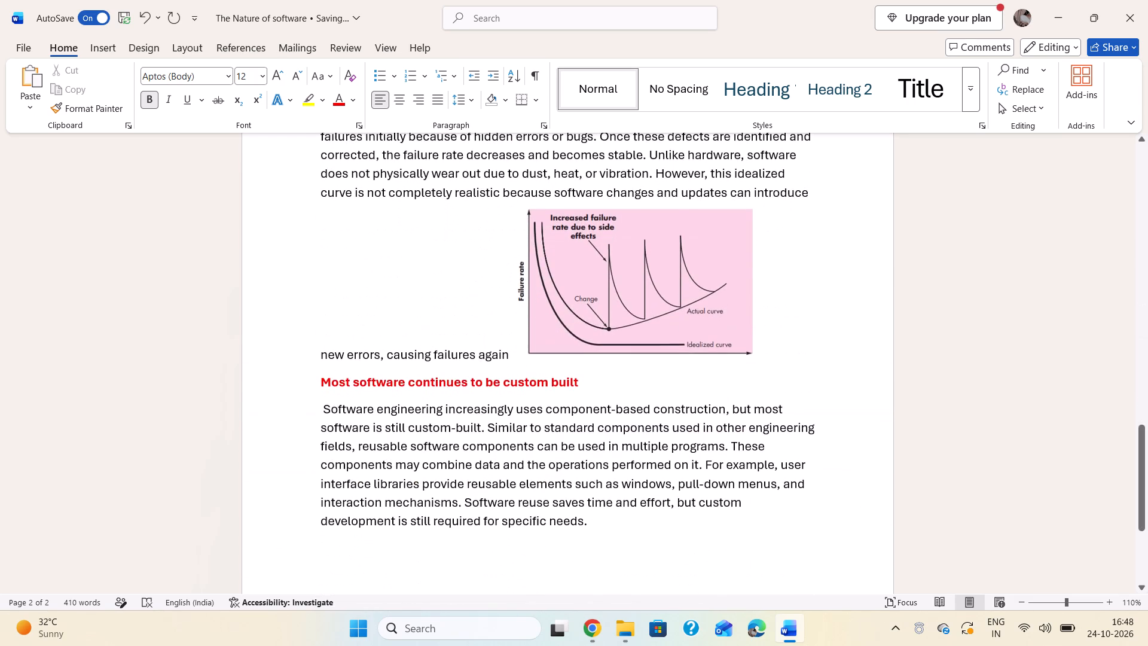
{"action": "scroll", "coordinate": [320, 333], "scroll_direction": "up", "scroll_amount": 1}
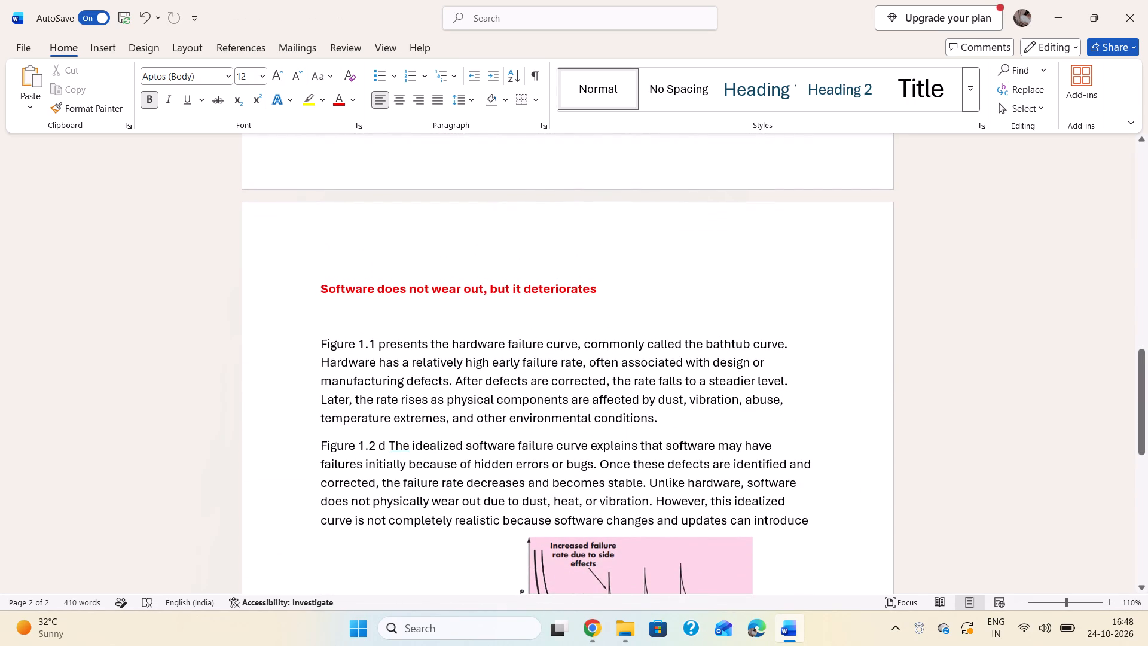
{"action": "scroll", "coordinate": [320, 333], "scroll_direction": "up", "scroll_amount": 2}
{"action": "scroll", "coordinate": [320, 333], "scroll_direction": "down", "scroll_amount": 1}
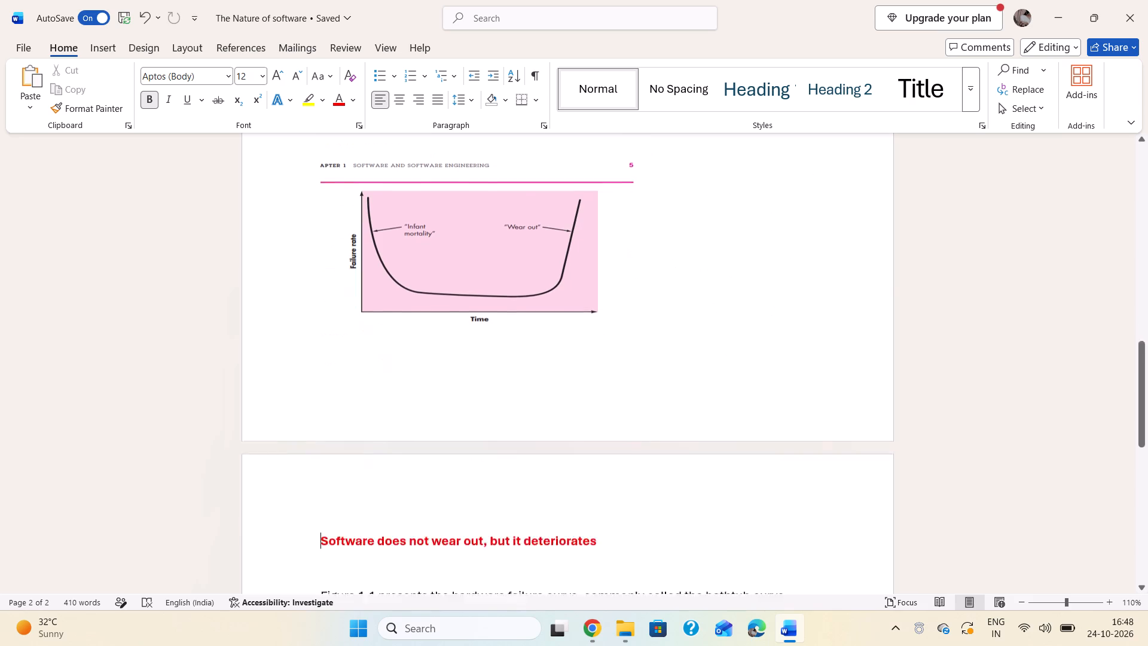
{"action": "scroll", "coordinate": [320, 333], "scroll_direction": "down", "scroll_amount": 1}
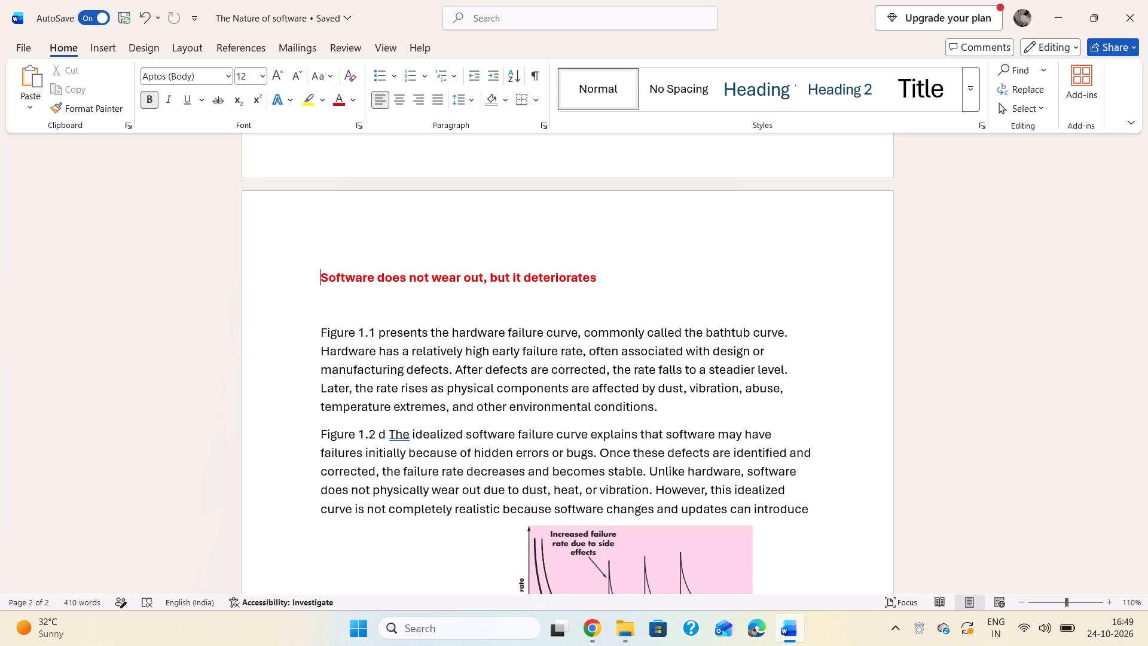
{"action": "scroll", "coordinate": [320, 333], "scroll_direction": "down", "scroll_amount": 1}
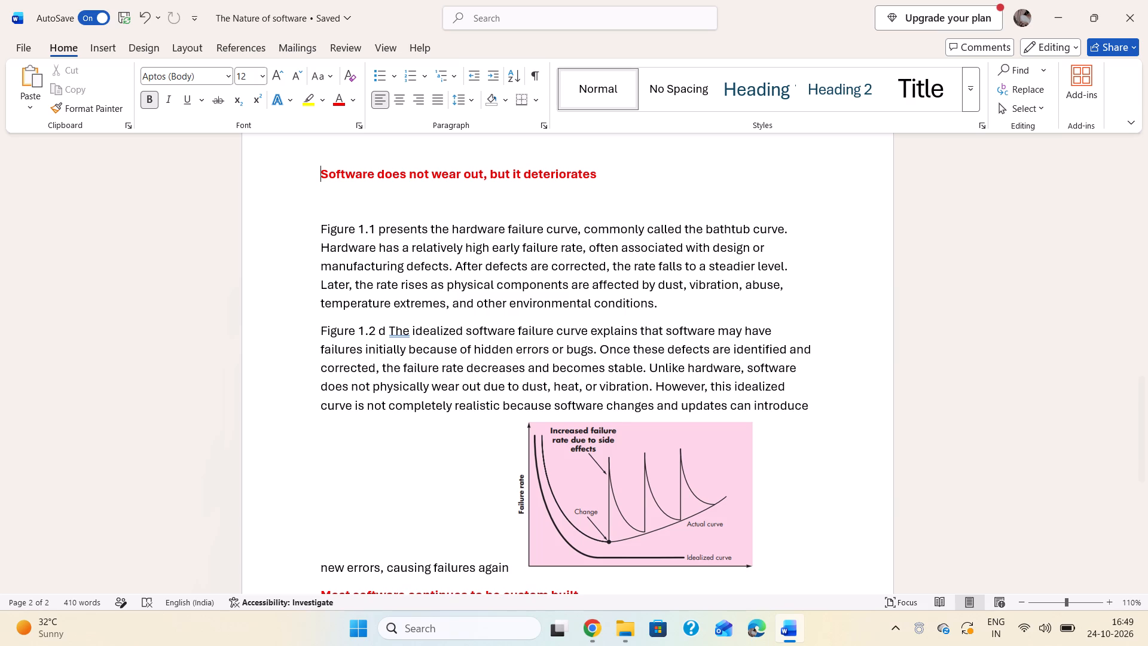
{"action": "scroll", "coordinate": [320, 333], "scroll_direction": "down", "scroll_amount": 1}
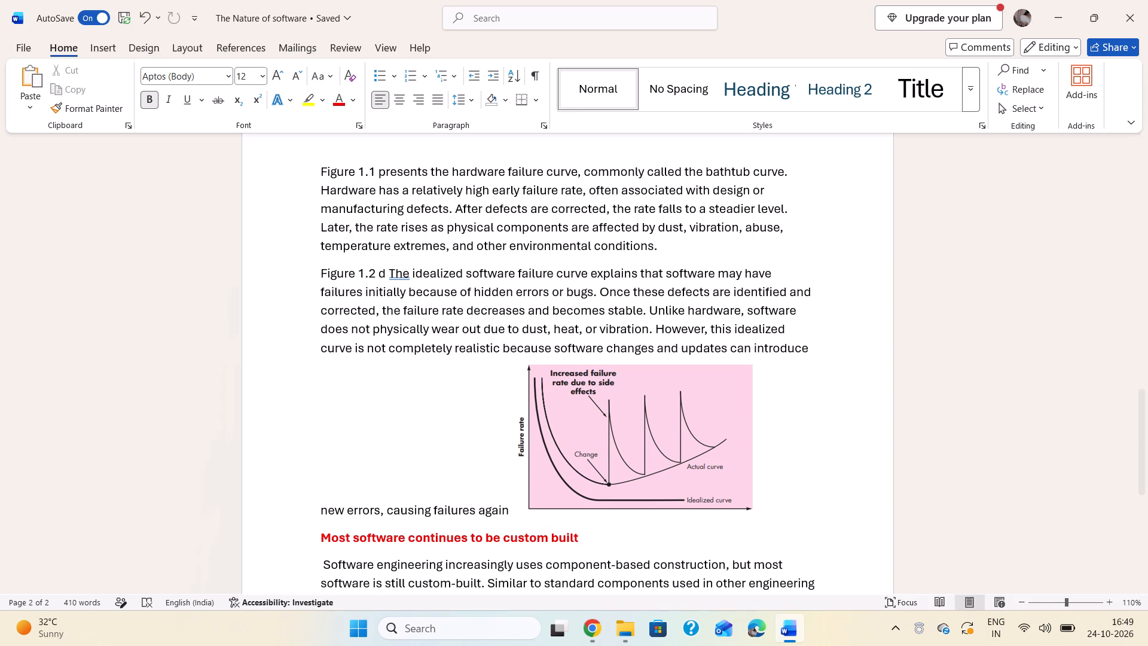
{"action": "scroll", "coordinate": [320, 333], "scroll_direction": "down", "scroll_amount": 2}
{"action": "scroll", "coordinate": [320, 333], "scroll_direction": "down", "scroll_amount": 19}
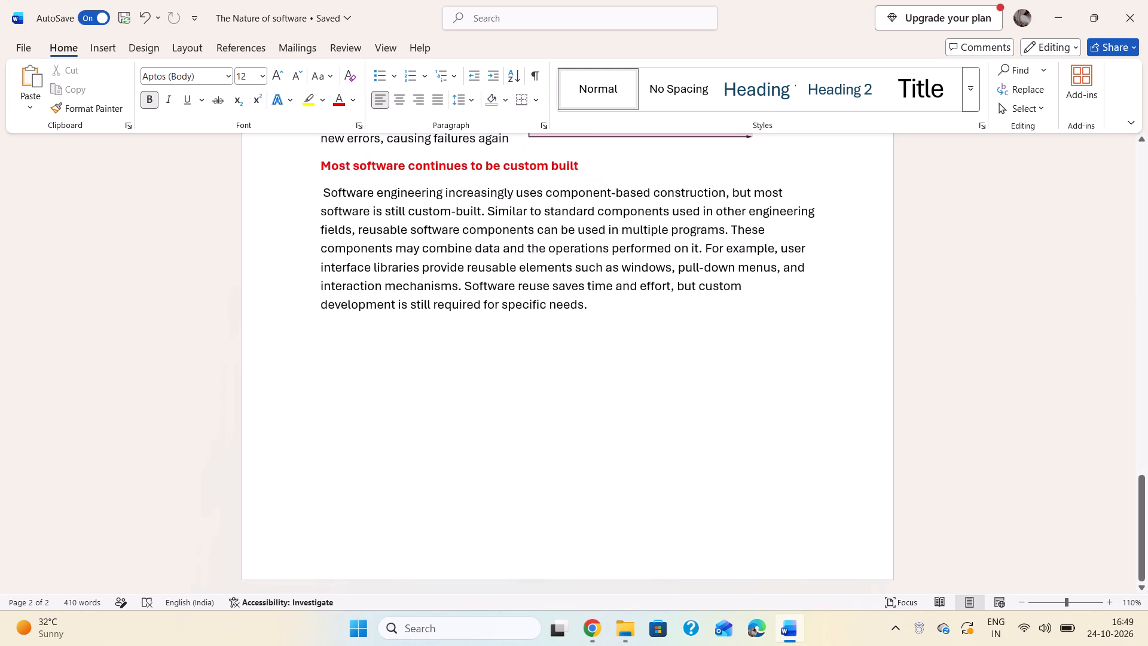
{"action": "scroll", "coordinate": [320, 333], "scroll_direction": "up", "scroll_amount": 1}
{"action": "scroll", "coordinate": [320, 333], "scroll_direction": "down", "scroll_amount": 1}
{"action": "scroll", "coordinate": [320, 333], "scroll_direction": "up", "scroll_amount": 4}
{"action": "scroll", "coordinate": [320, 333], "scroll_direction": "down", "scroll_amount": 1}
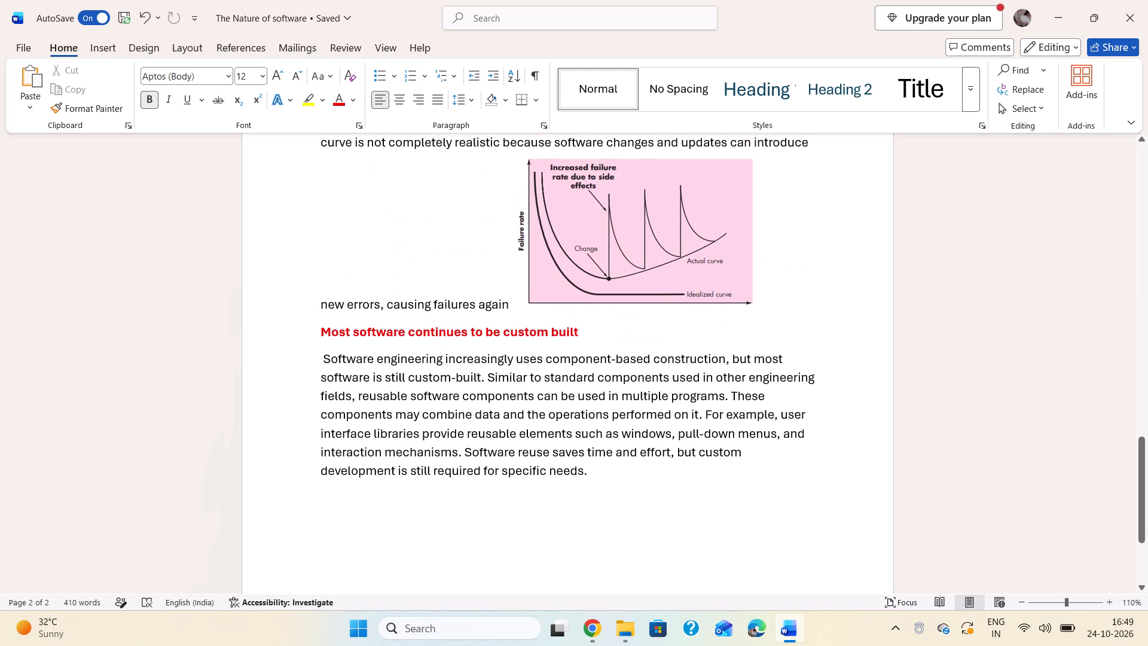
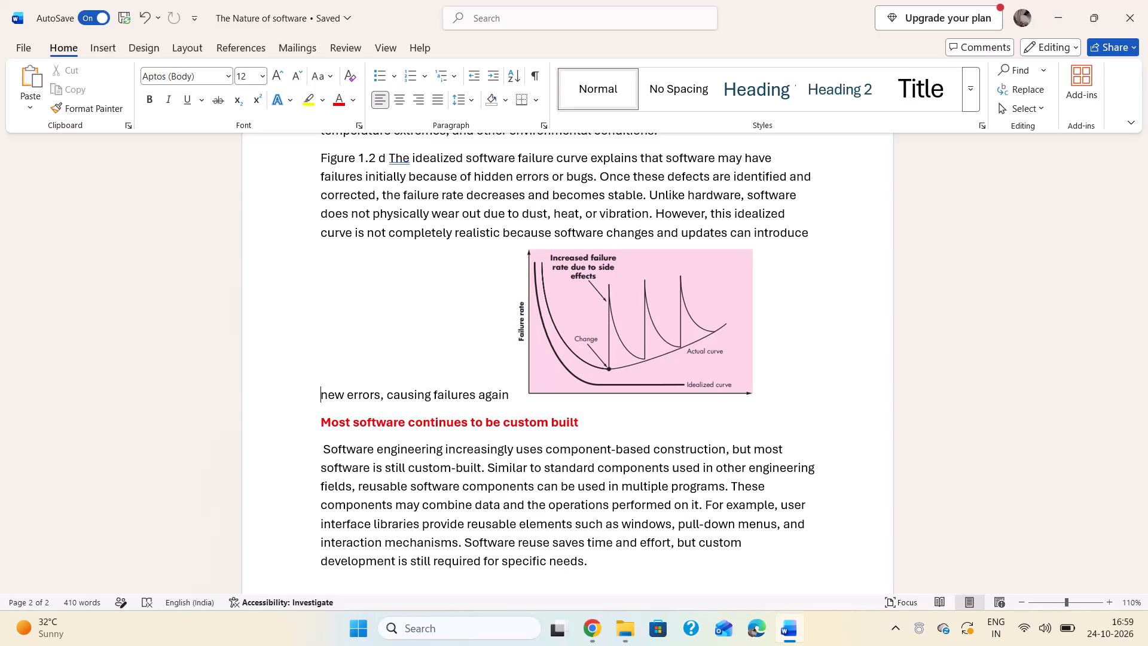
{"action": "left_click", "coordinate": [320, 333]}
{"action": "scroll", "coordinate": [320, 333], "scroll_direction": "down", "scroll_amount": 1}
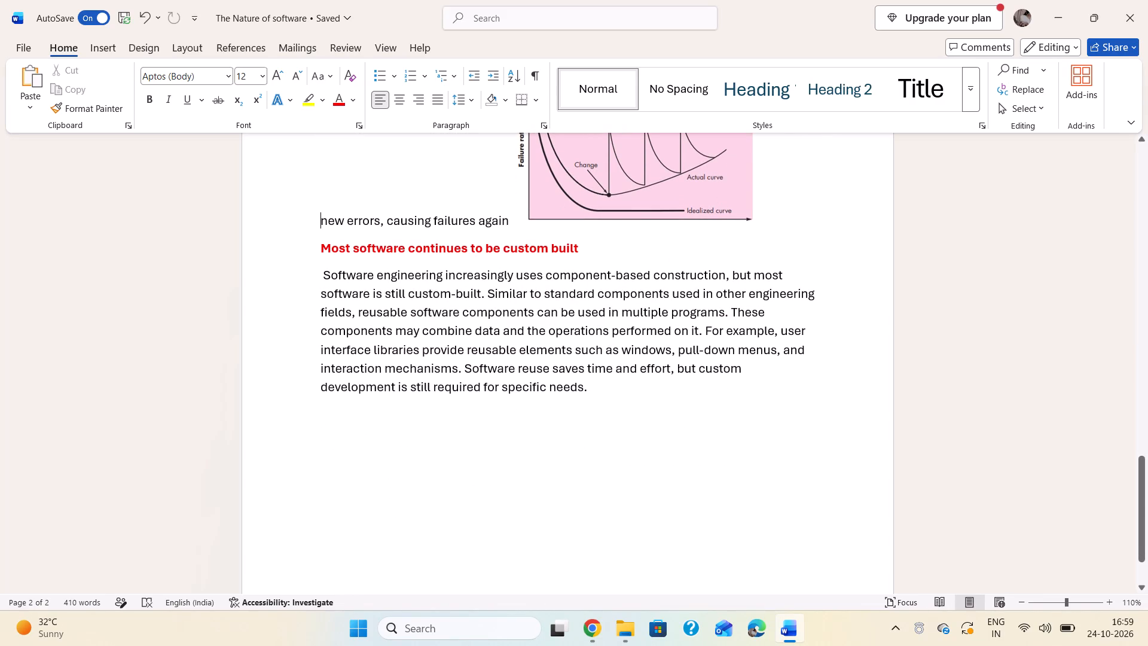
{"action": "scroll", "coordinate": [320, 333], "scroll_direction": "down", "scroll_amount": 7}
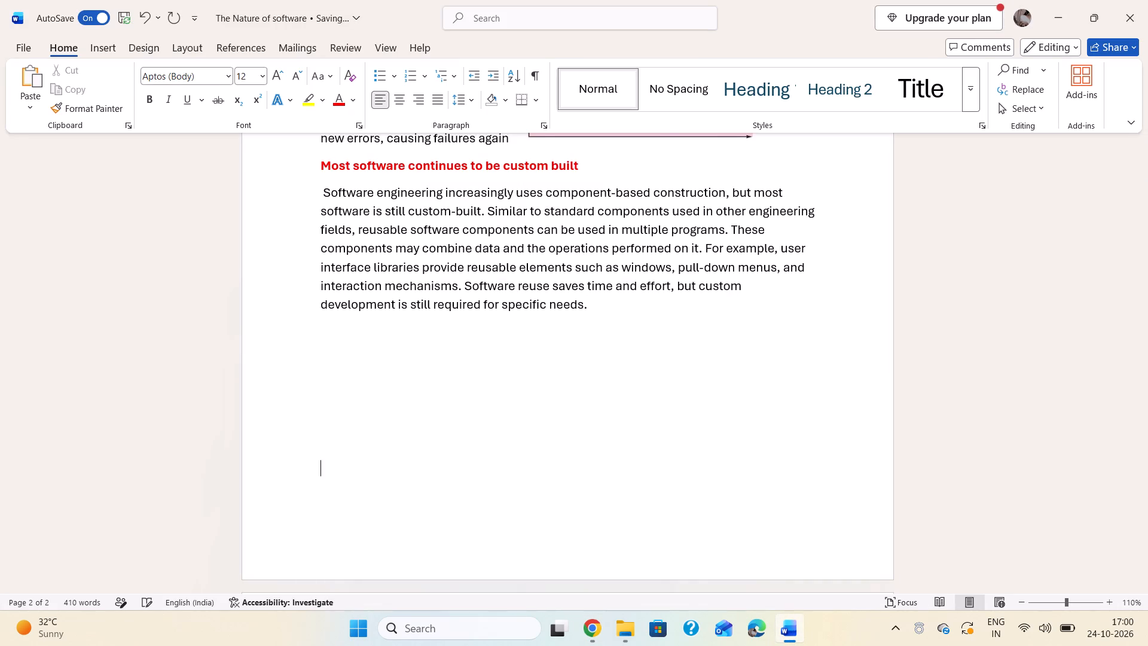
{"action": "key", "text": "Return"}
{"action": "key", "text": "ctrl+v"}
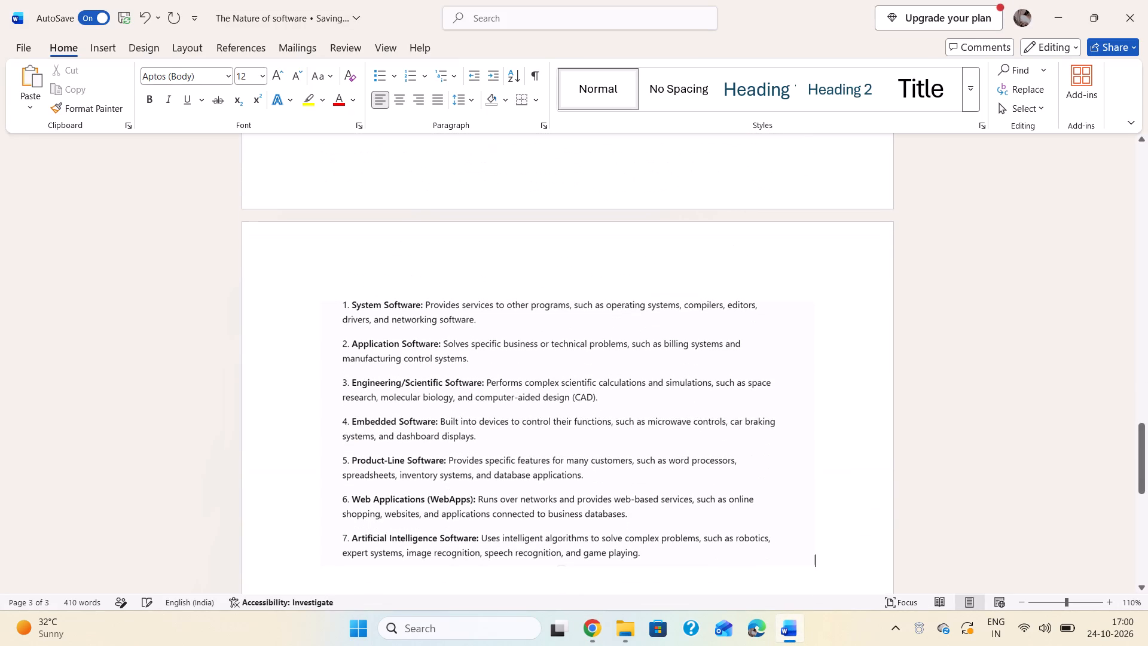
Copy the section 1.6 heading text "Software application domains" from the Pressman PDF and paste it in Word as its own paragraph above the captured list.
{"action": "left_click", "coordinate": [603, 626]}
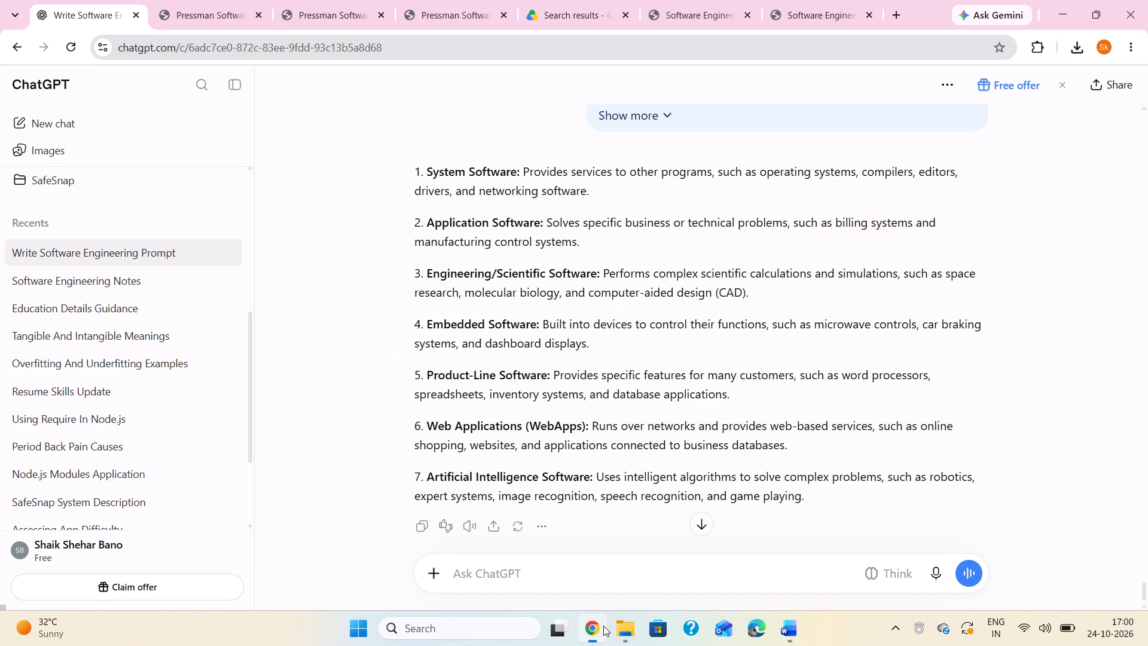
{"action": "left_click", "coordinate": [222, 23]}
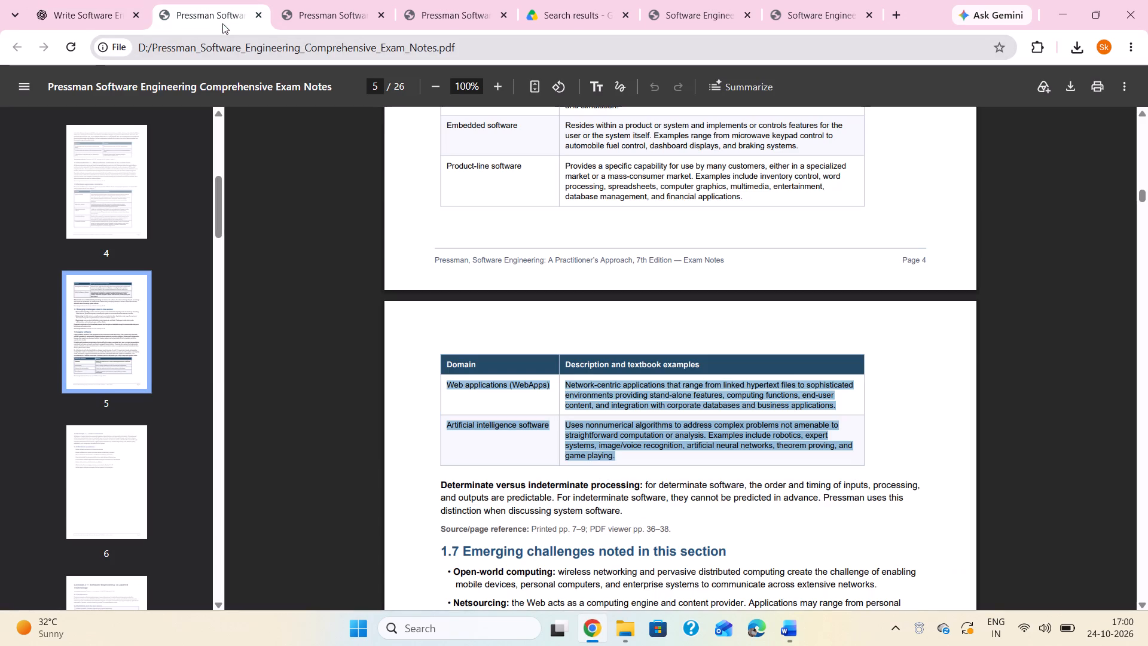
{"action": "scroll", "coordinate": [661, 363], "scroll_direction": "up", "scroll_amount": 2}
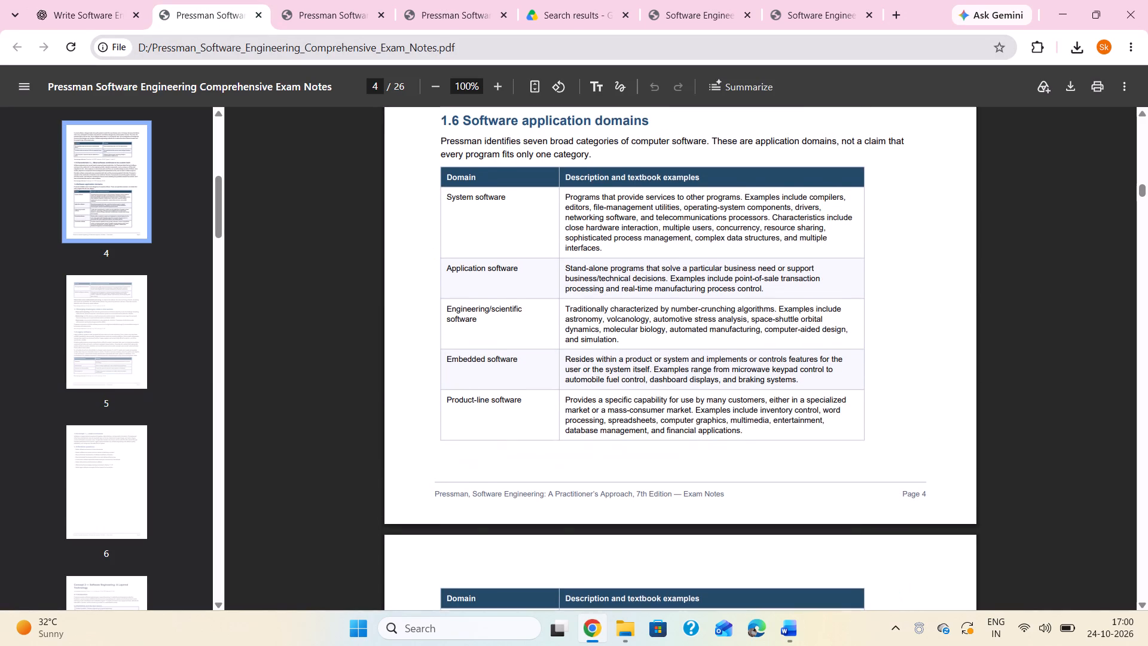
{"action": "left_click_drag", "start_coordinate": [460, 129], "coordinate": [683, 127]}
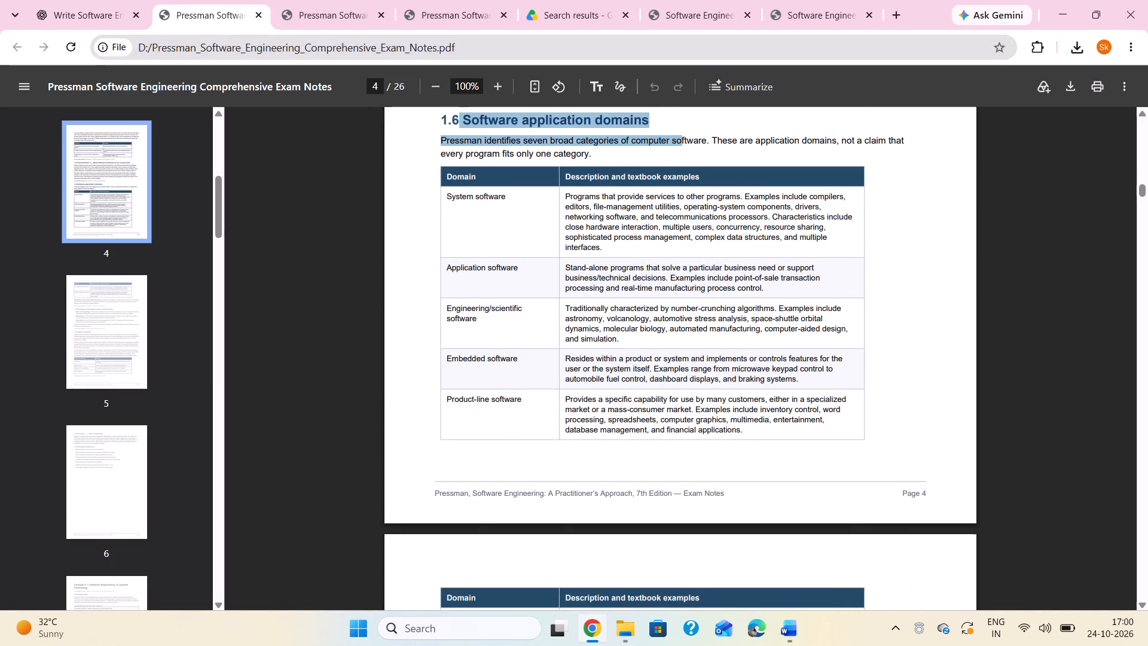
{"action": "left_click_drag", "start_coordinate": [683, 127], "coordinate": [660, 119]}
{"action": "key", "text": "ctrl+c"}
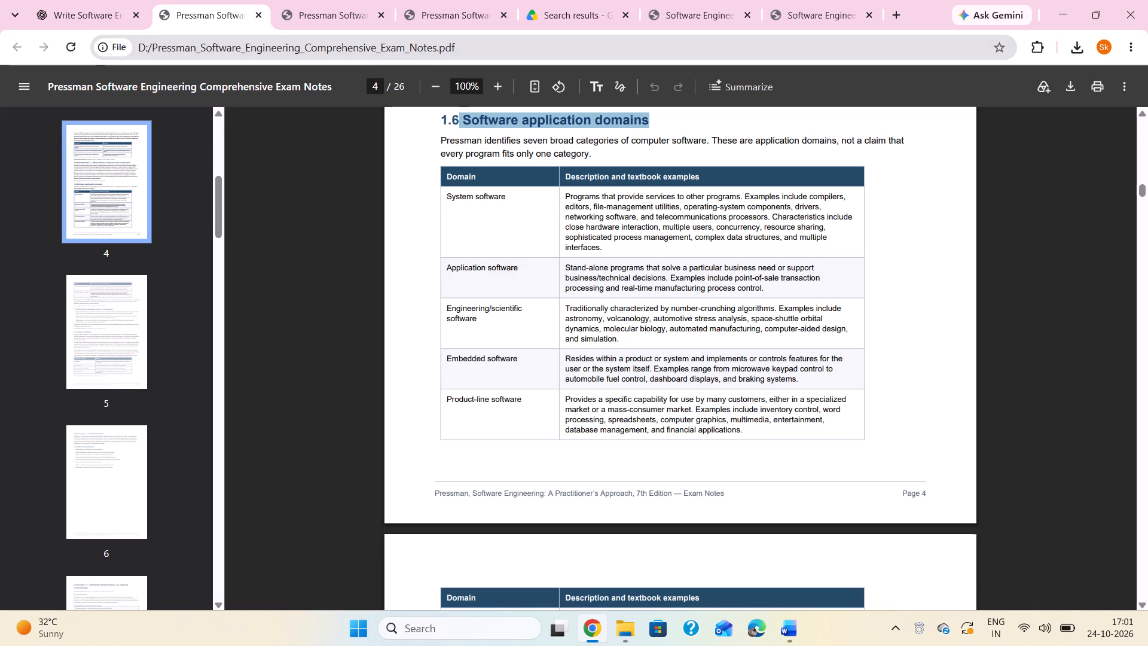
{"action": "left_click", "coordinate": [802, 621]}
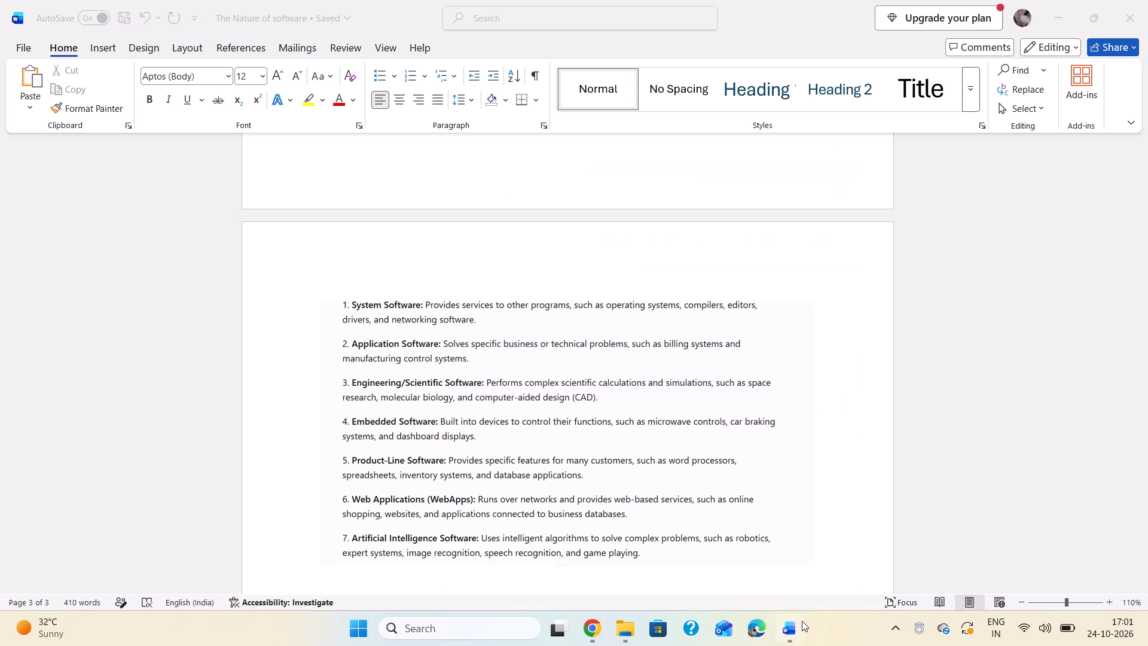
{"action": "left_click", "coordinate": [416, 265]}
{"action": "key", "text": "ctrl+v"}
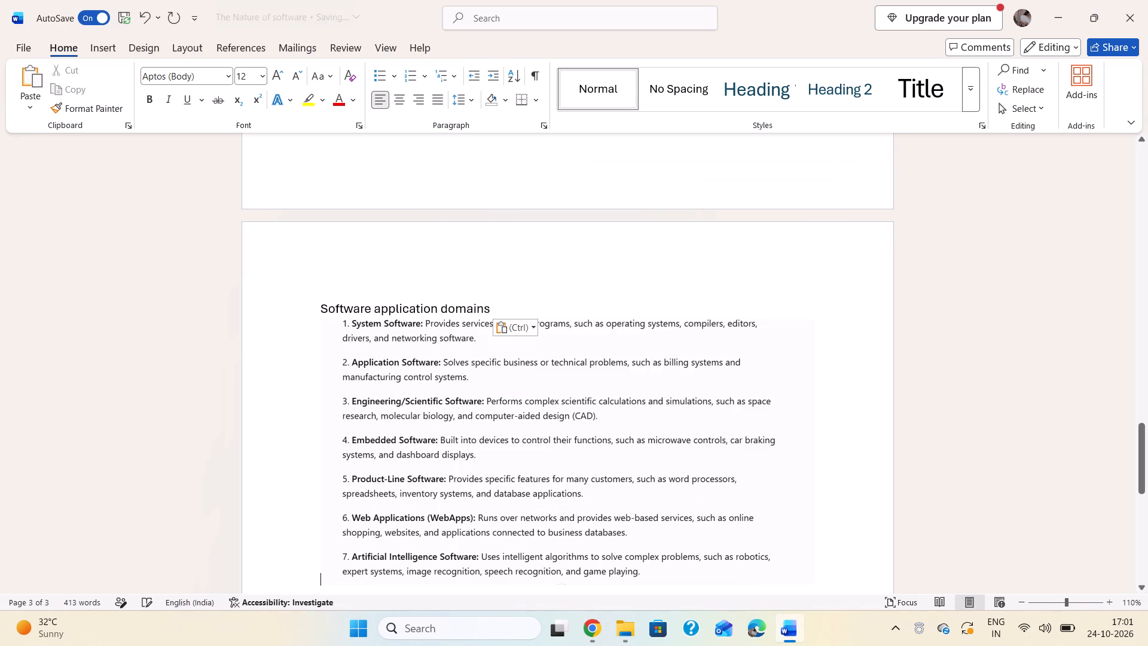
{"action": "left_click", "coordinate": [513, 294]}
{"action": "key", "text": "Return"}
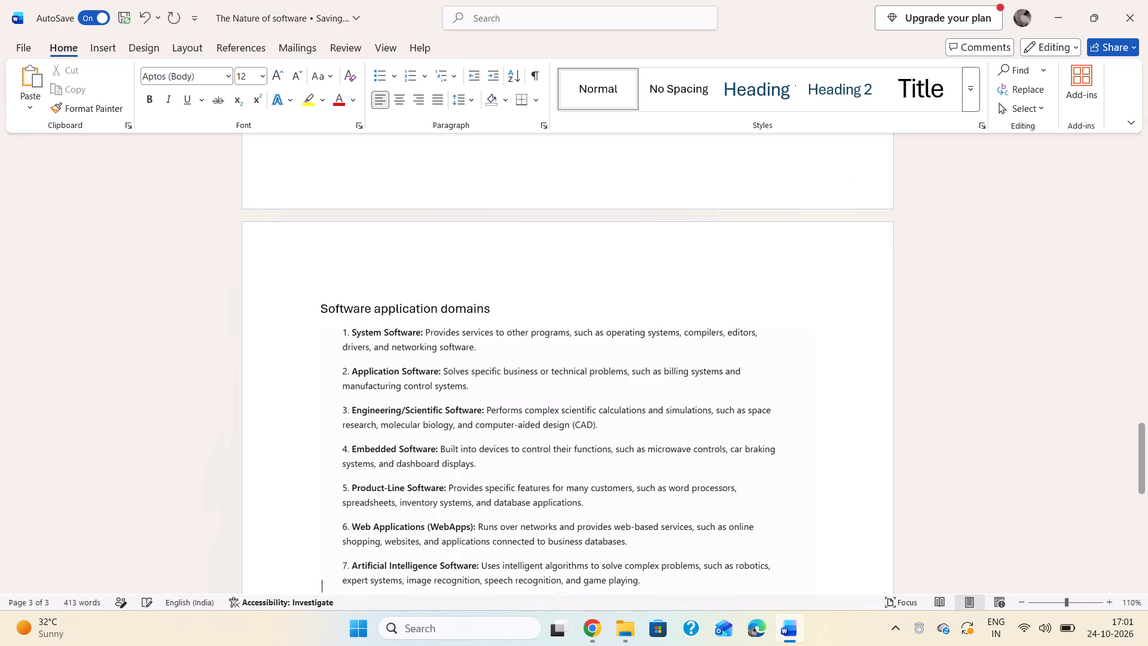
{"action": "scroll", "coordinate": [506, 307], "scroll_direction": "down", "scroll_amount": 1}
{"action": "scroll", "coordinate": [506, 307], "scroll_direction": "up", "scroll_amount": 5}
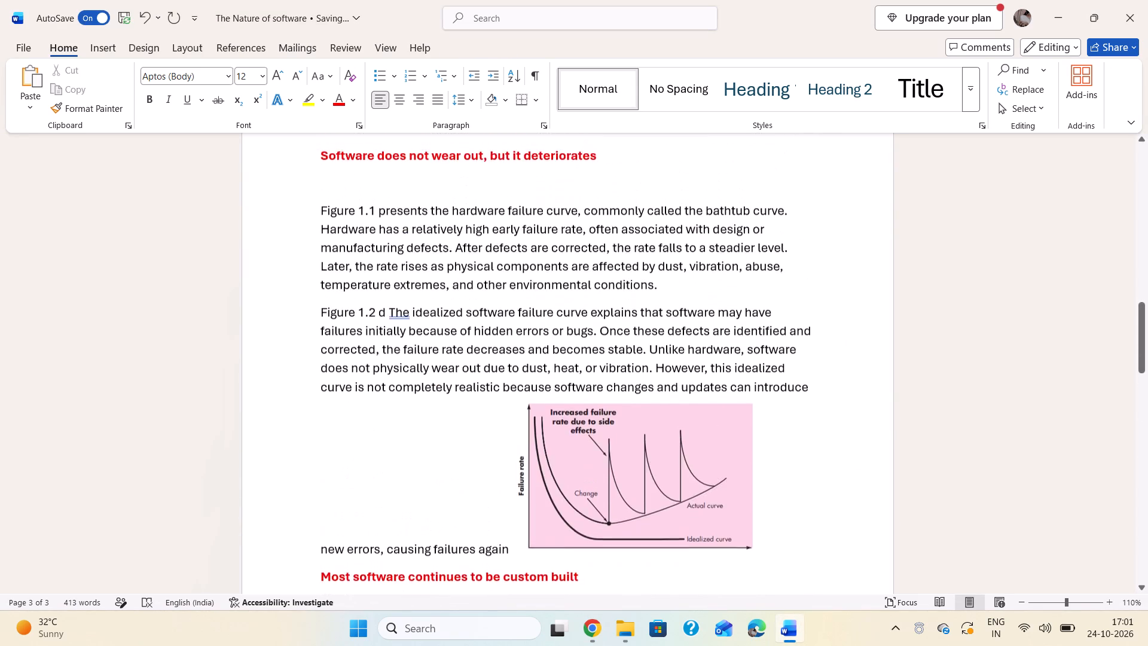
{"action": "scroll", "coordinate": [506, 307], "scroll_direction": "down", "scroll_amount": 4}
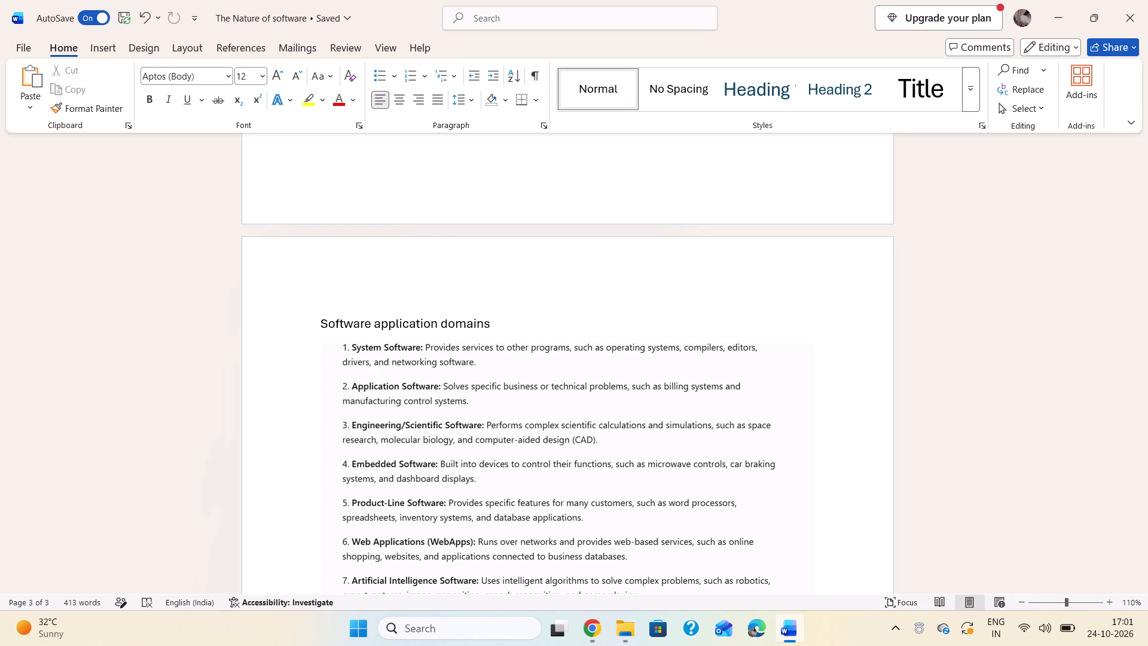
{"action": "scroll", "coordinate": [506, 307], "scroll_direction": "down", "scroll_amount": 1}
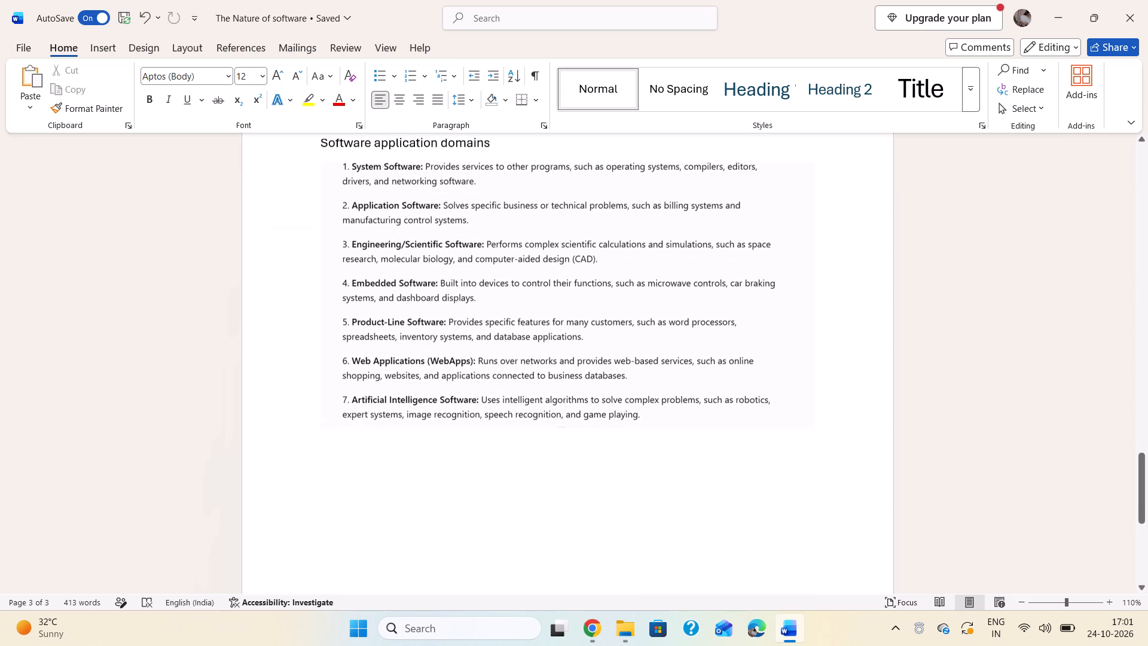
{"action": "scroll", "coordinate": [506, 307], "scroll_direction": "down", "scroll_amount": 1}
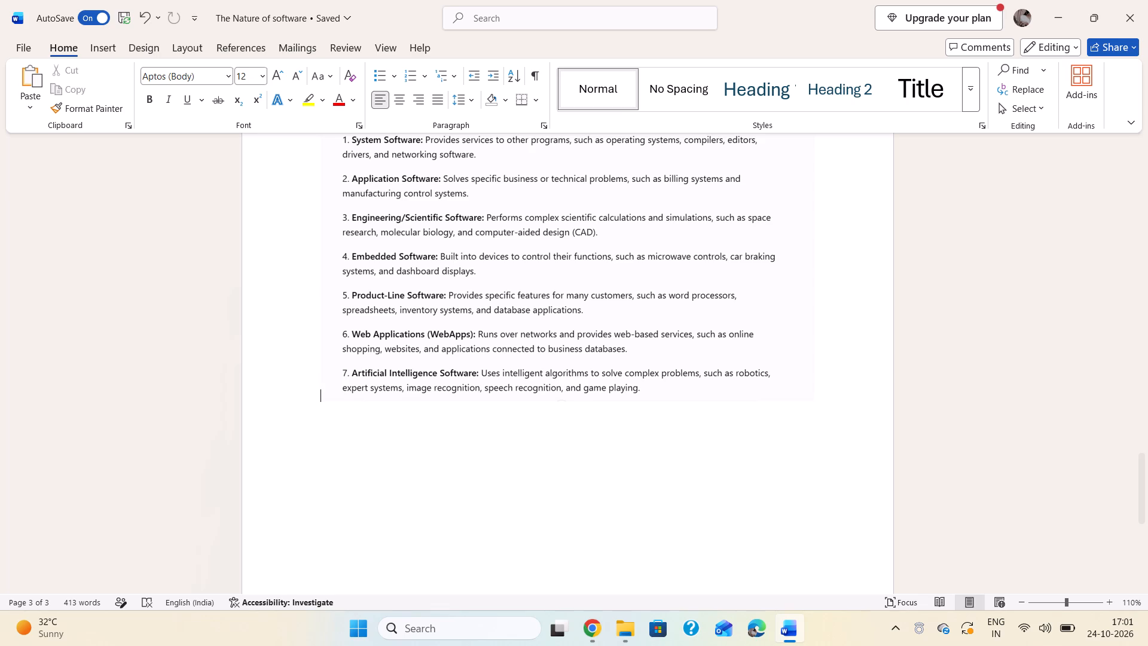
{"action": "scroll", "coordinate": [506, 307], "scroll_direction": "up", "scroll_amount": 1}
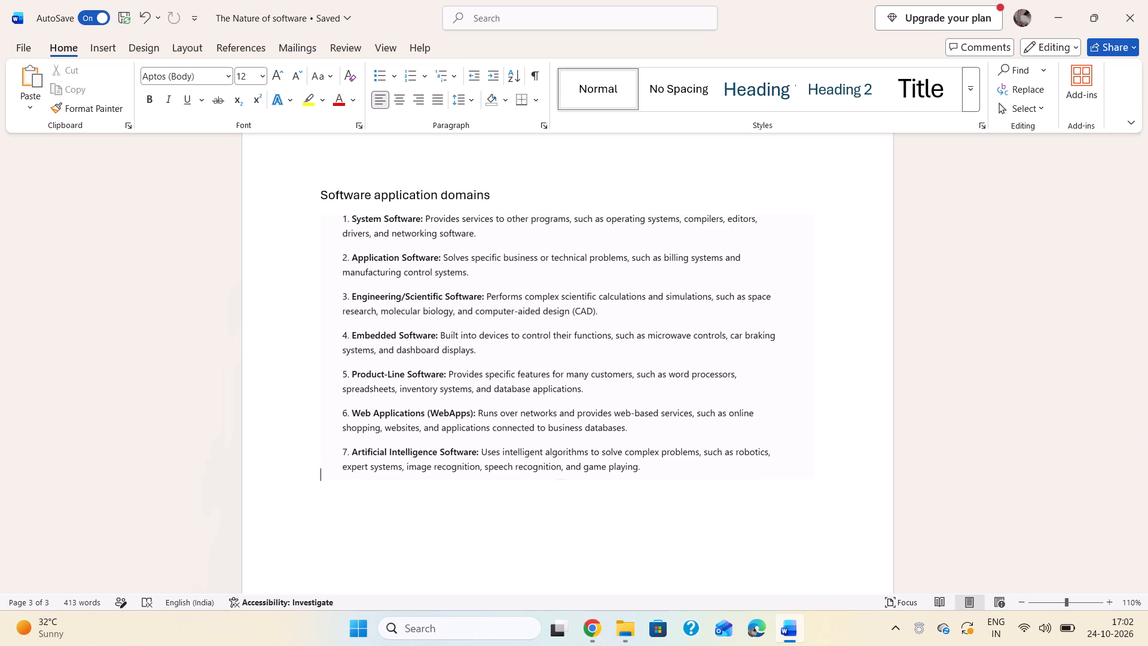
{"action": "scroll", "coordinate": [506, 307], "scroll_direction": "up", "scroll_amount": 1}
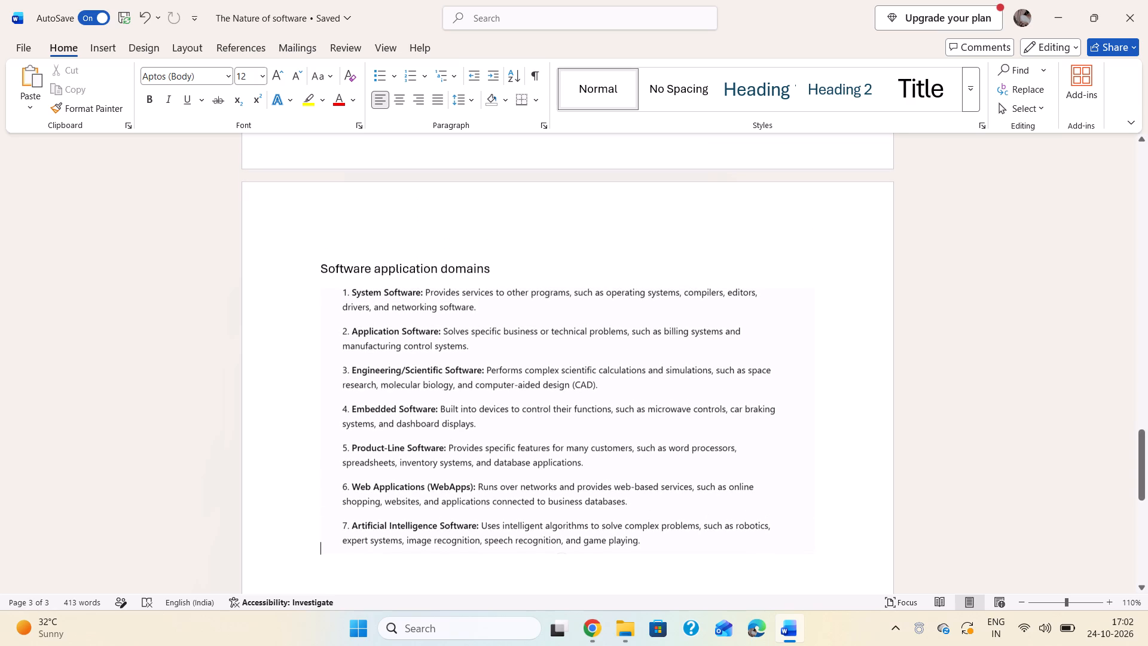
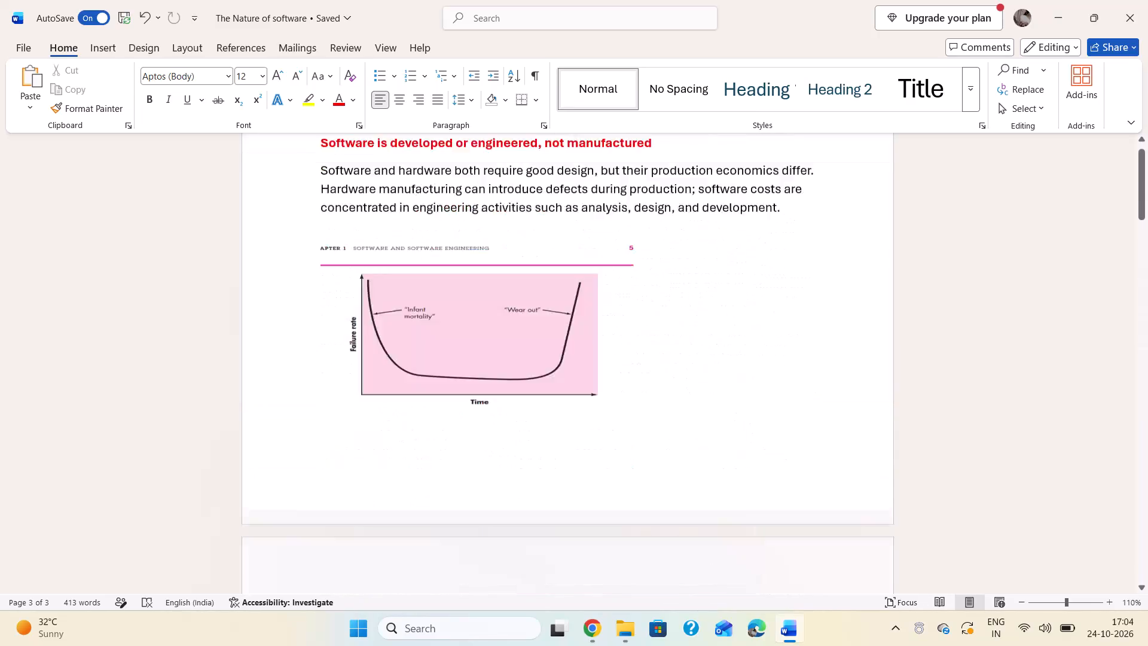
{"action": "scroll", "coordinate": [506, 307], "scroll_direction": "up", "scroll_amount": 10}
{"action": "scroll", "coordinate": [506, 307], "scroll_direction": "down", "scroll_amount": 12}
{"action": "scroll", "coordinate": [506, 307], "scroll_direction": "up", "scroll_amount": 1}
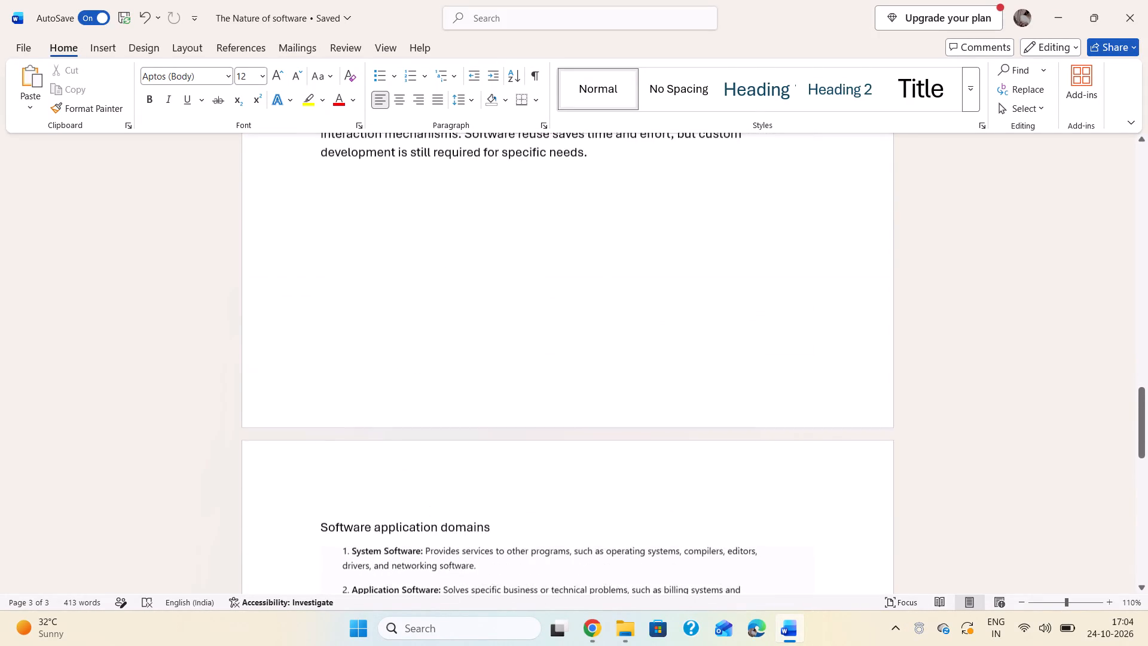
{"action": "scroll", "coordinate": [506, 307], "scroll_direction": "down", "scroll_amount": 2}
Copy the section 1.7 sentence beginning "Pressman's conclusion is" from the Pressman PDF and paste it in Word below the software domains list.
{"action": "left_click", "coordinate": [599, 627]}
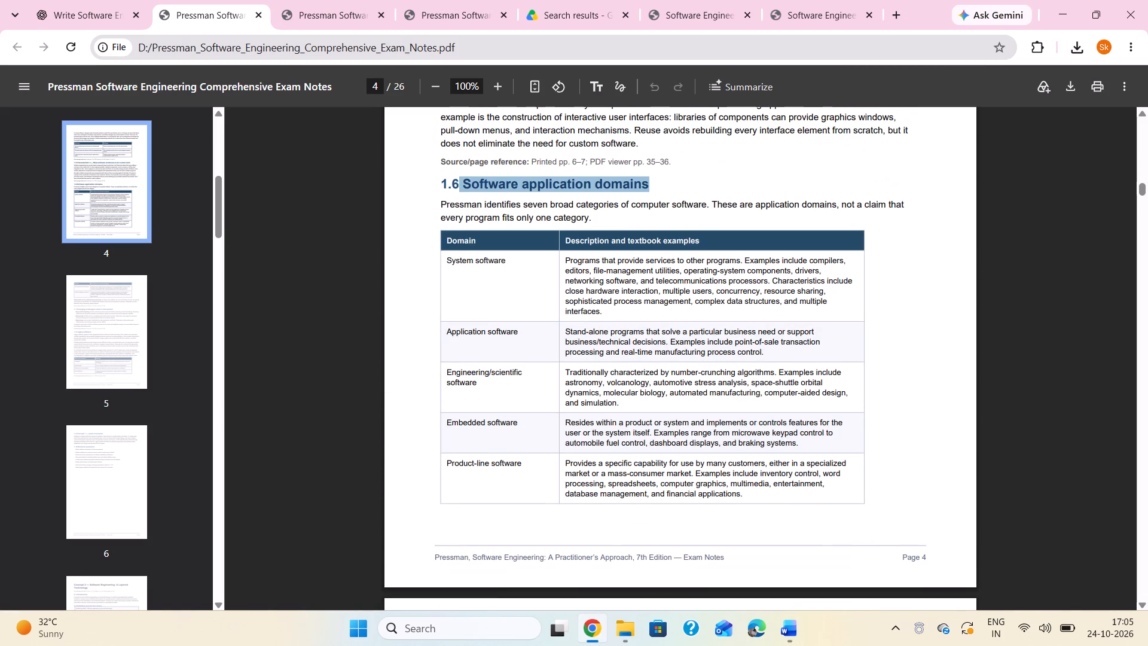
{"action": "scroll", "coordinate": [685, 248], "scroll_direction": "down", "scroll_amount": 6}
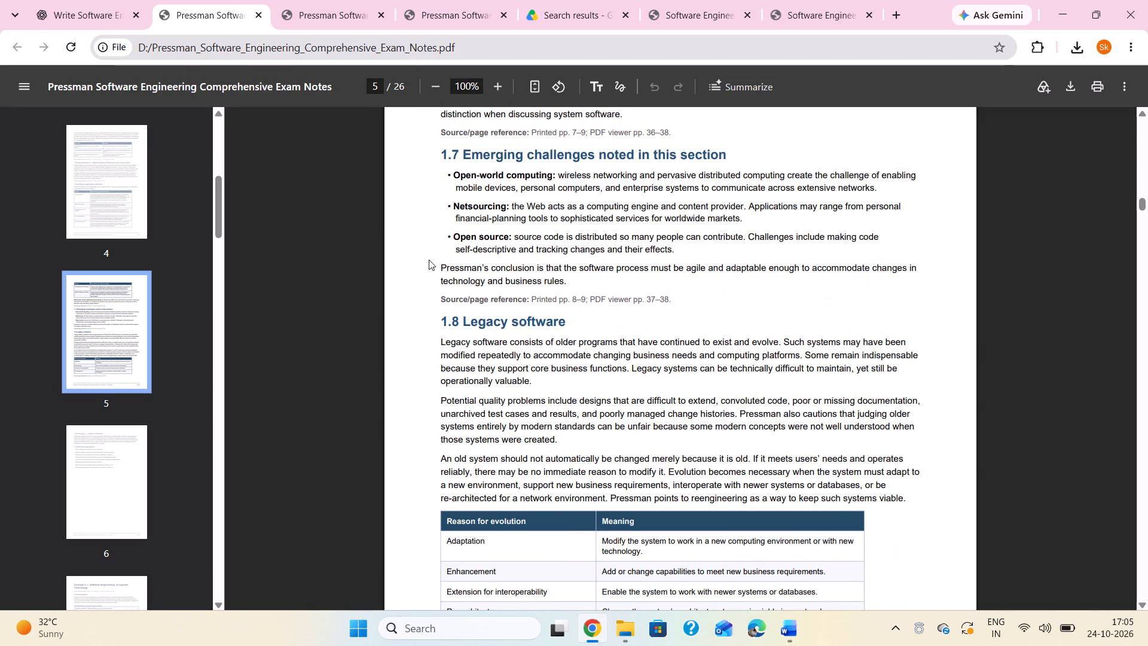
{"action": "left_click_drag", "start_coordinate": [431, 260], "coordinate": [581, 285]}
{"action": "left_click_drag", "start_coordinate": [570, 280], "coordinate": [433, 264]}
{"action": "key", "text": "ctrl+c"}
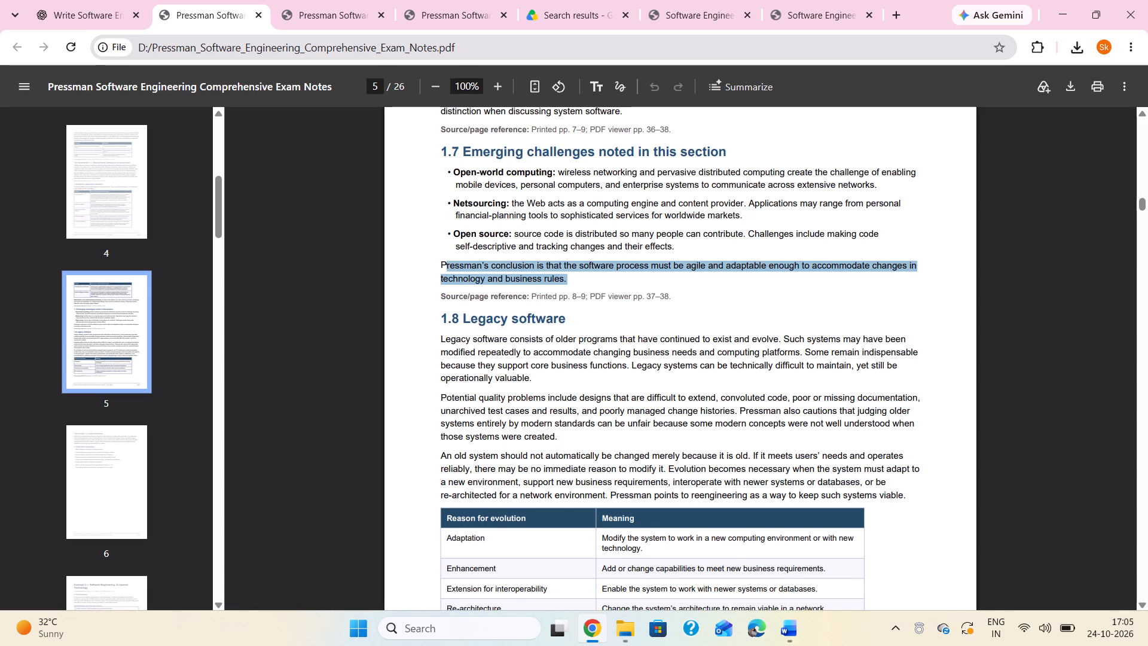
{"action": "left_click", "coordinate": [782, 631]}
{"action": "key", "text": "Return"}
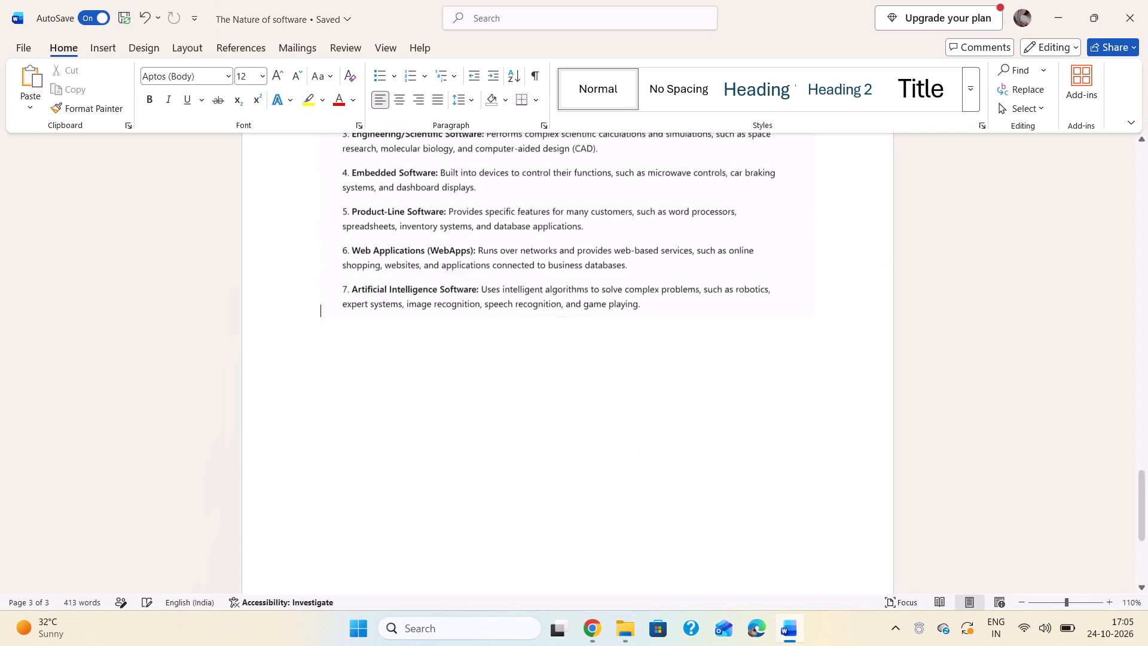
{"action": "key", "text": "Return"}
{"action": "scroll", "coordinate": [641, 504], "scroll_direction": "up", "scroll_amount": 1}
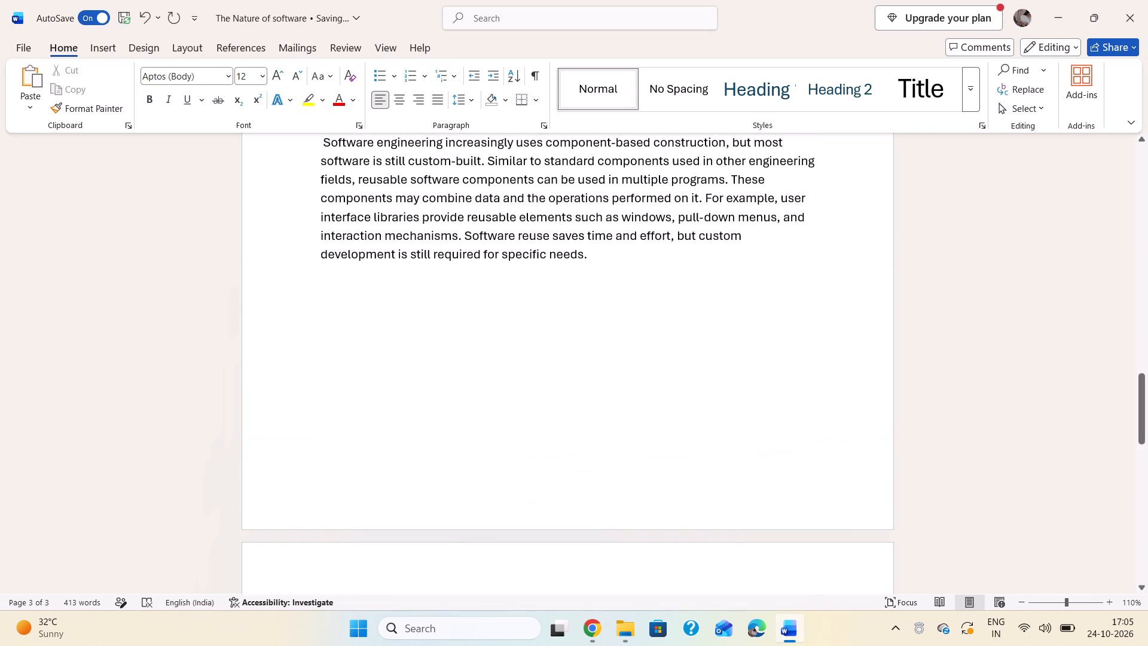
{"action": "key", "text": "ctrl+z"}
{"action": "scroll", "coordinate": [641, 504], "scroll_direction": "down", "scroll_amount": 1}
{"action": "left_click", "coordinate": [835, 383]}
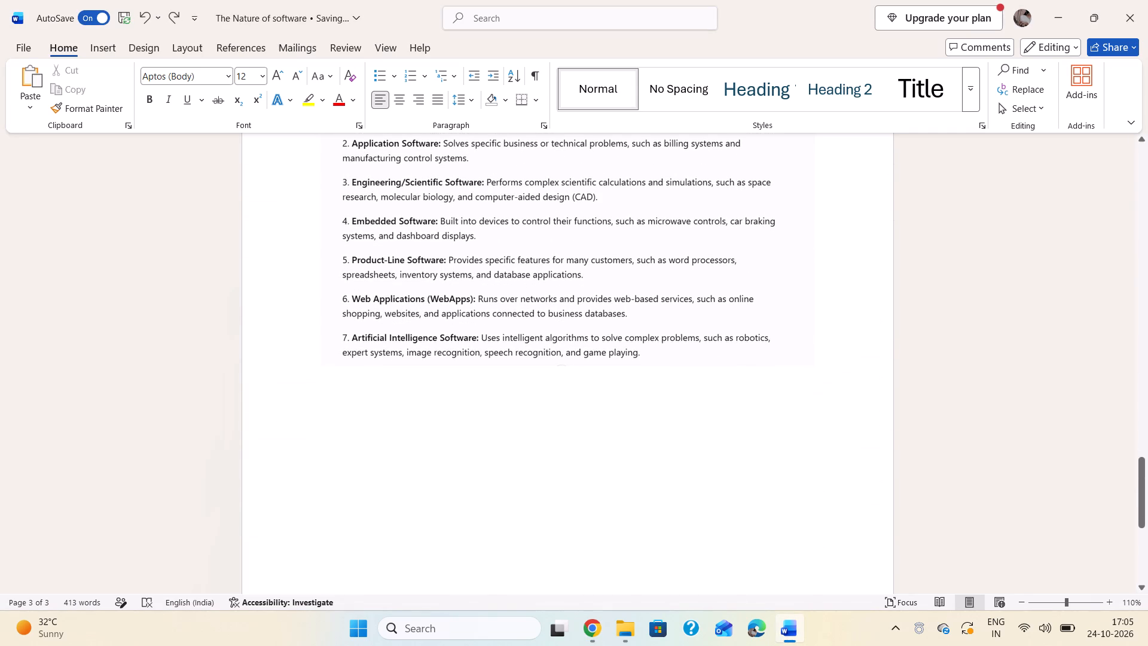
{"action": "key", "text": "ctrl+v"}
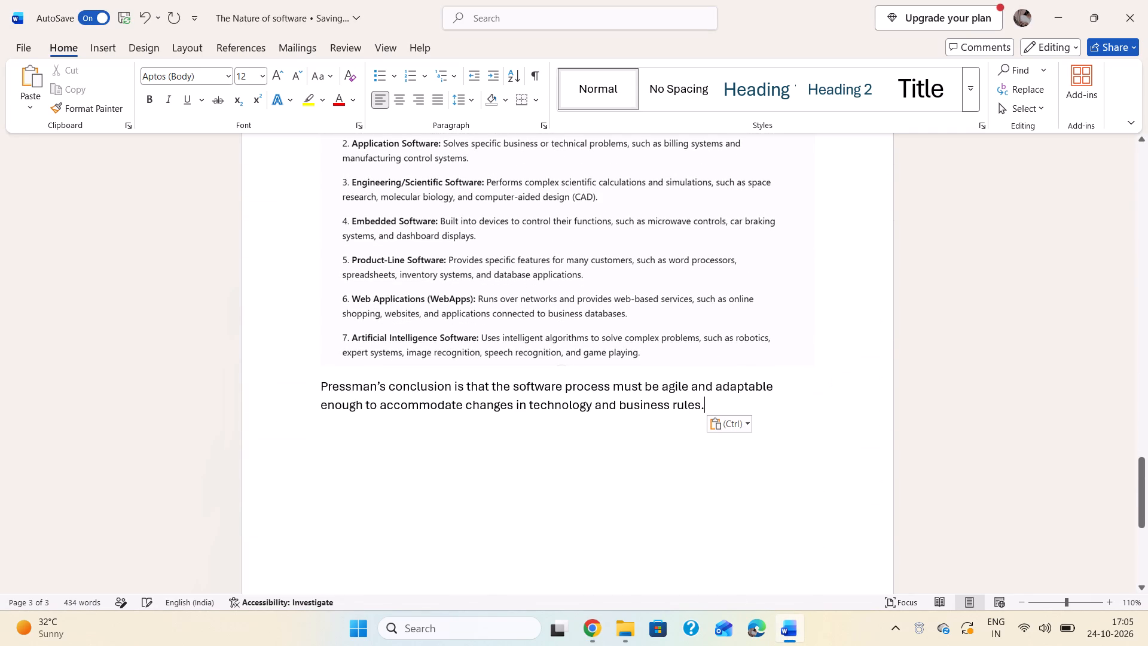
Capture a screenshot region of the "Reason for evolution" table in section 1.8 of the Pressman PDF.
{"action": "left_click", "coordinate": [588, 634]}
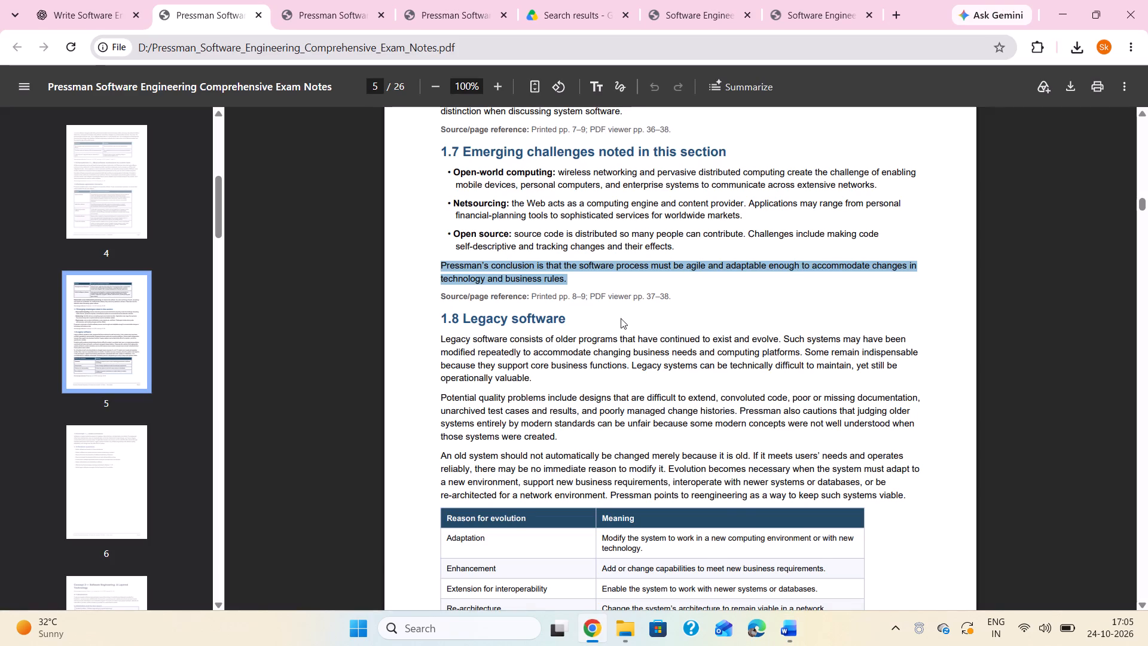
{"action": "scroll", "coordinate": [621, 318], "scroll_direction": "down", "scroll_amount": 2}
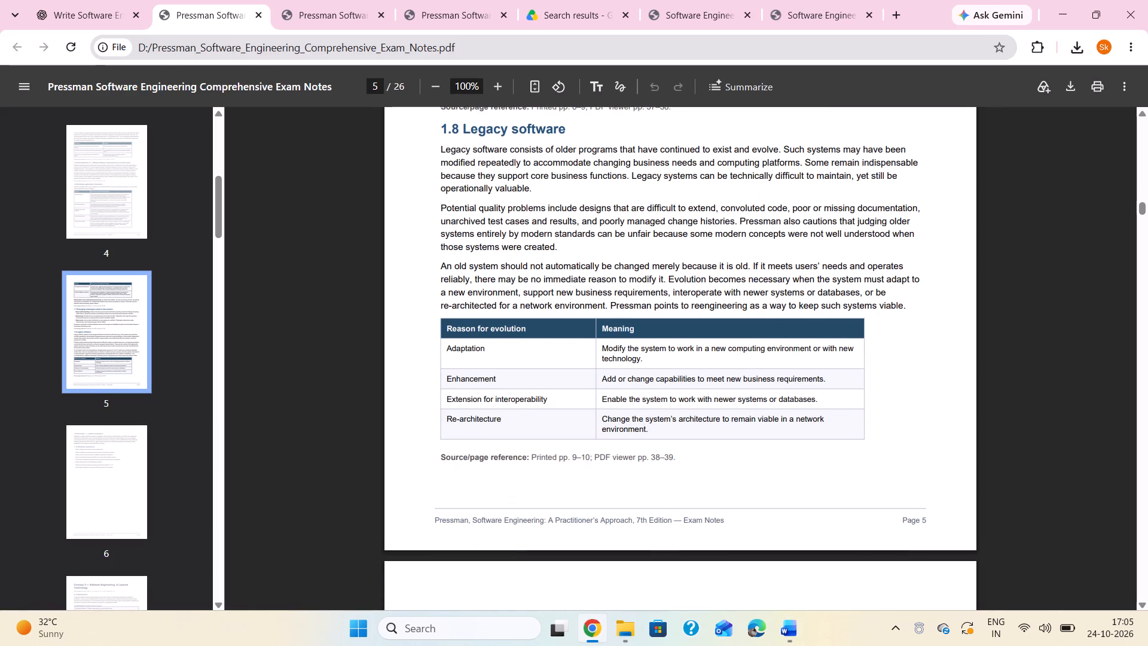
{"action": "left_click_drag", "start_coordinate": [446, 325], "coordinate": [463, 333]}
{"action": "key", "text": "Print"}
{"action": "left_click_drag", "start_coordinate": [436, 313], "coordinate": [646, 480]}
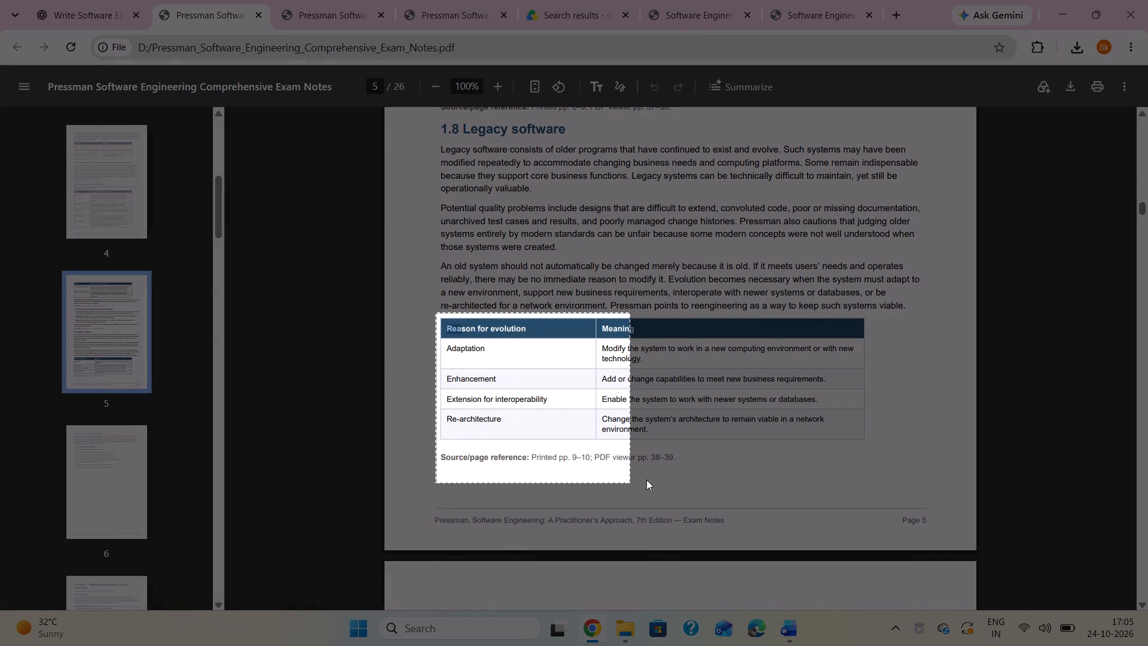
{"action": "left_click_drag", "start_coordinate": [646, 480], "coordinate": [869, 444]}
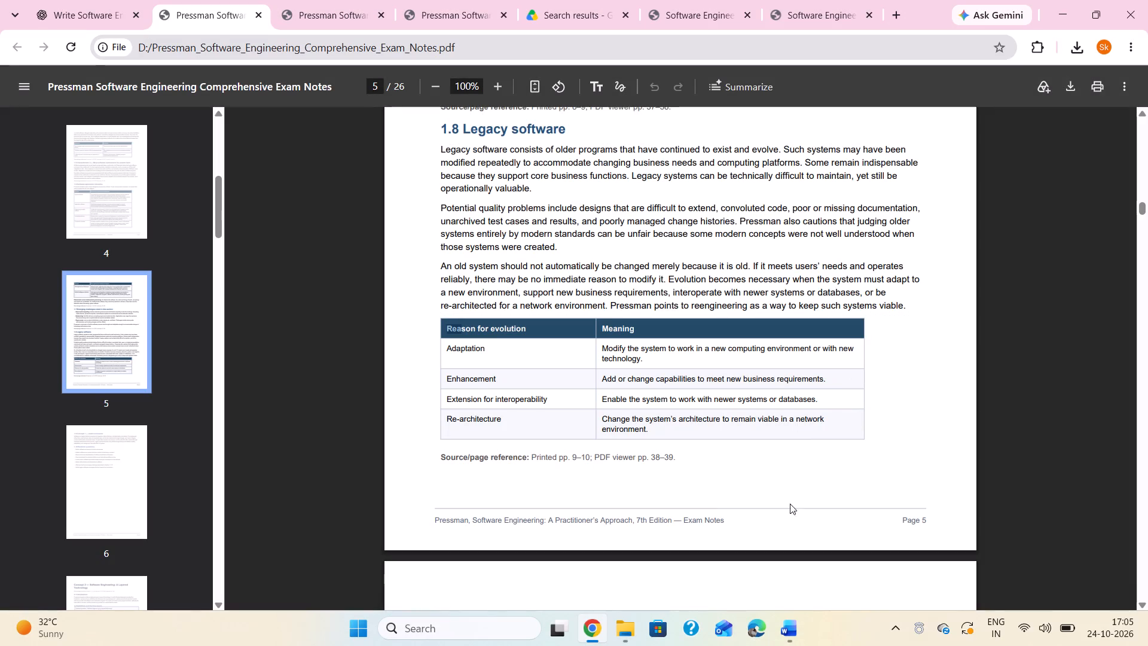
Paste the captured table in Word below the "Pressman's conclusion" paragraph, leaving one empty line between them.
{"action": "left_click", "coordinate": [792, 618]}
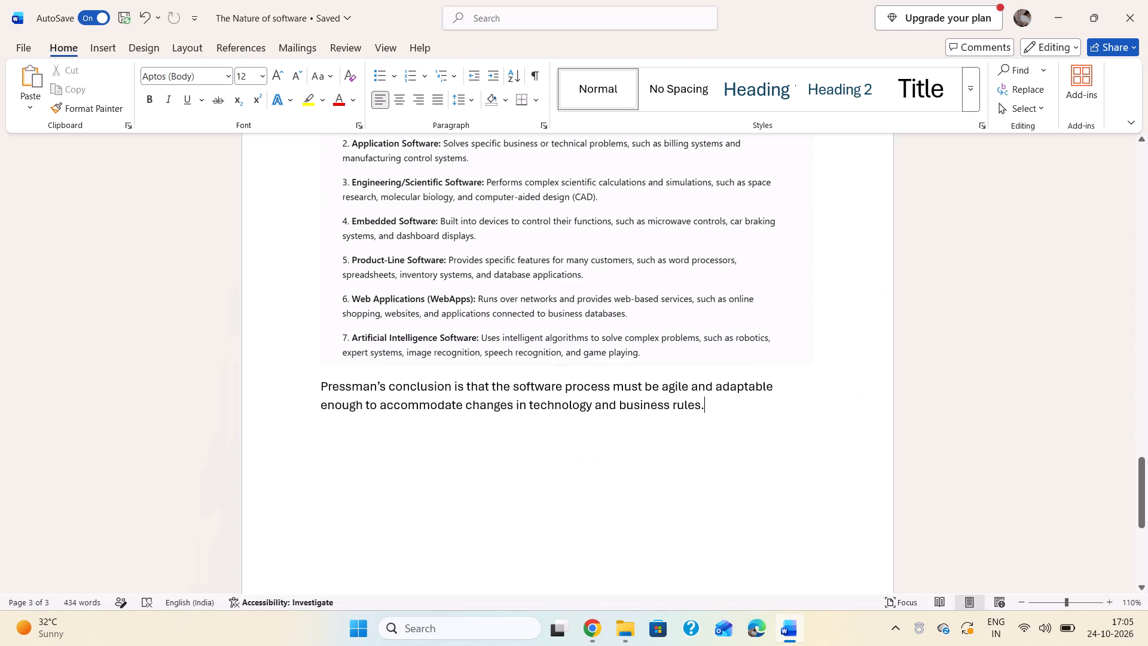
{"action": "key", "text": "Return"}
{"action": "key", "text": "Return"}
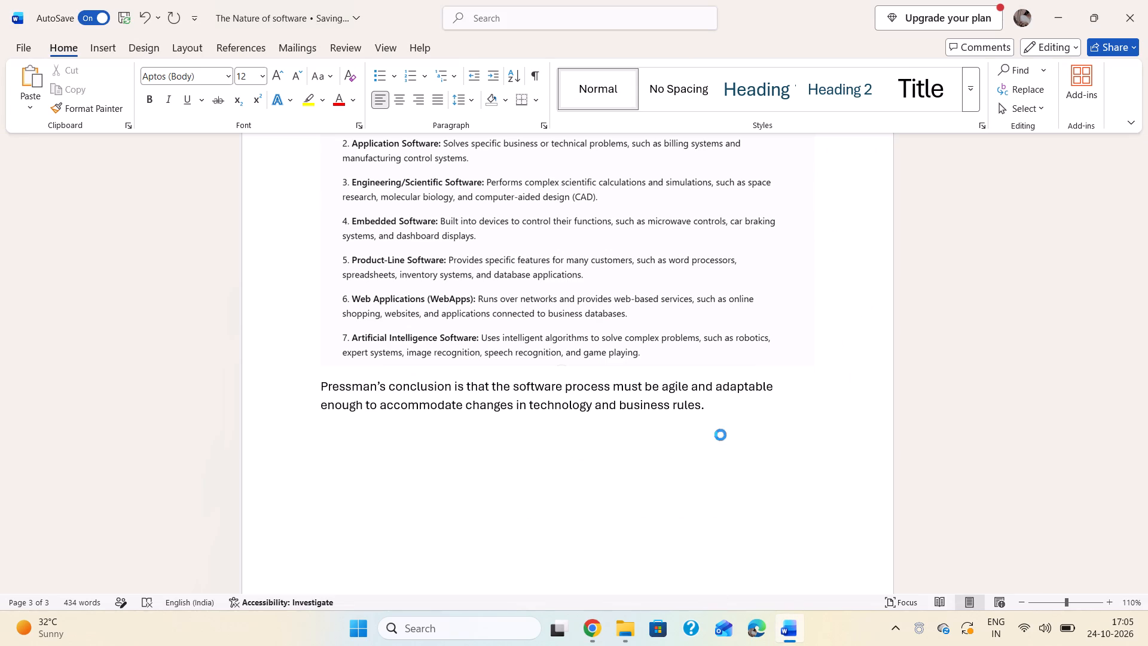
{"action": "key", "text": "ctrl+v"}
{"action": "scroll", "coordinate": [720, 435], "scroll_direction": "down", "scroll_amount": 1}
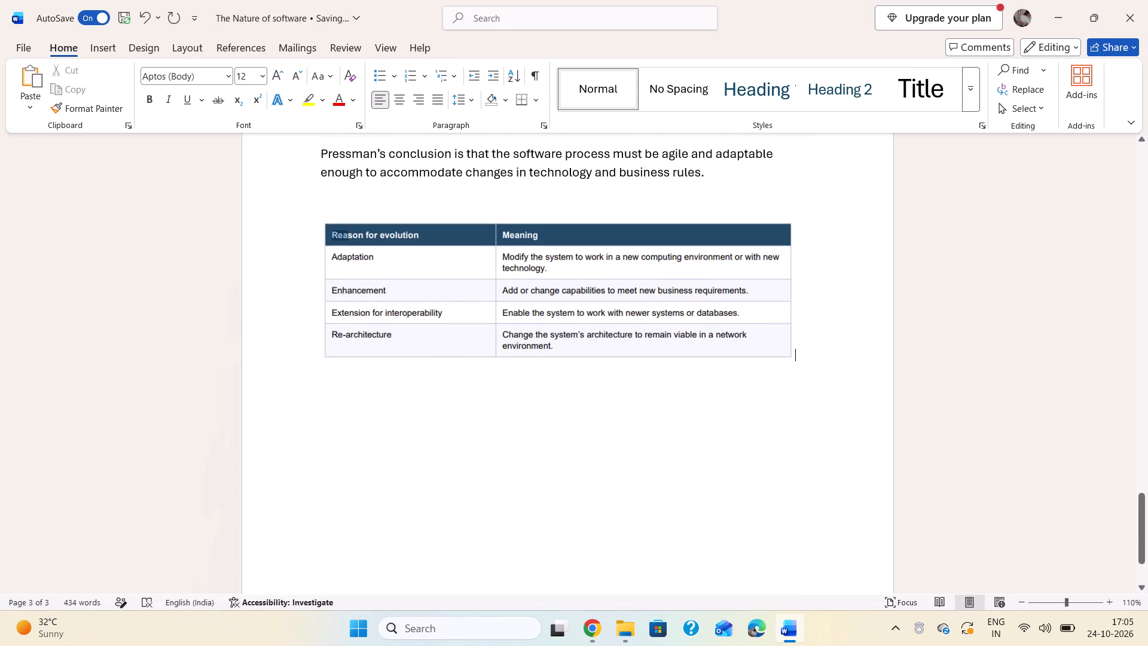
Enter the heading "LEGACY OF SOFTWARE" on the empty line above the pasted table.
{"action": "left_click", "coordinate": [399, 199]}
{"action": "type", "text": "LEGACY"}
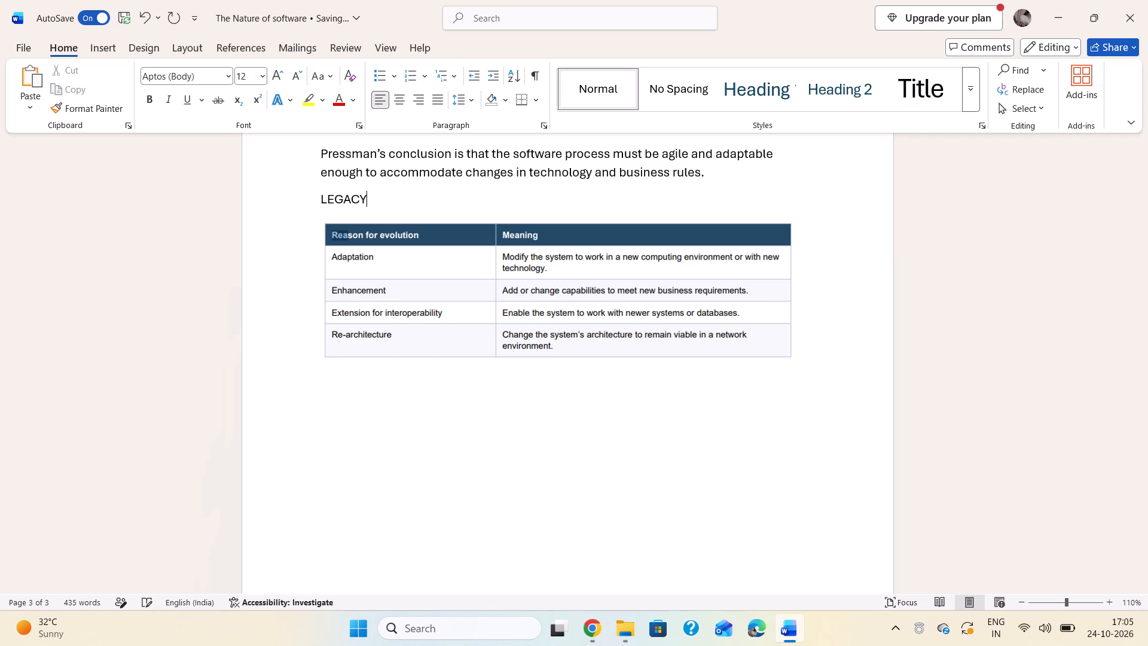
{"action": "key", "text": "space"}
{"action": "type", "text": "OF SOFTWARE"}
Format the "LEGACY OF SOFTWARE" heading in red and bold.
{"action": "left_click_drag", "start_coordinate": [463, 192], "coordinate": [291, 188]}
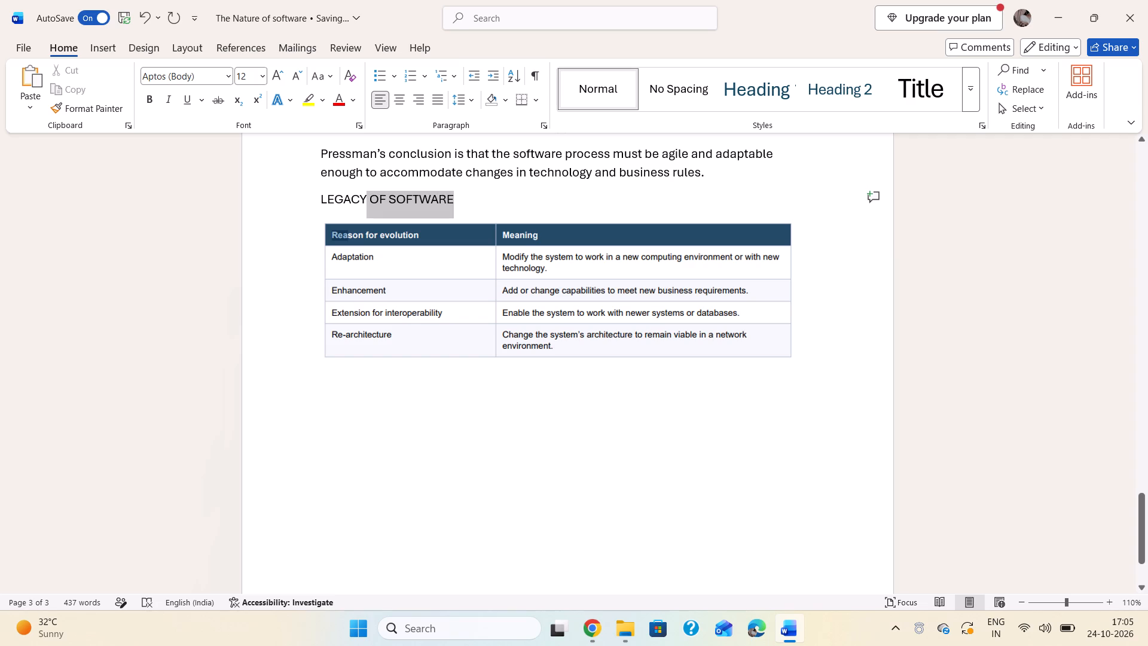
{"action": "left_click_drag", "start_coordinate": [291, 188], "coordinate": [316, 205]}
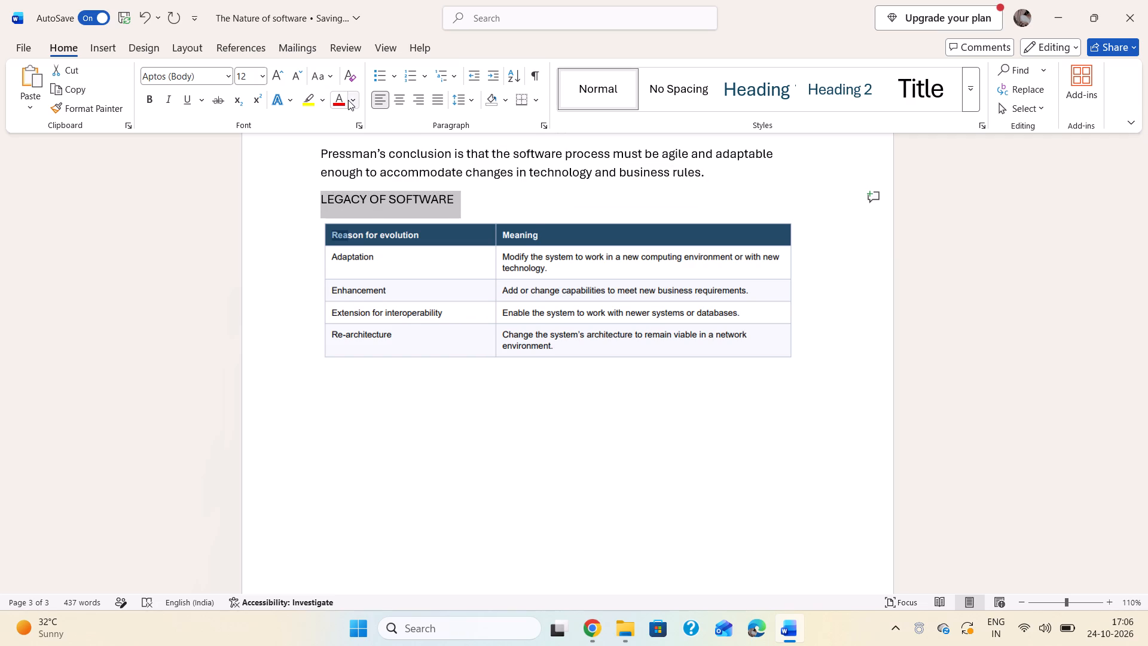
{"action": "left_click", "coordinate": [348, 100]}
{"action": "left_click", "coordinate": [364, 343]}
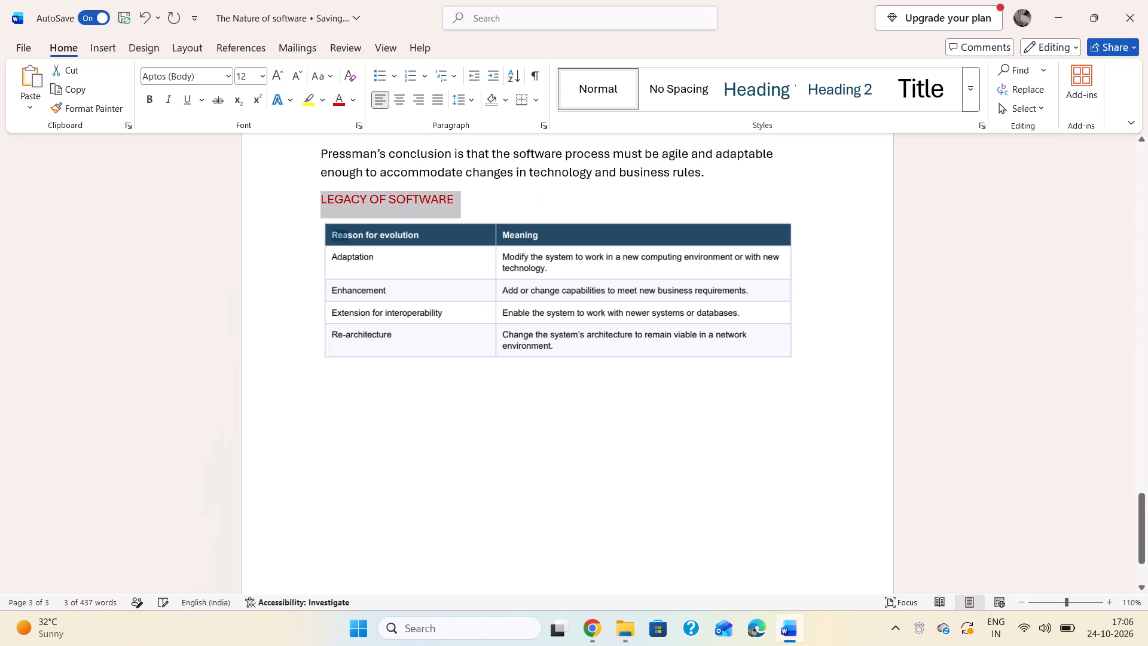
{"action": "left_click", "coordinate": [156, 99]}
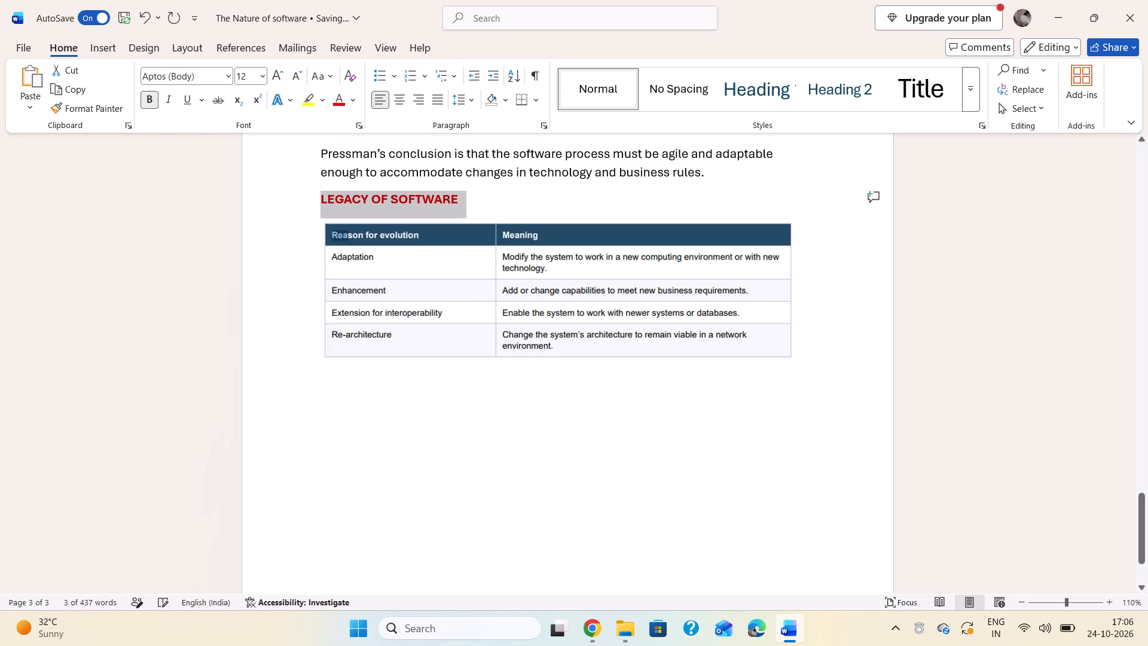
{"action": "left_click", "coordinate": [555, 438]}
Add "CONCEPT 1:" as its own line above the "1.The Nature of software" title at the start of the document.
{"action": "scroll", "coordinate": [555, 438], "scroll_direction": "up", "scroll_amount": 5}
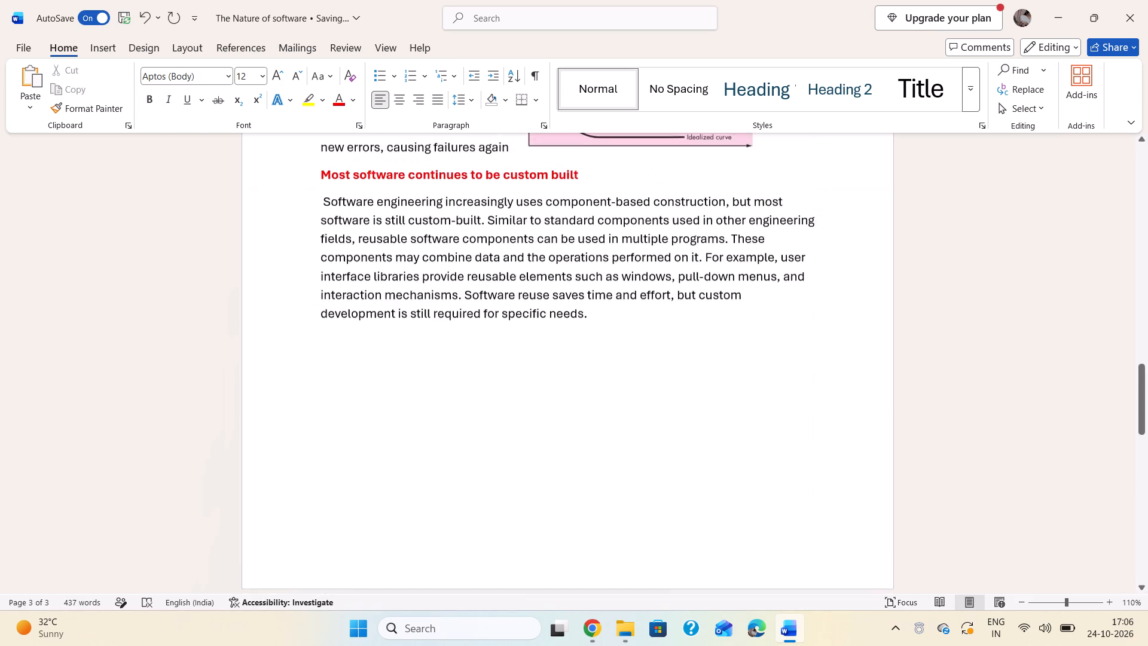
{"action": "scroll", "coordinate": [555, 438], "scroll_direction": "up", "scroll_amount": 9}
{"action": "scroll", "coordinate": [555, 438], "scroll_direction": "up", "scroll_amount": 12}
{"action": "left_click", "coordinate": [430, 182]}
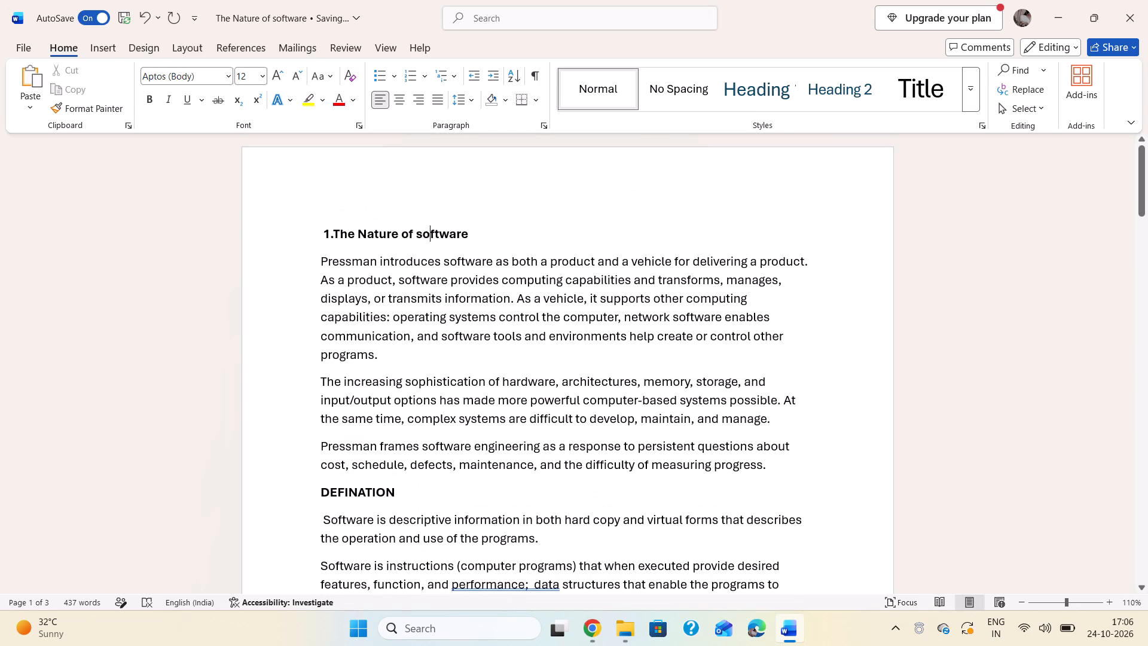
{"action": "left_click", "coordinate": [322, 240]}
{"action": "key", "text": "space"}
{"action": "type", "text": "CO"}
{"action": "type", "text": "NCEPT 1"}
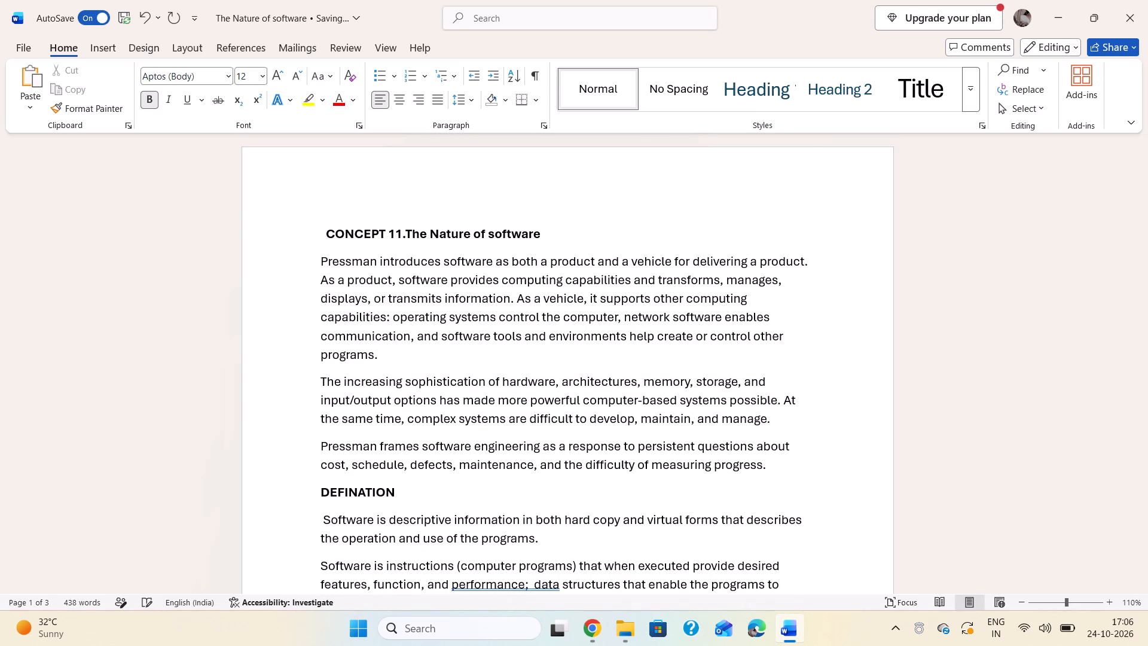
{"action": "type", "text": ":"}
{"action": "key", "text": "space"}
{"action": "key", "text": "Return"}
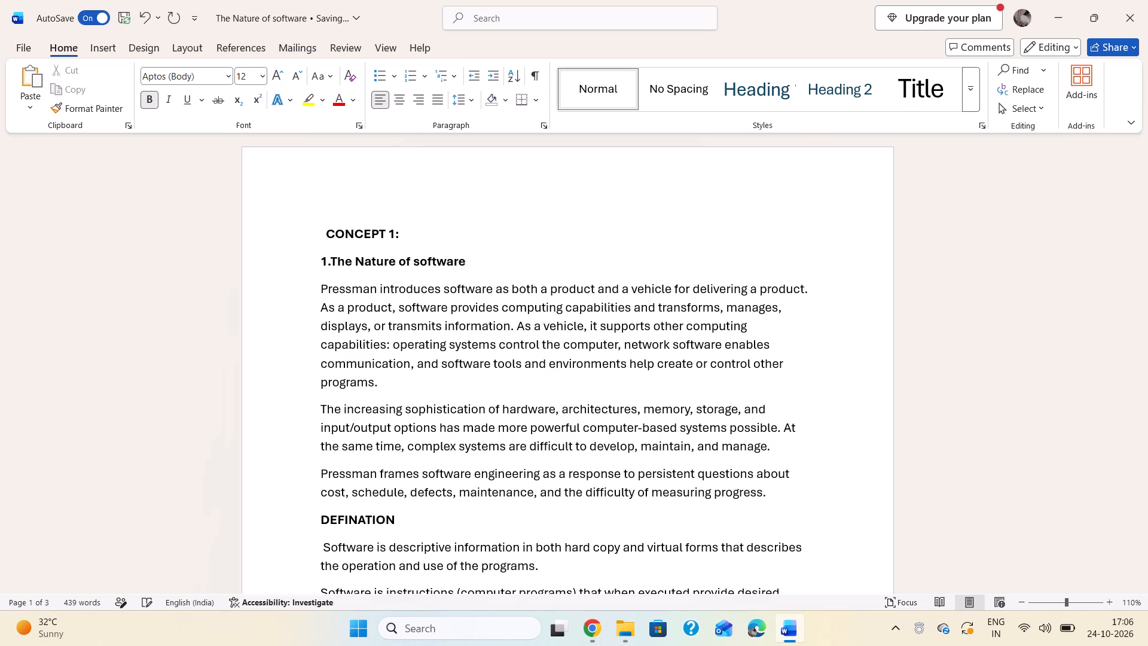
Add nine line breaks after the "Reason for evolution" table and enter the heading "CONCEPT 2:" on the new page.
{"action": "scroll", "coordinate": [322, 240], "scroll_direction": "down", "scroll_amount": 15}
{"action": "scroll", "coordinate": [322, 240], "scroll_direction": "up", "scroll_amount": 3}
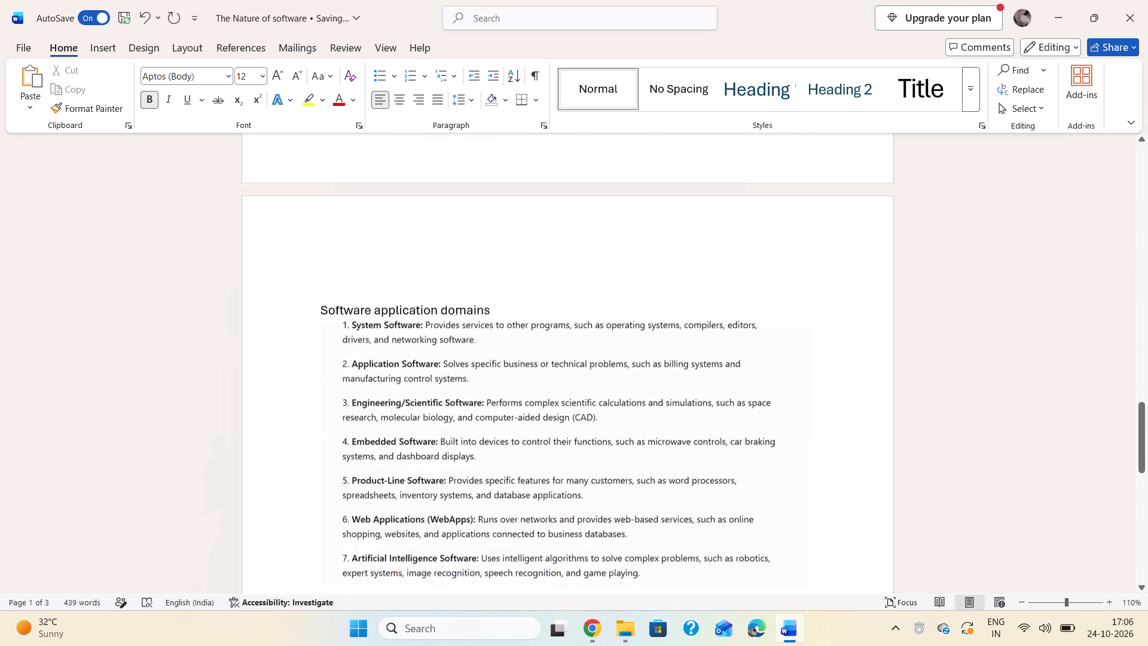
{"action": "scroll", "coordinate": [322, 240], "scroll_direction": "up", "scroll_amount": 16}
{"action": "scroll", "coordinate": [322, 240], "scroll_direction": "down", "scroll_amount": 8}
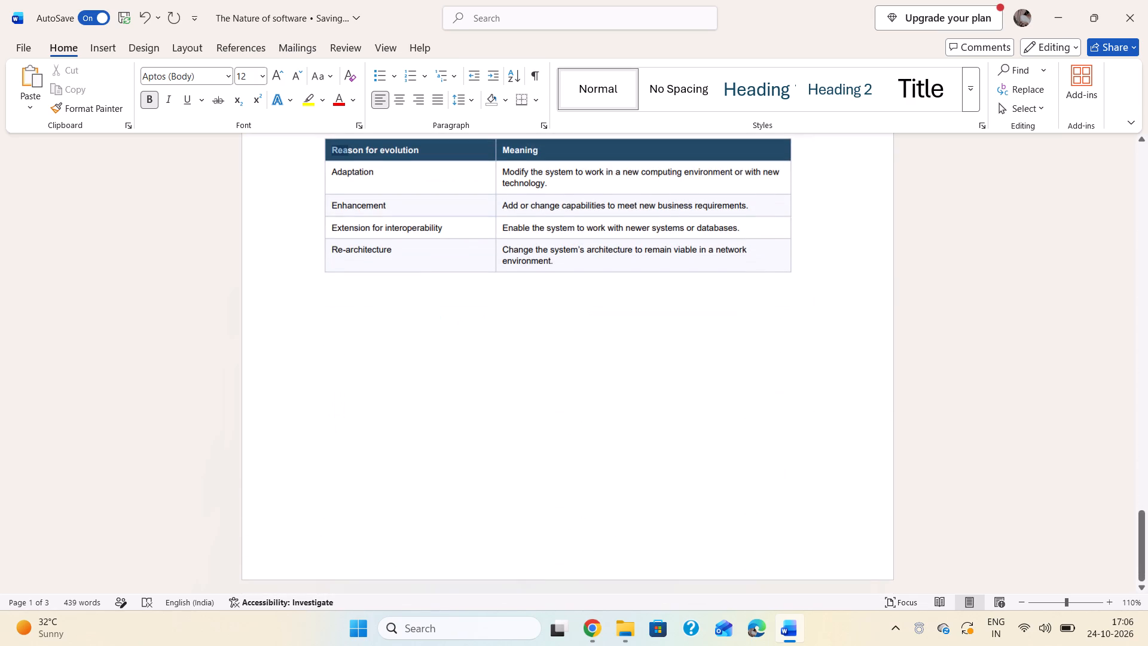
{"action": "left_click", "coordinate": [814, 275]}
{"action": "key", "text": "Return"}
{"action": "key", "text": "Return"}
{"action": "key", "text": "Return"}
{"action": "key", "text": "Return"}
{"action": "key", "text": "Return"}
{"action": "key", "text": "Return"}
{"action": "key", "text": "Return"}
{"action": "key", "text": "Return"}
{"action": "key", "text": "Return"}
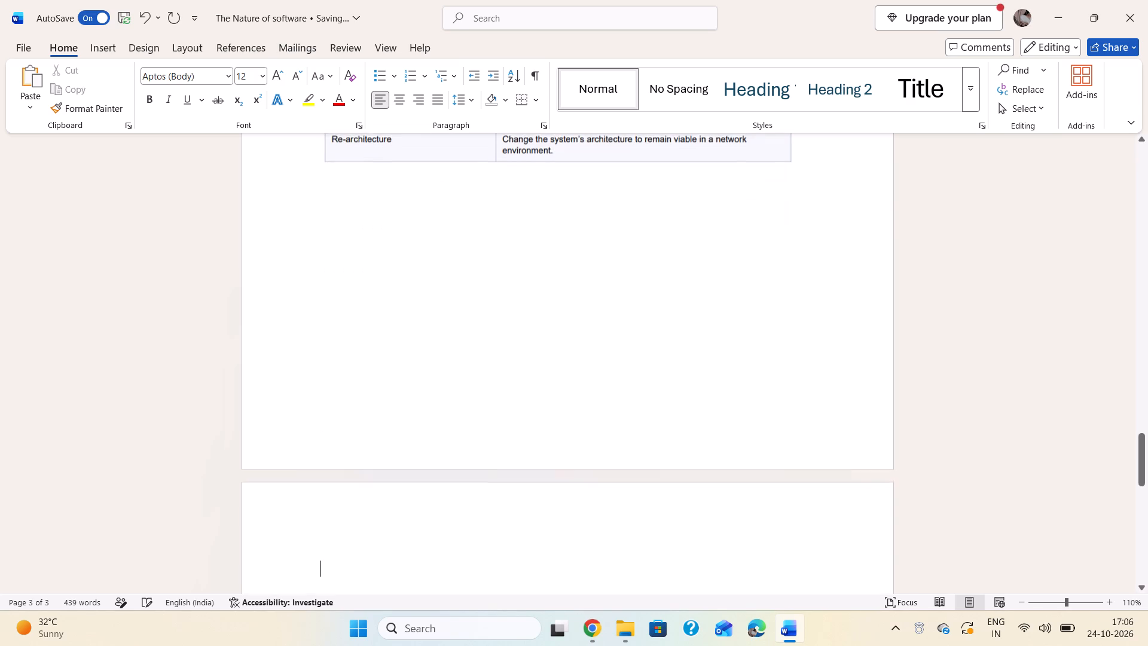
{"action": "type", "text": "CONCEPT 2:"}
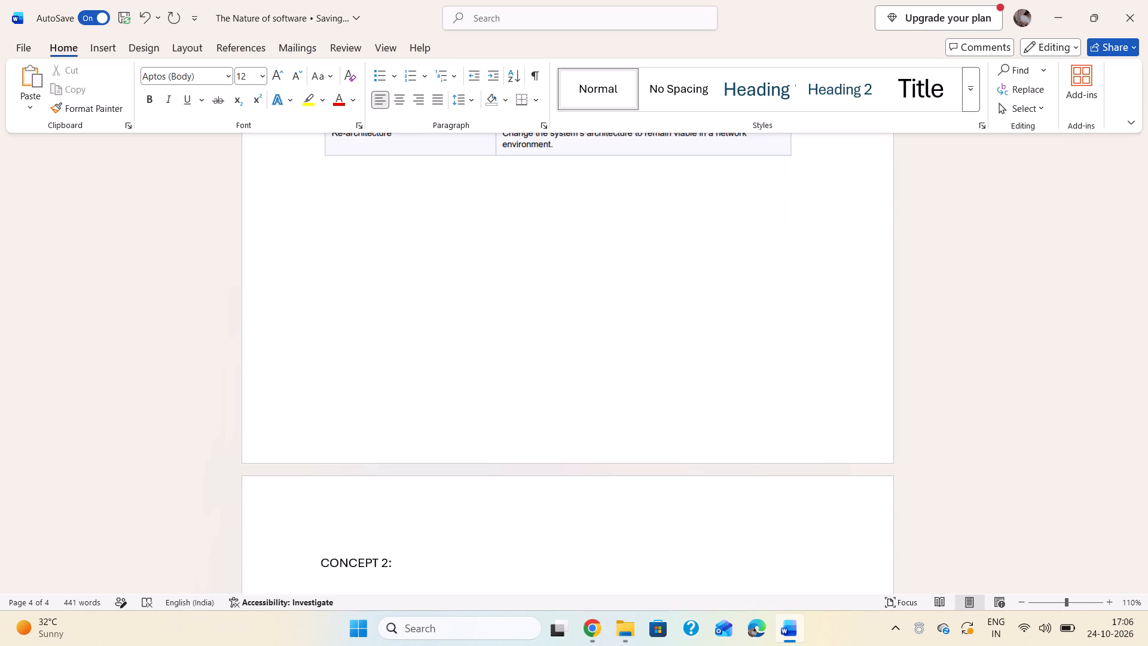
Make the "CONCEPT 2:" heading bold.
{"action": "left_click_drag", "start_coordinate": [398, 562], "coordinate": [308, 567]}
{"action": "scroll", "coordinate": [206, 234], "scroll_direction": "down", "scroll_amount": 1}
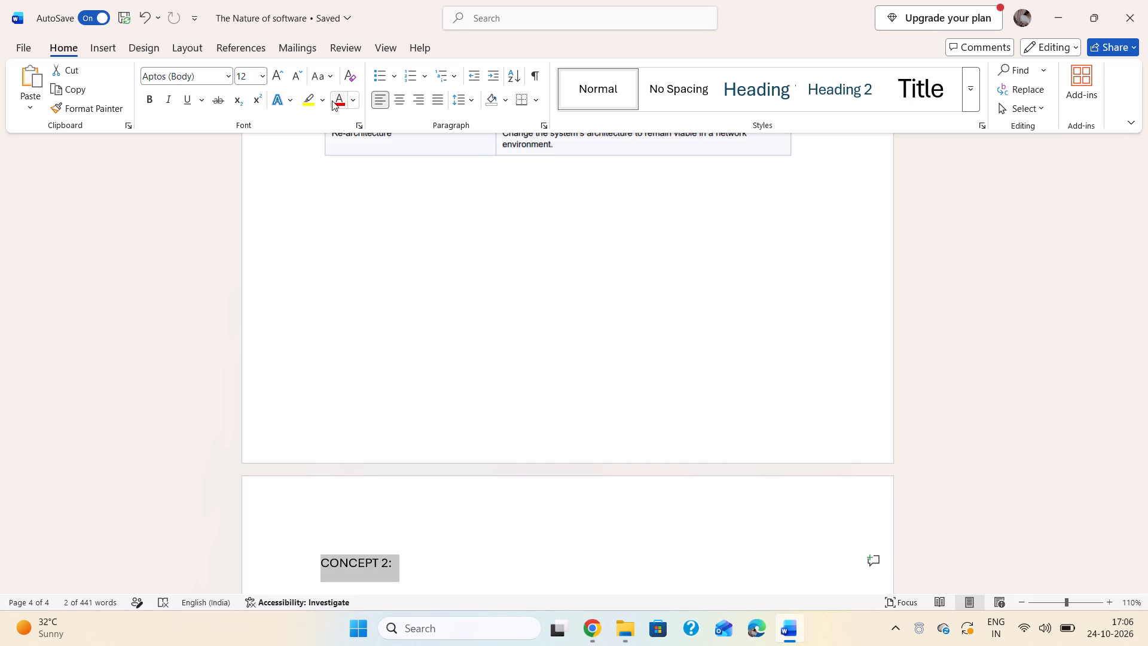
{"action": "left_click", "coordinate": [146, 96]}
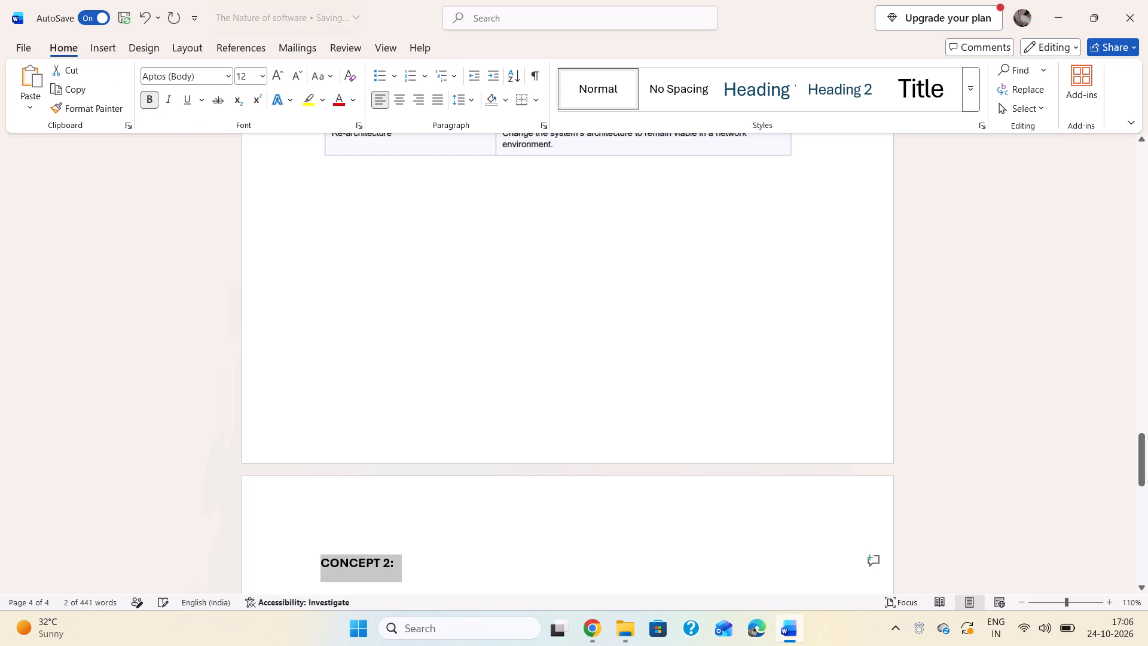
{"action": "left_click", "coordinate": [415, 271]}
Review the notes from the "CONCEPT 1:" heading through to the last page.
{"action": "scroll", "coordinate": [415, 271], "scroll_direction": "up", "scroll_amount": 20}
{"action": "scroll", "coordinate": [415, 271], "scroll_direction": "up", "scroll_amount": 12}
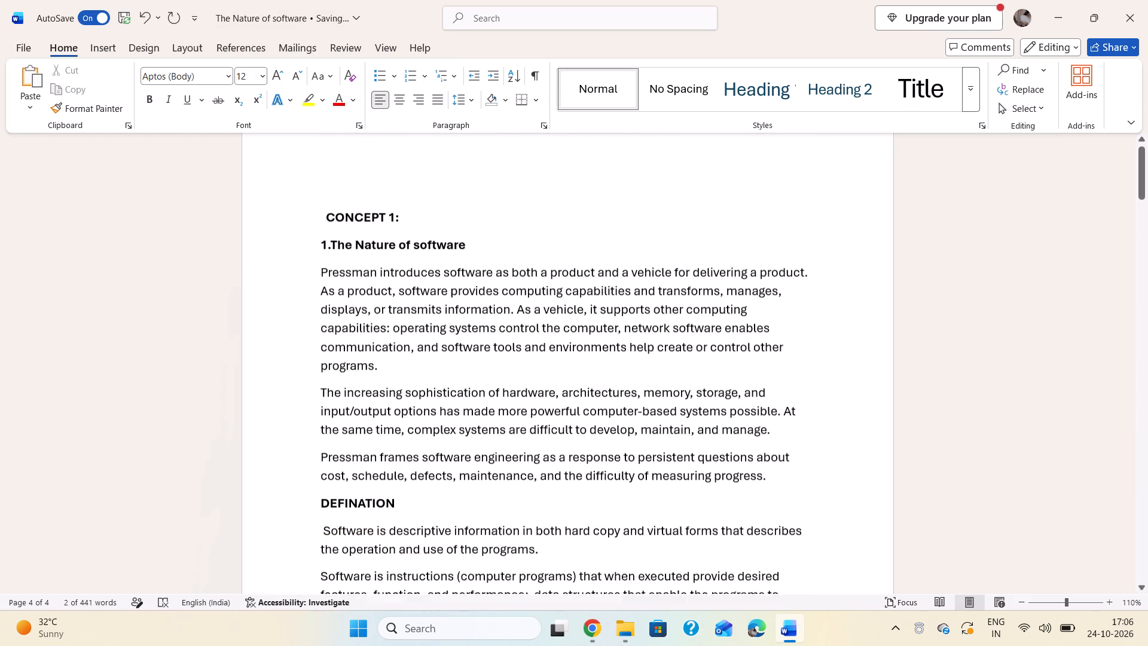
{"action": "scroll", "coordinate": [415, 271], "scroll_direction": "up", "scroll_amount": 3}
{"action": "scroll", "coordinate": [415, 271], "scroll_direction": "down", "scroll_amount": 19}
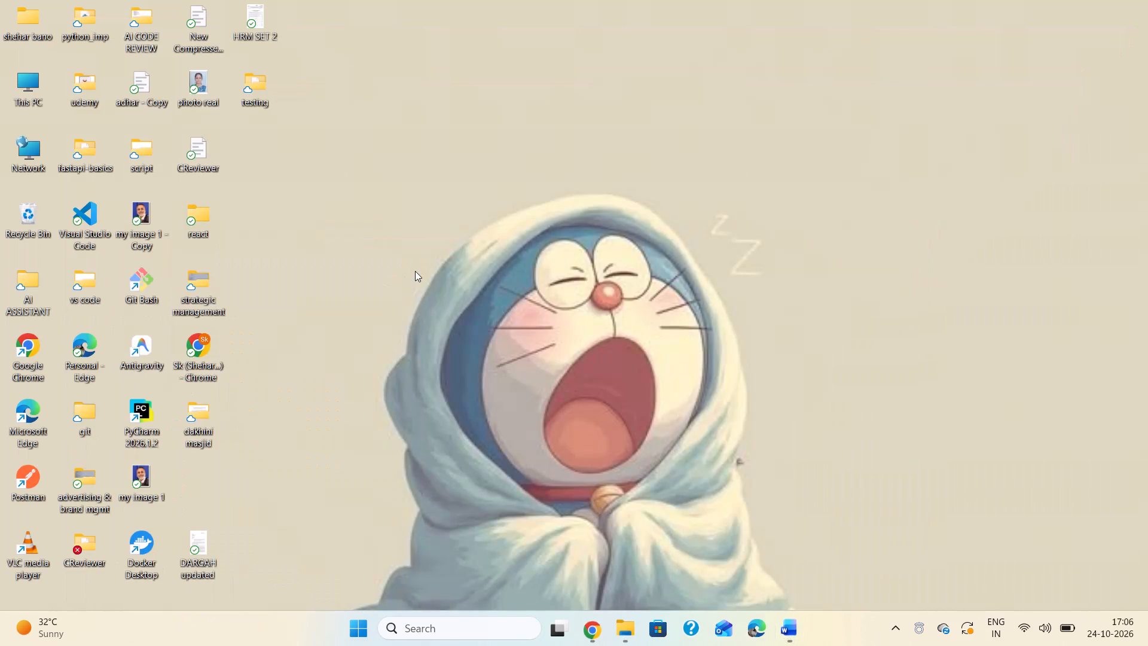
{"action": "left_click", "coordinate": [788, 638]}
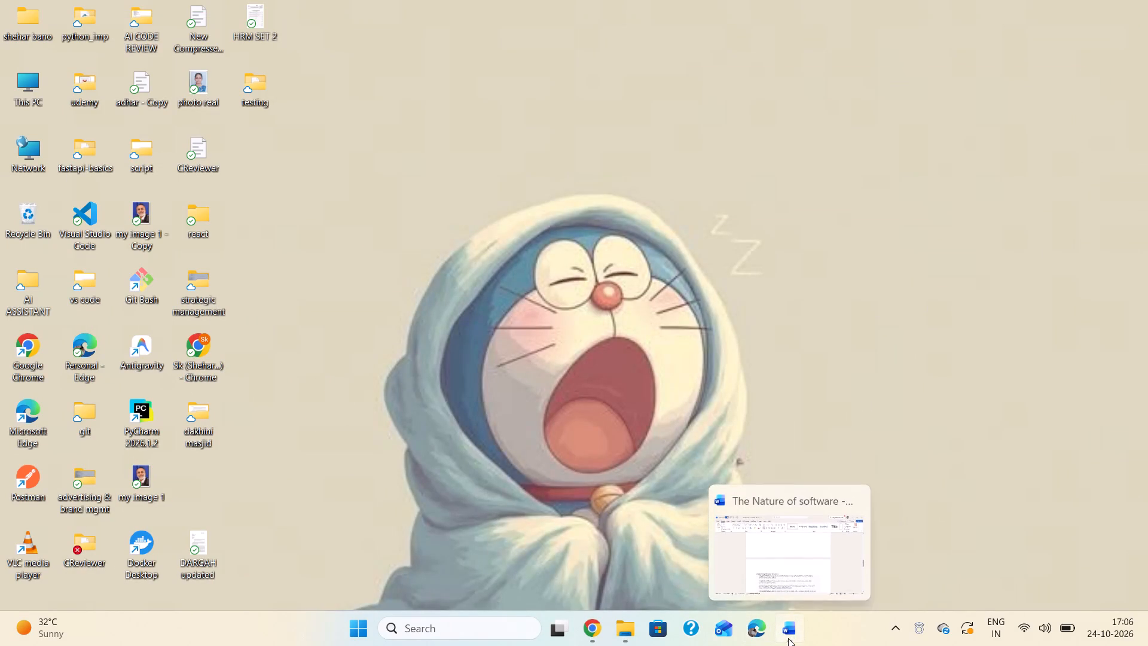
{"action": "scroll", "coordinate": [642, 316], "scroll_direction": "down", "scroll_amount": 3}
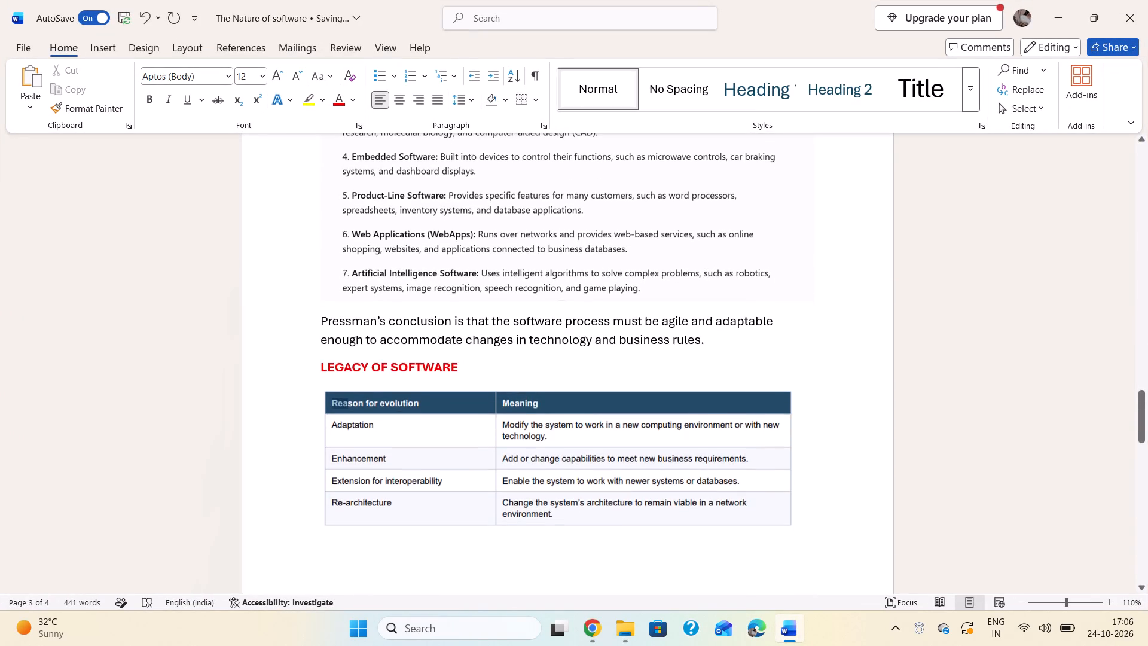
{"action": "scroll", "coordinate": [642, 316], "scroll_direction": "down", "scroll_amount": 9}
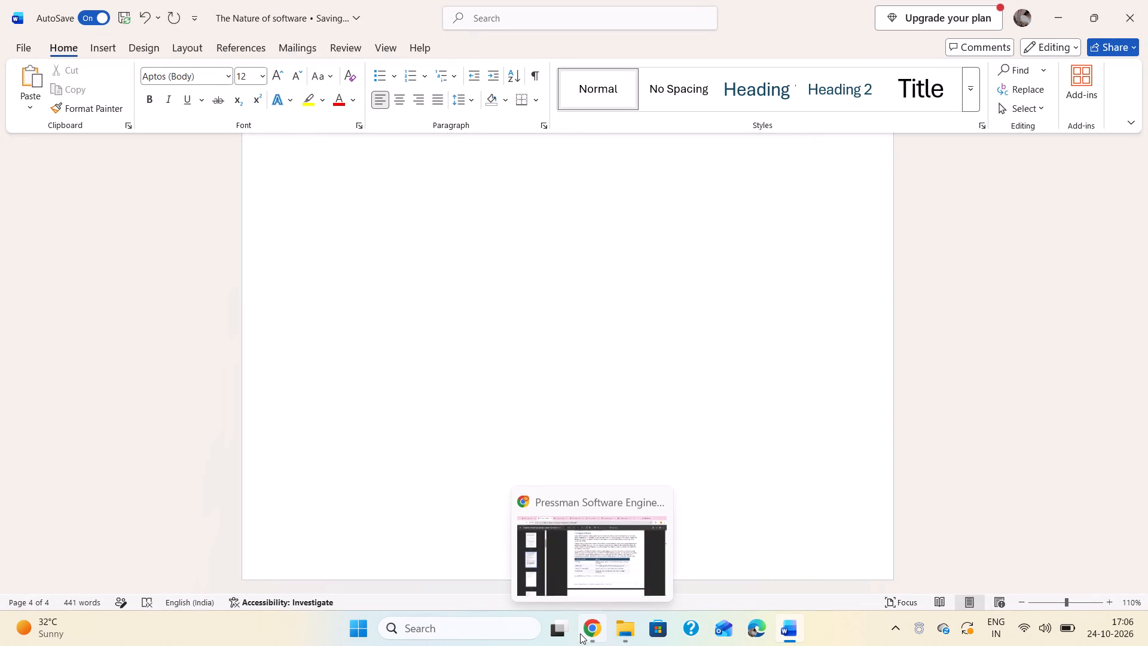